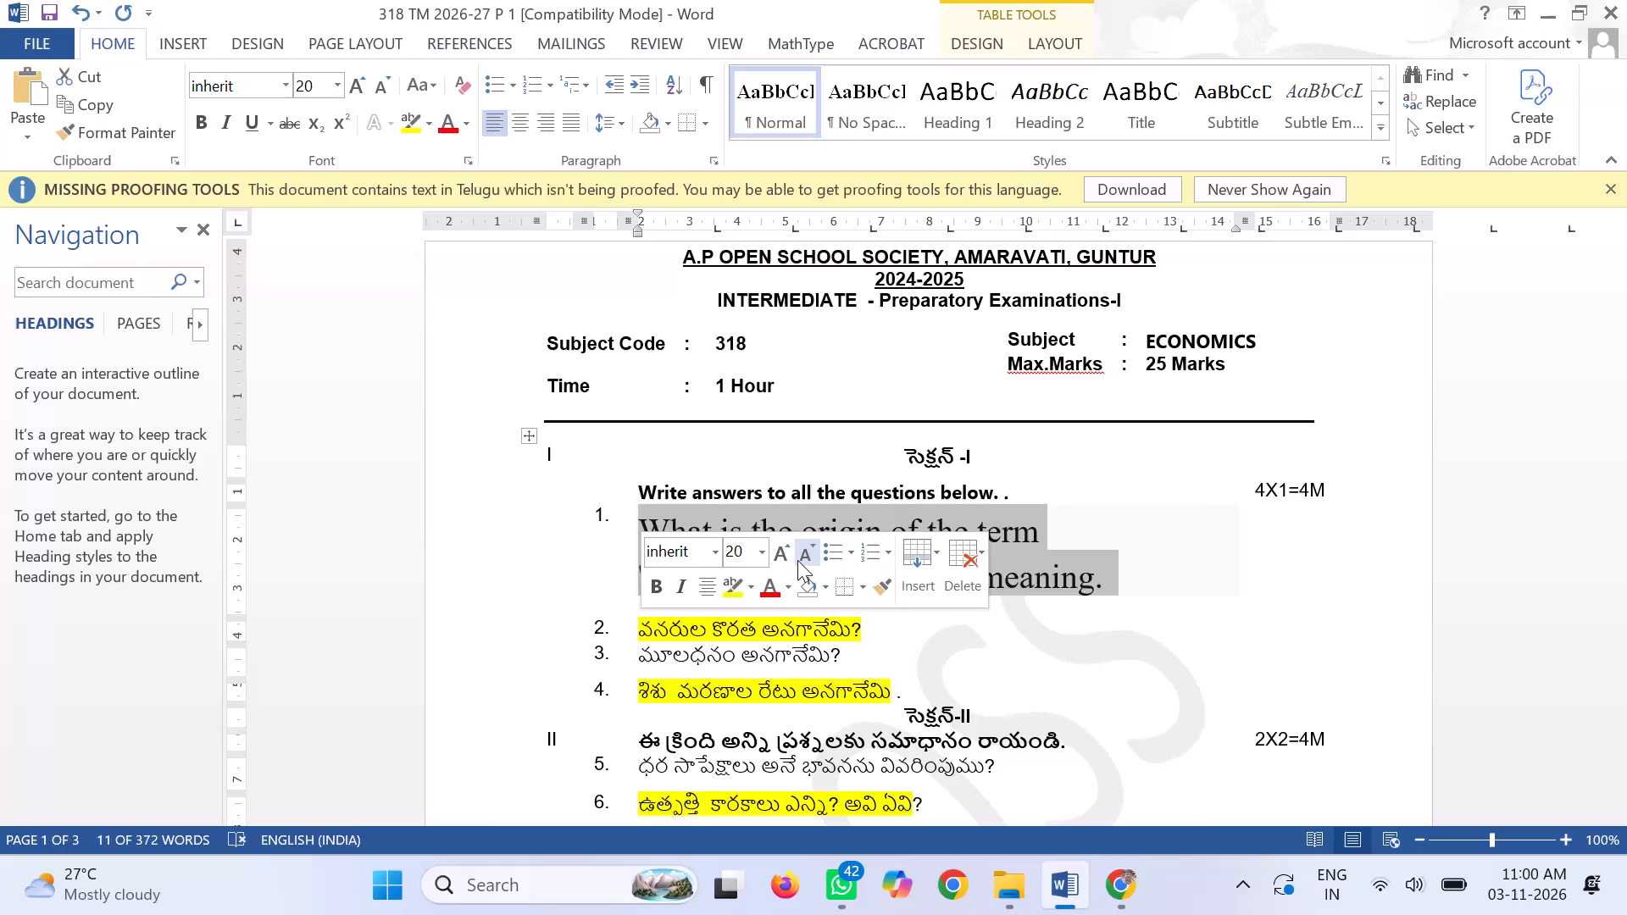
Reduce the font size of the English text of question 1 to 12.
{"action": "double_click", "coordinate": [797, 560]}
{"action": "left_click", "coordinate": [797, 560]}
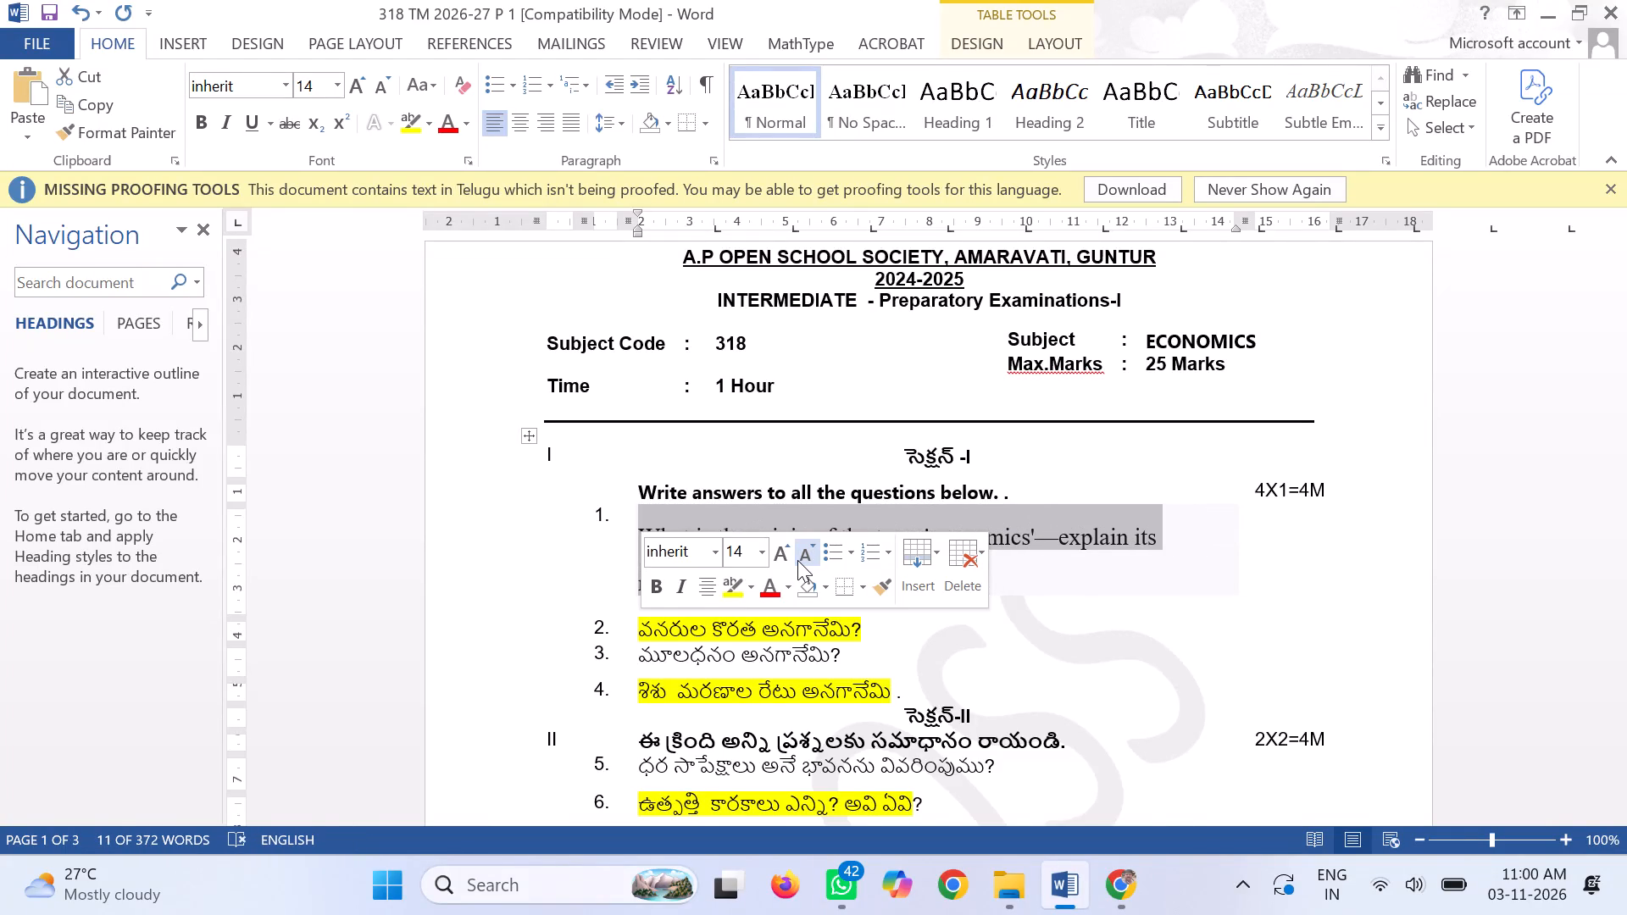
{"action": "left_click", "coordinate": [797, 560]}
{"action": "left_click", "coordinate": [797, 560]}
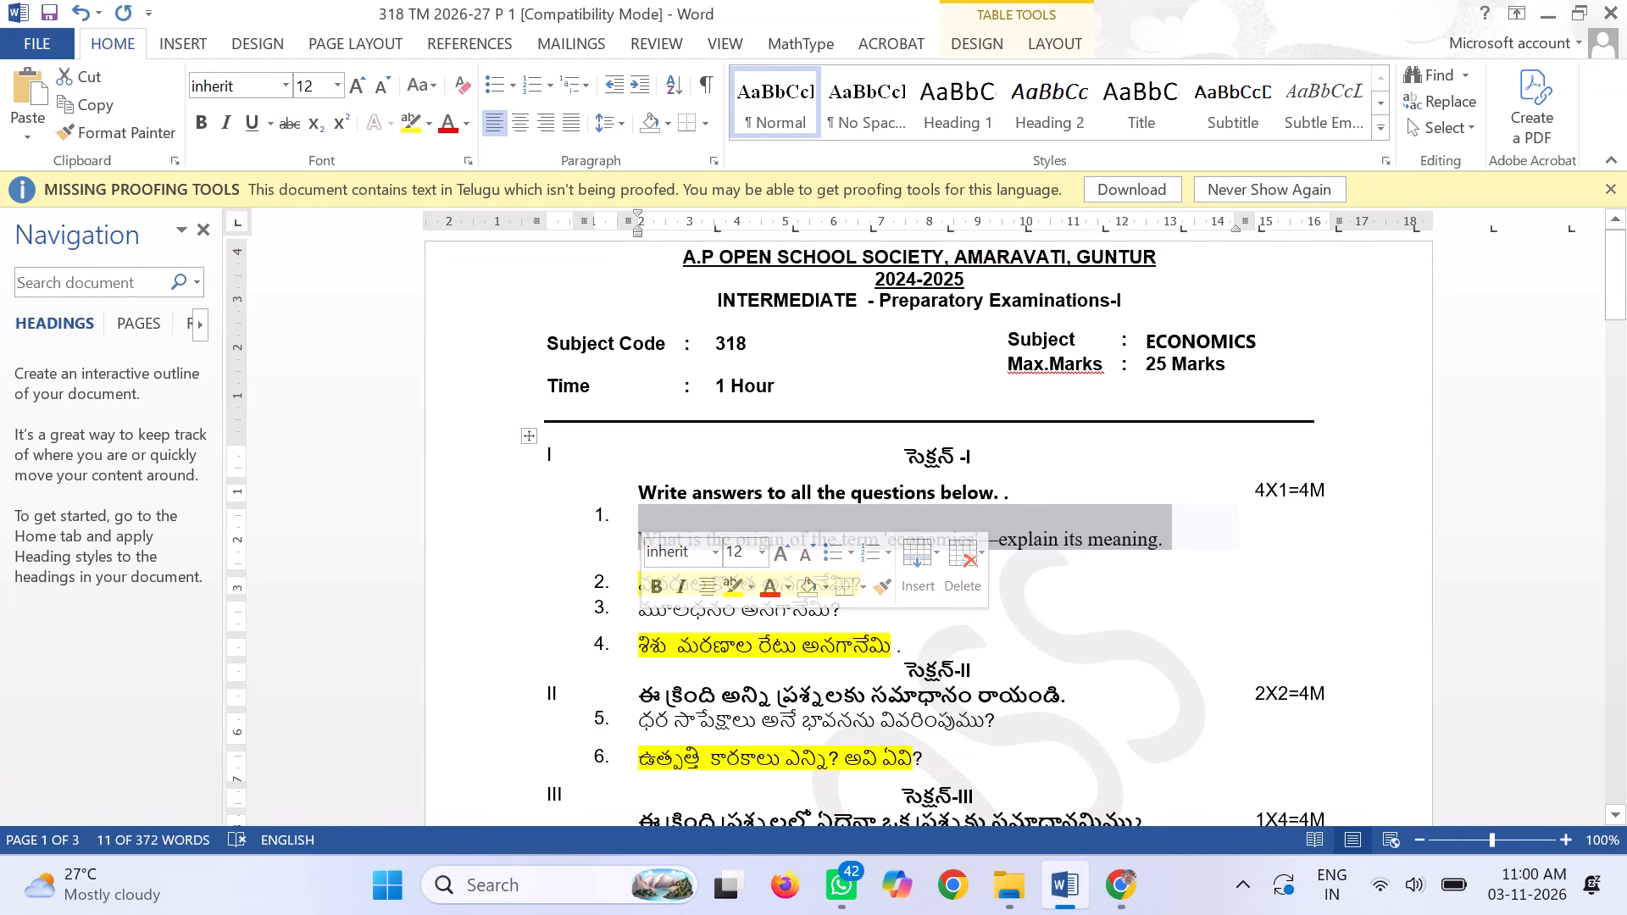
{"action": "left_click", "coordinate": [1036, 624]}
Change the font of question 1's English sentence about the term 'economics' to Arial.
{"action": "left_click_drag", "start_coordinate": [643, 535], "coordinate": [789, 536]}
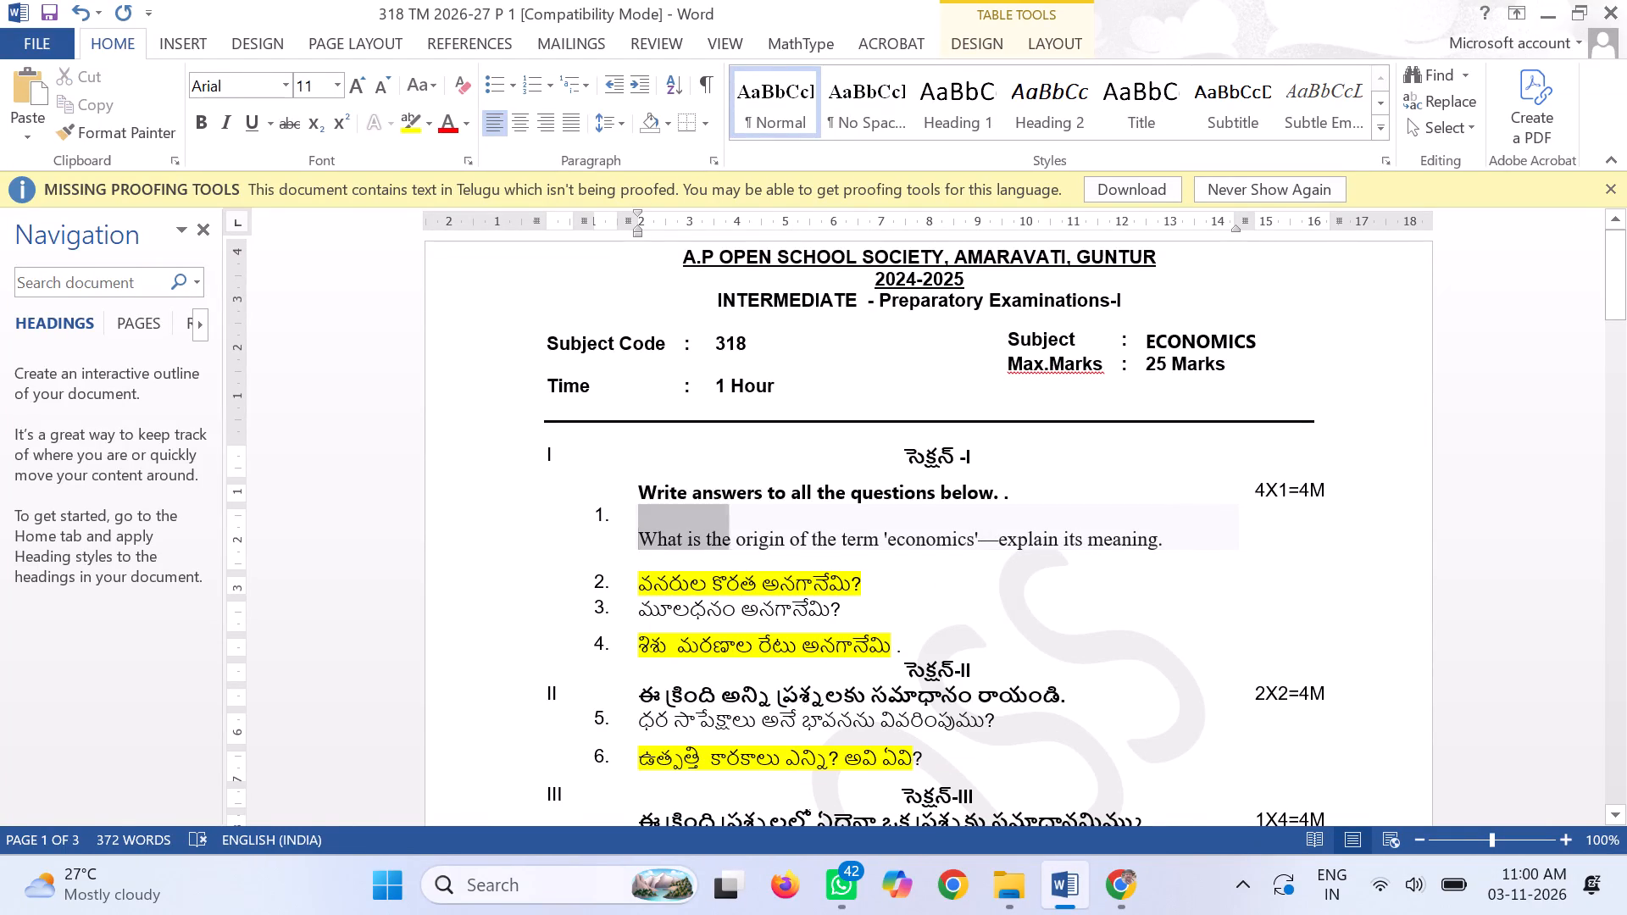
{"action": "left_click_drag", "start_coordinate": [789, 536], "coordinate": [1054, 542]}
{"action": "left_click_drag", "start_coordinate": [1067, 542], "coordinate": [1158, 548]}
{"action": "left_click_drag", "start_coordinate": [1166, 550], "coordinate": [1174, 552]}
{"action": "left_click_drag", "start_coordinate": [1160, 535], "coordinate": [1155, 535]}
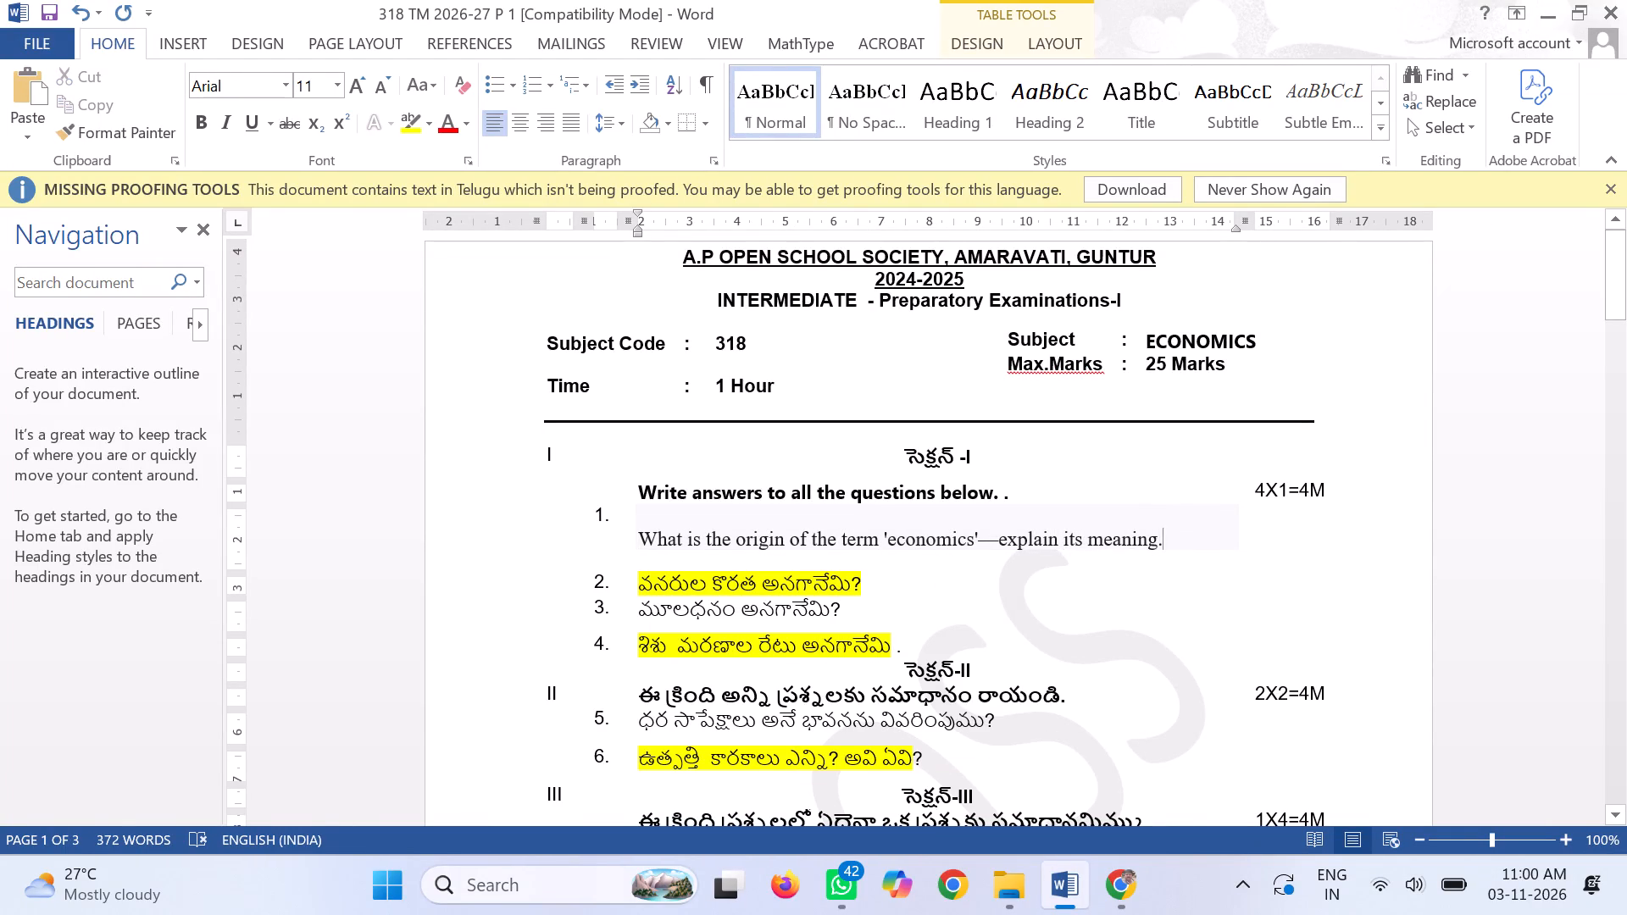
{"action": "left_click_drag", "start_coordinate": [1155, 535], "coordinate": [633, 536]}
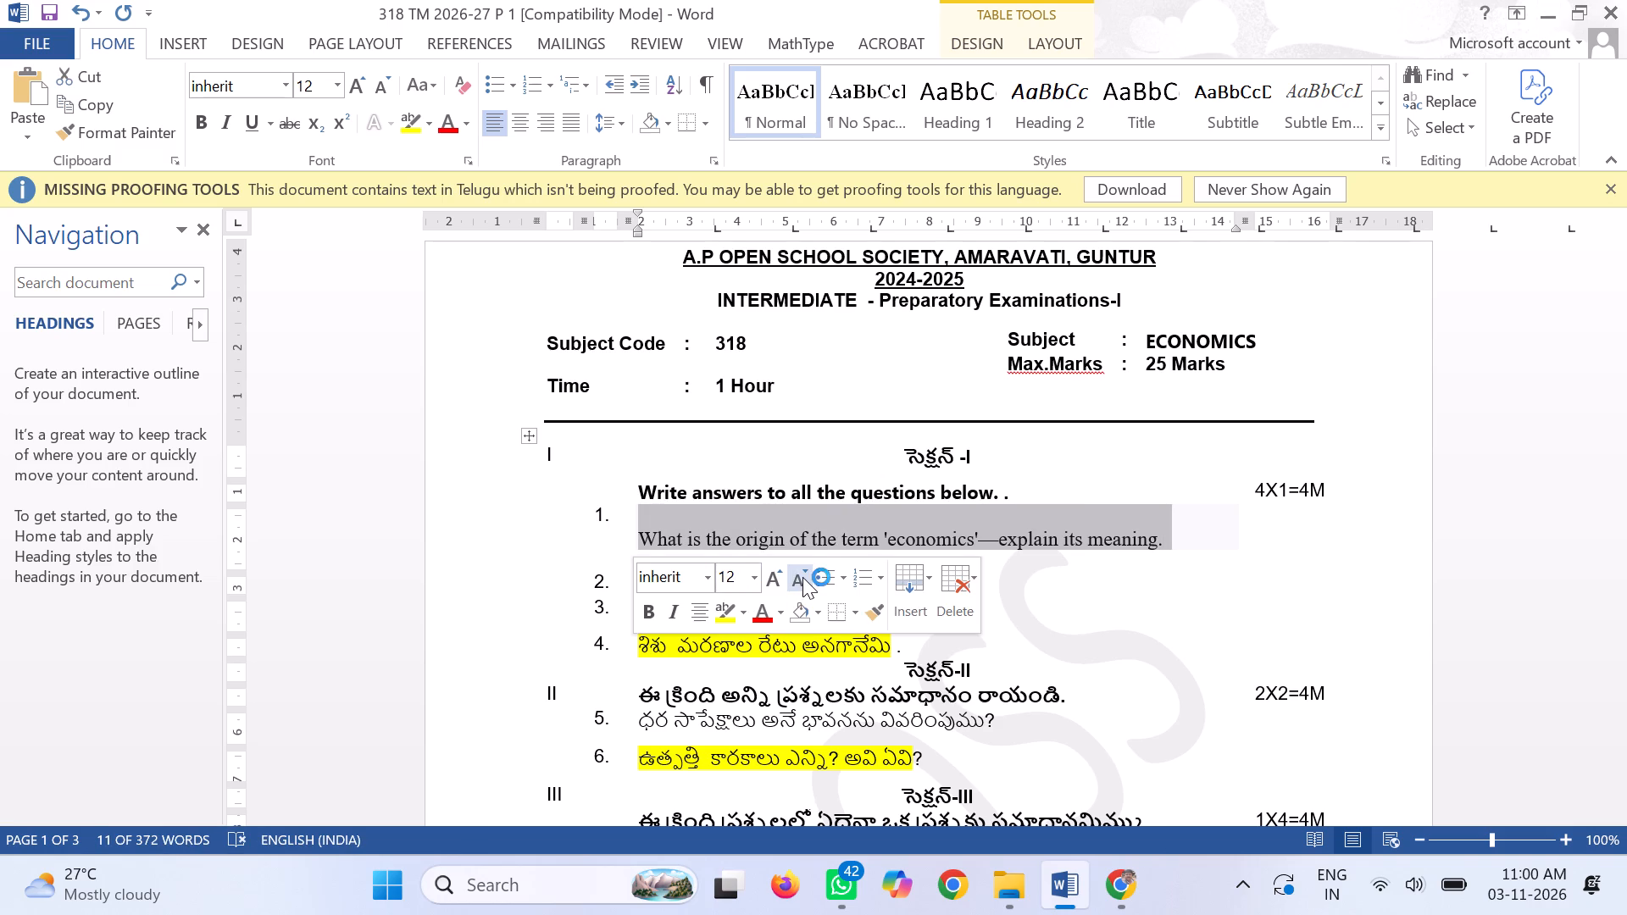
{"action": "left_click", "coordinate": [709, 575]}
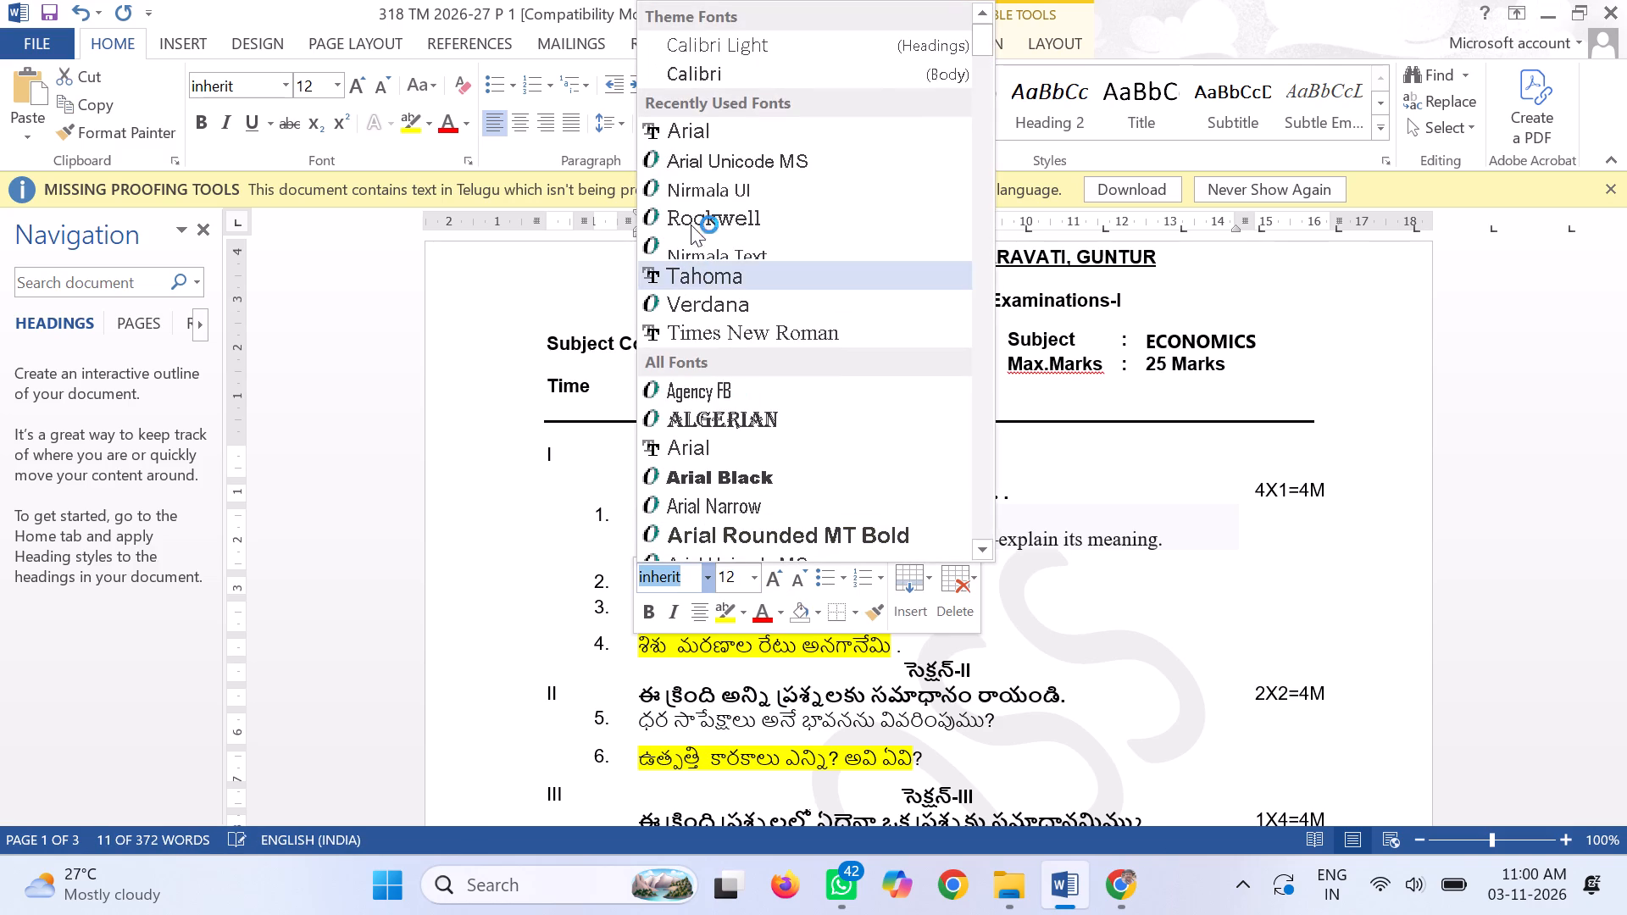
{"action": "left_click", "coordinate": [683, 124]}
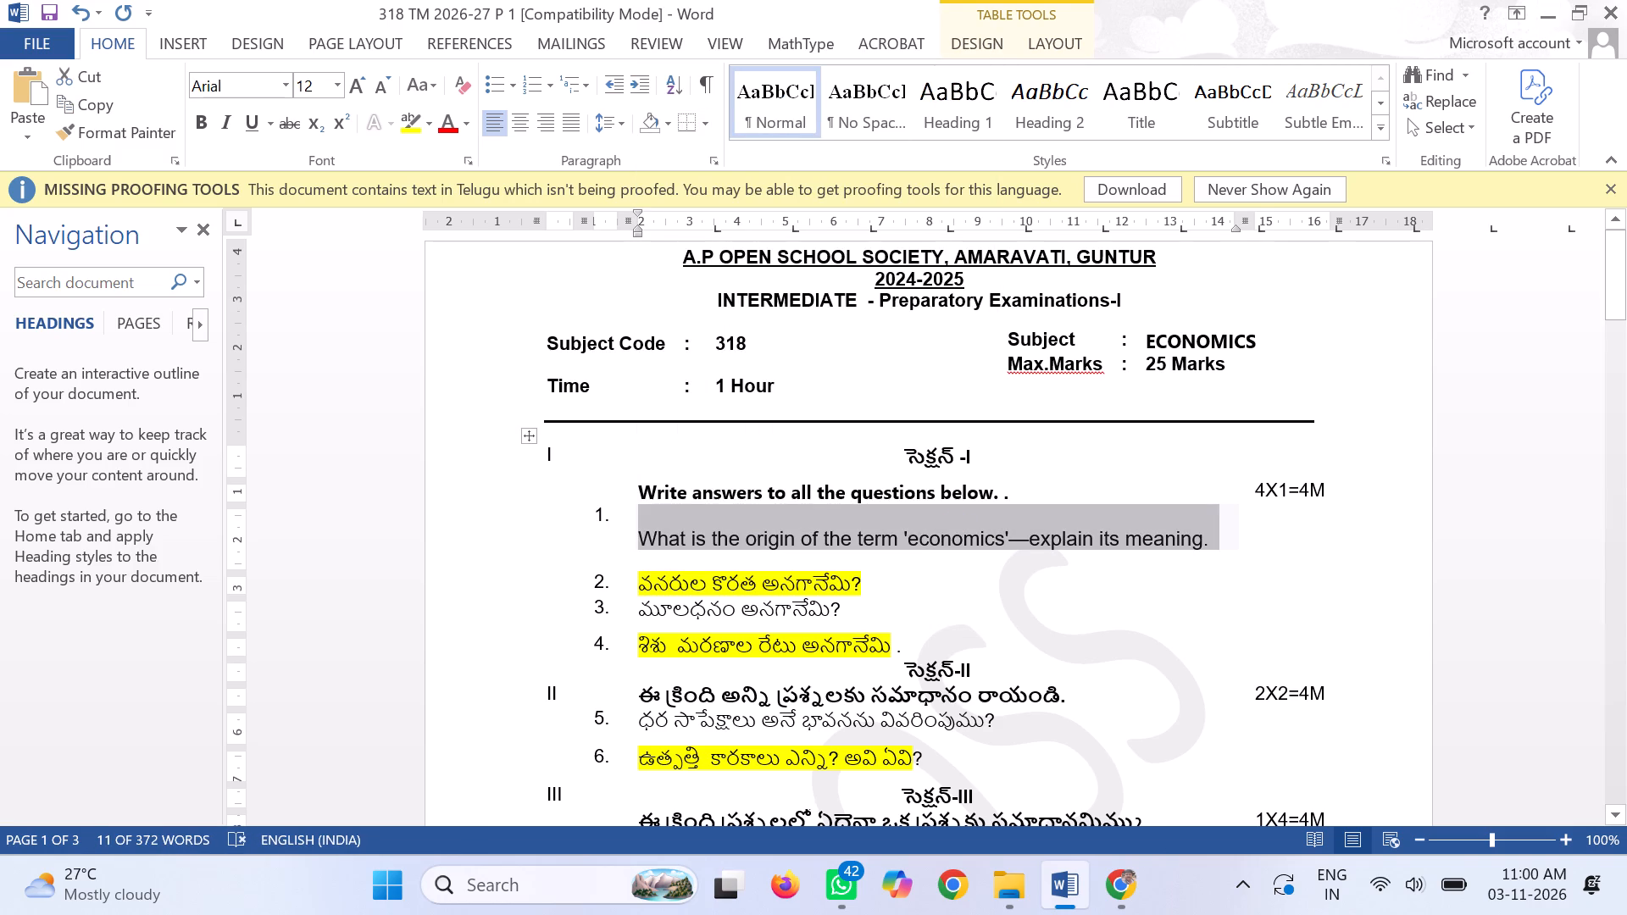
{"action": "left_click", "coordinate": [973, 602]}
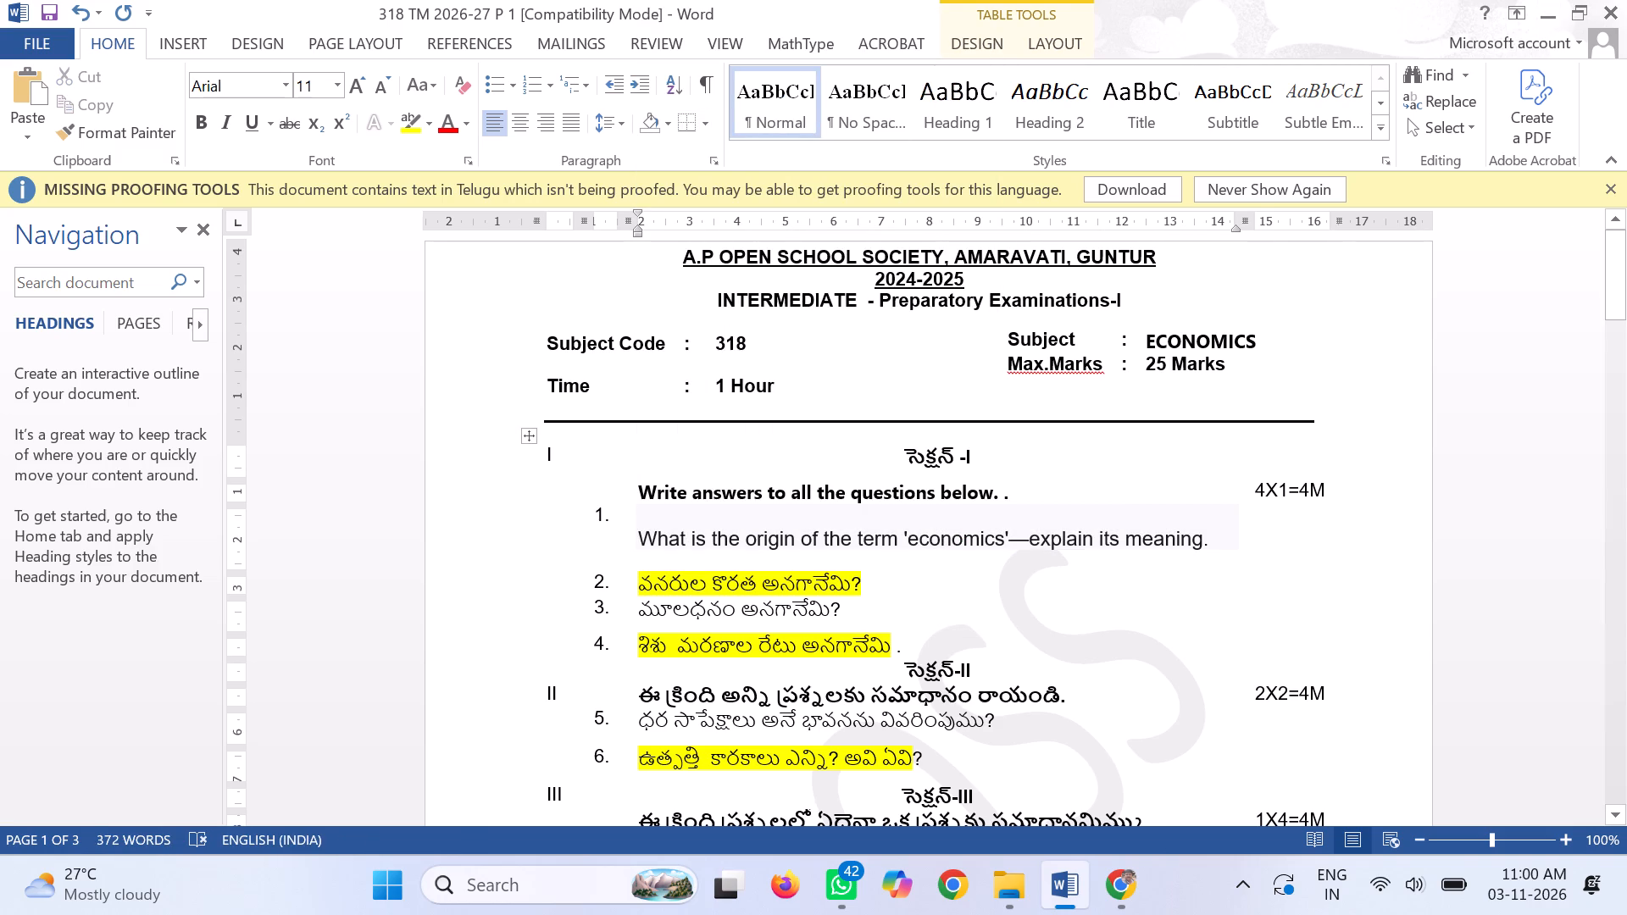
Replace Telugu question 2 in the Word paper with "What is meant by scarcity of resources?" copied from Google Translate in Chrome.
{"action": "left_click", "coordinate": [1115, 879]}
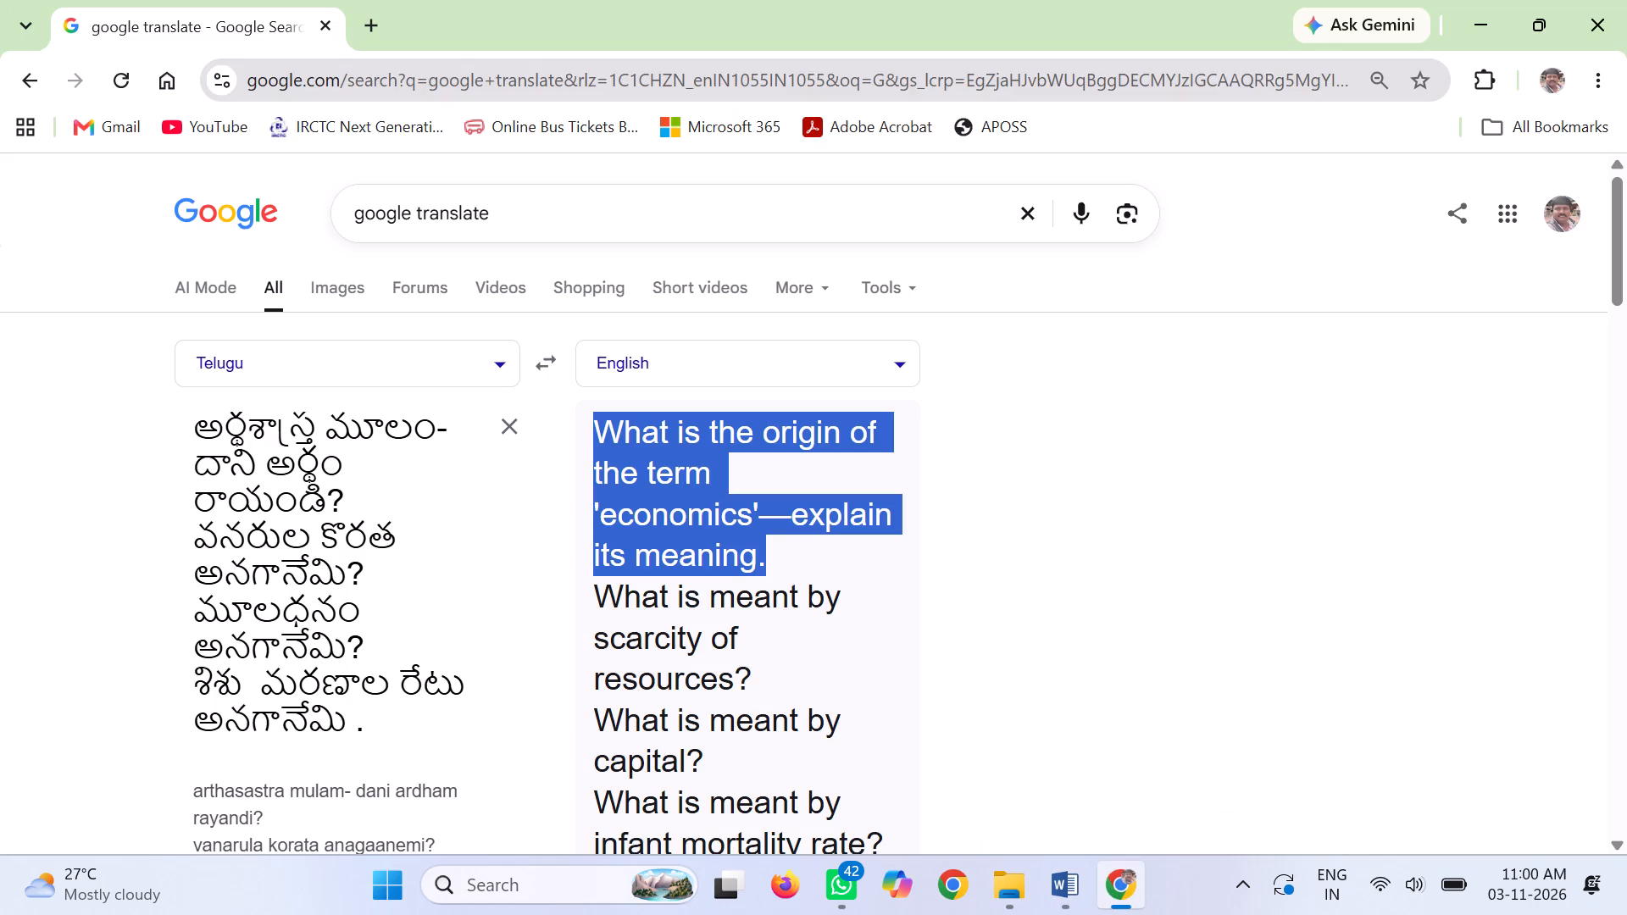
{"action": "left_click", "coordinate": [755, 690]}
{"action": "left_click_drag", "start_coordinate": [747, 679], "coordinate": [722, 676]}
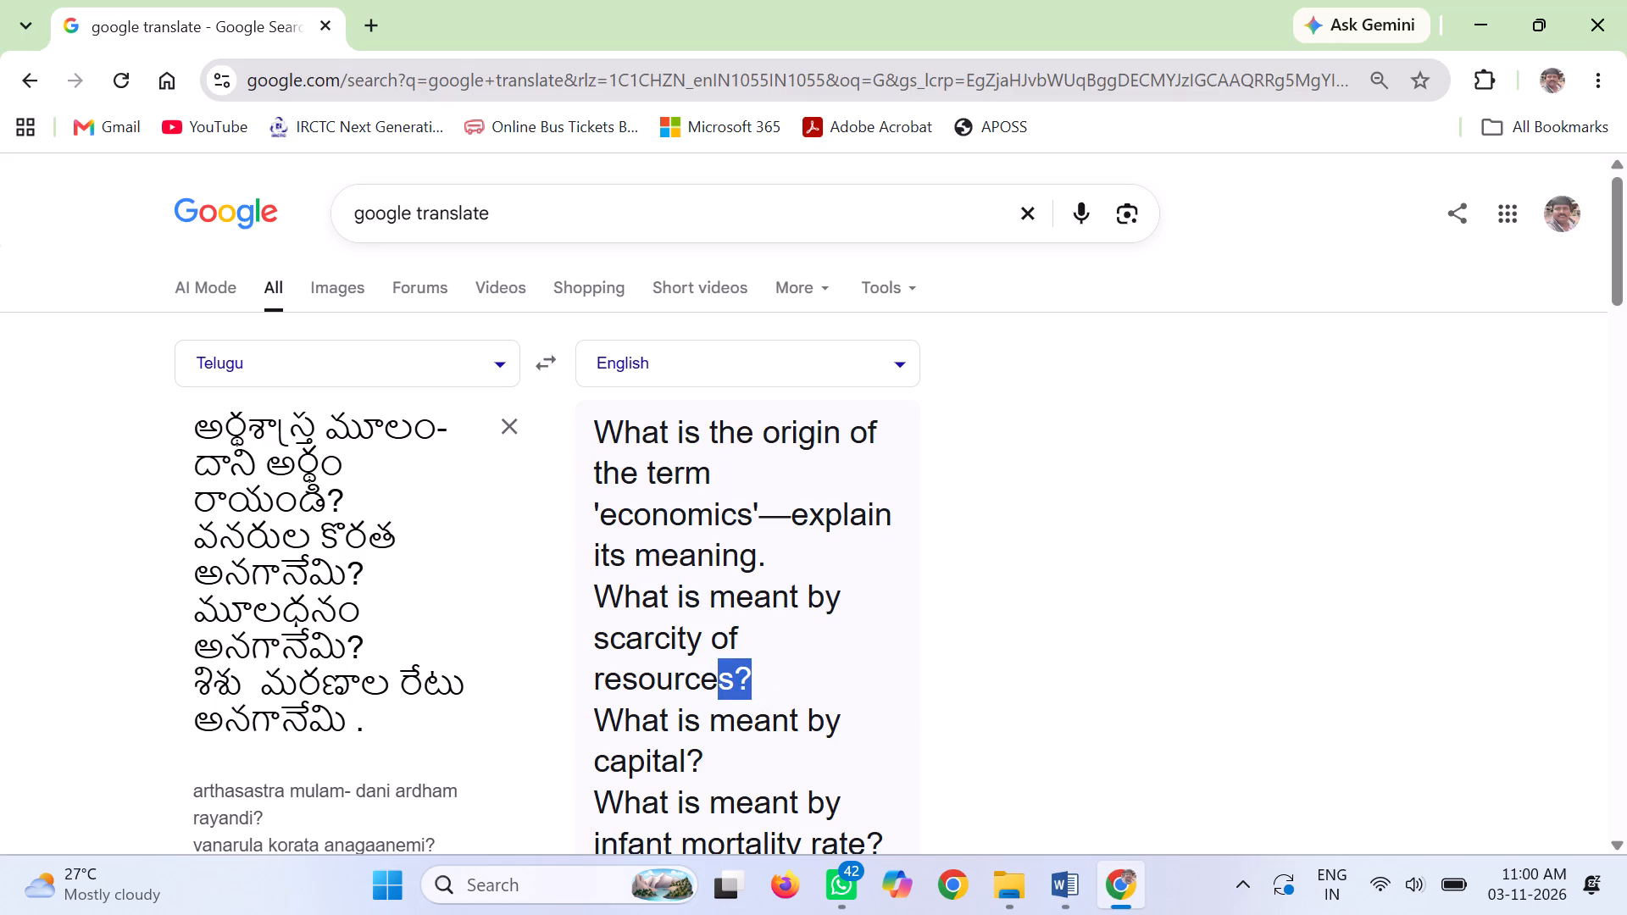
{"action": "left_click_drag", "start_coordinate": [722, 676], "coordinate": [595, 604]}
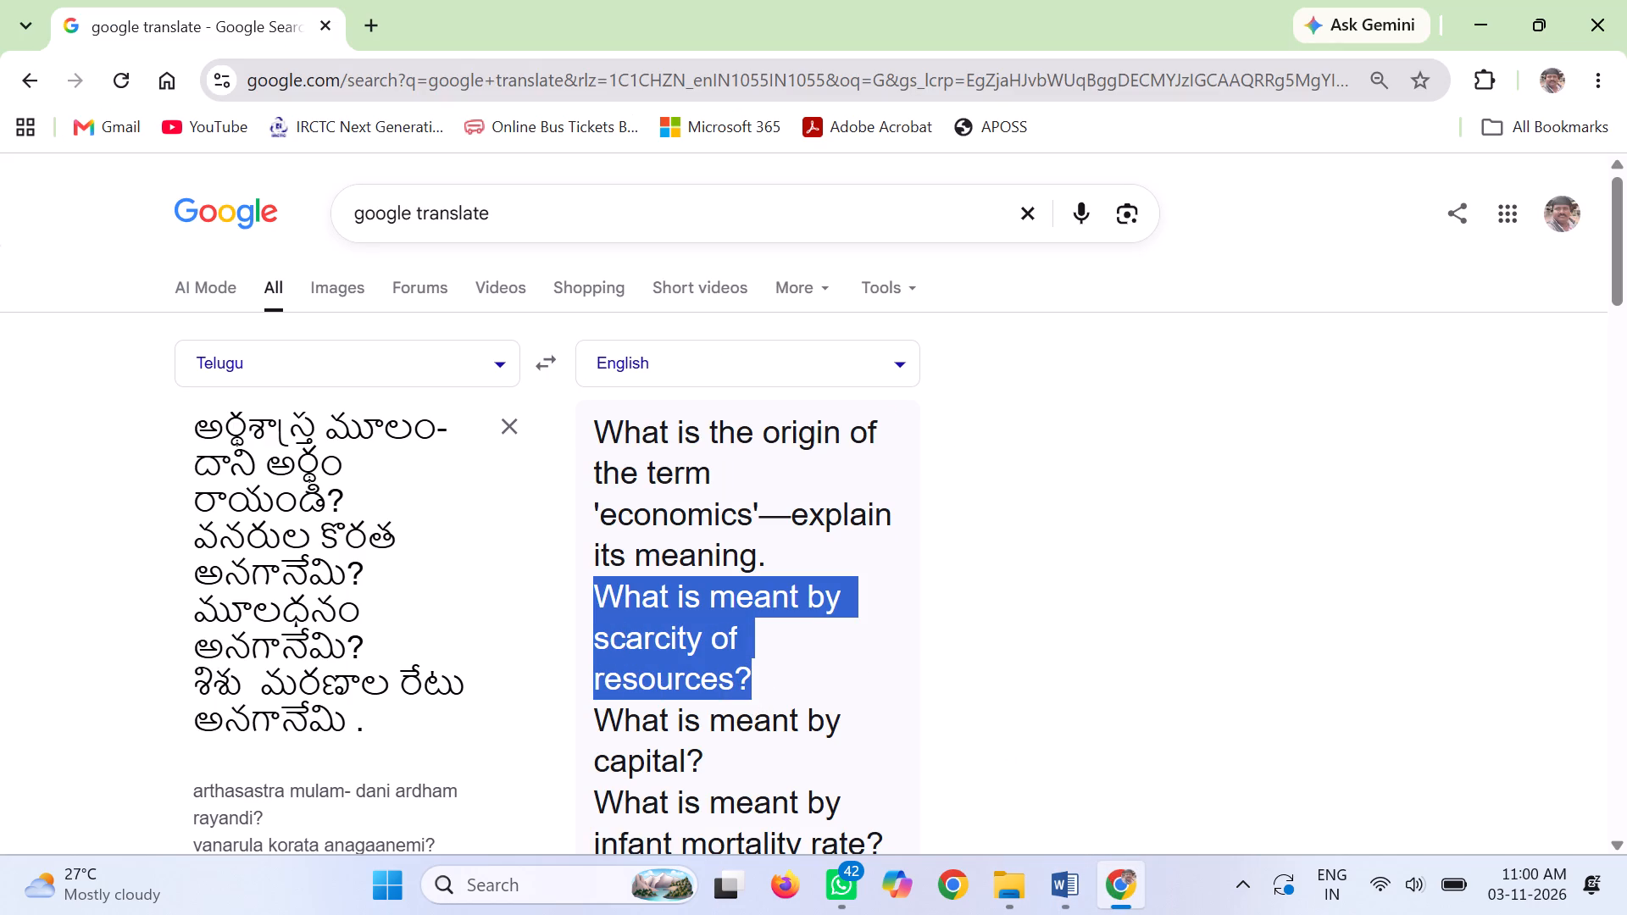
{"action": "key", "text": "ctrl+c"}
{"action": "left_click", "coordinate": [1061, 890]}
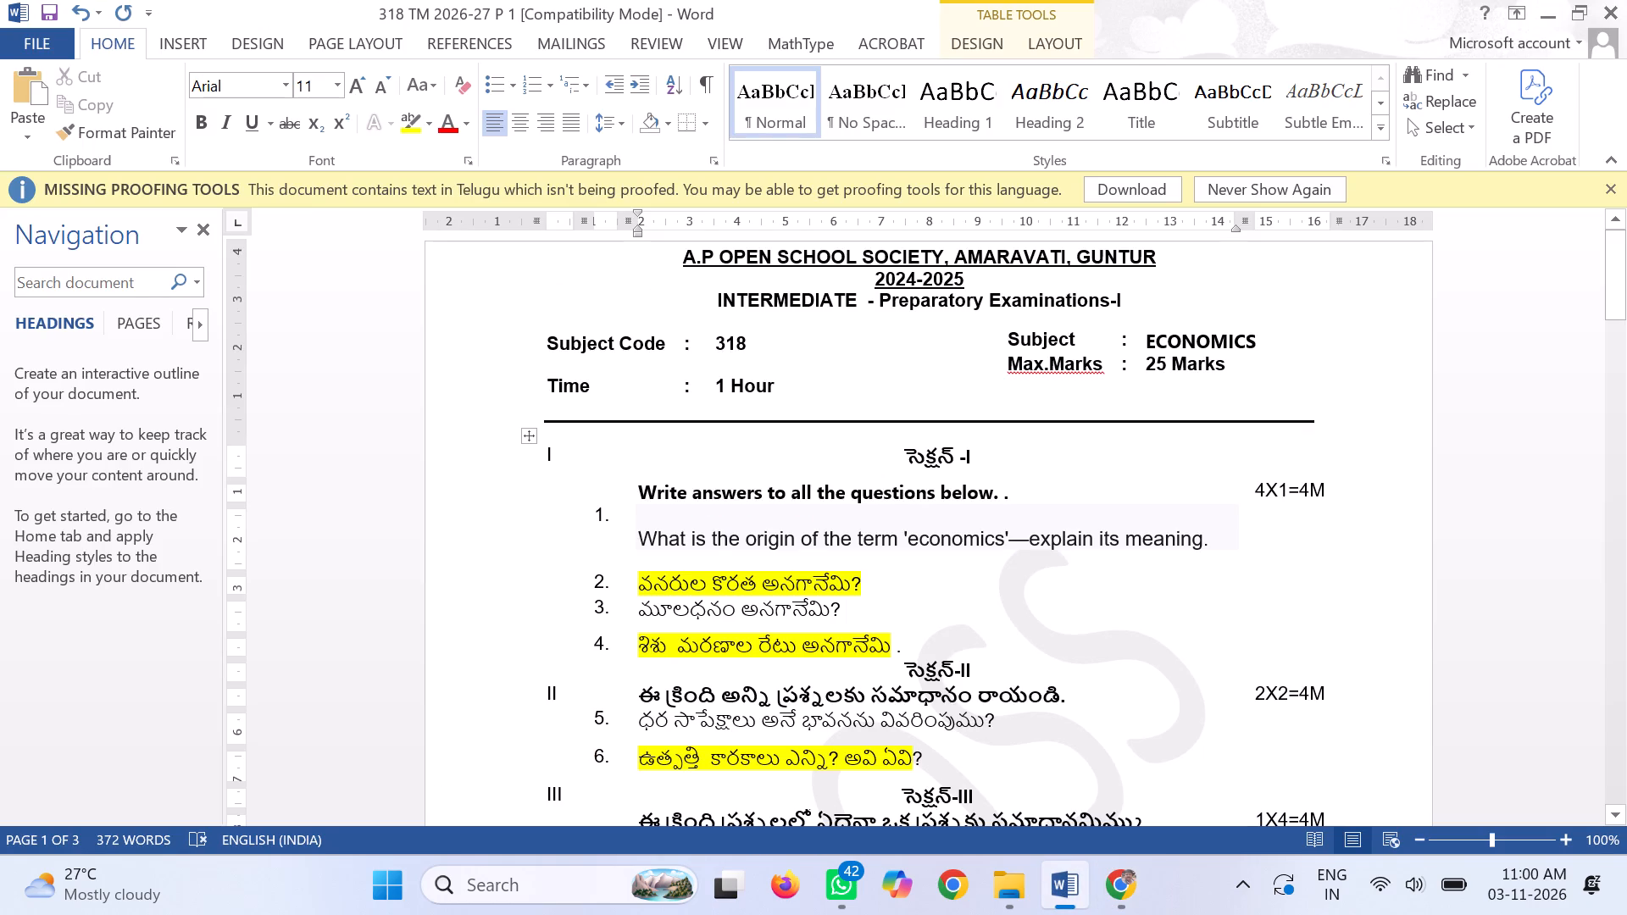
{"action": "left_click_drag", "start_coordinate": [866, 581], "coordinate": [631, 575]}
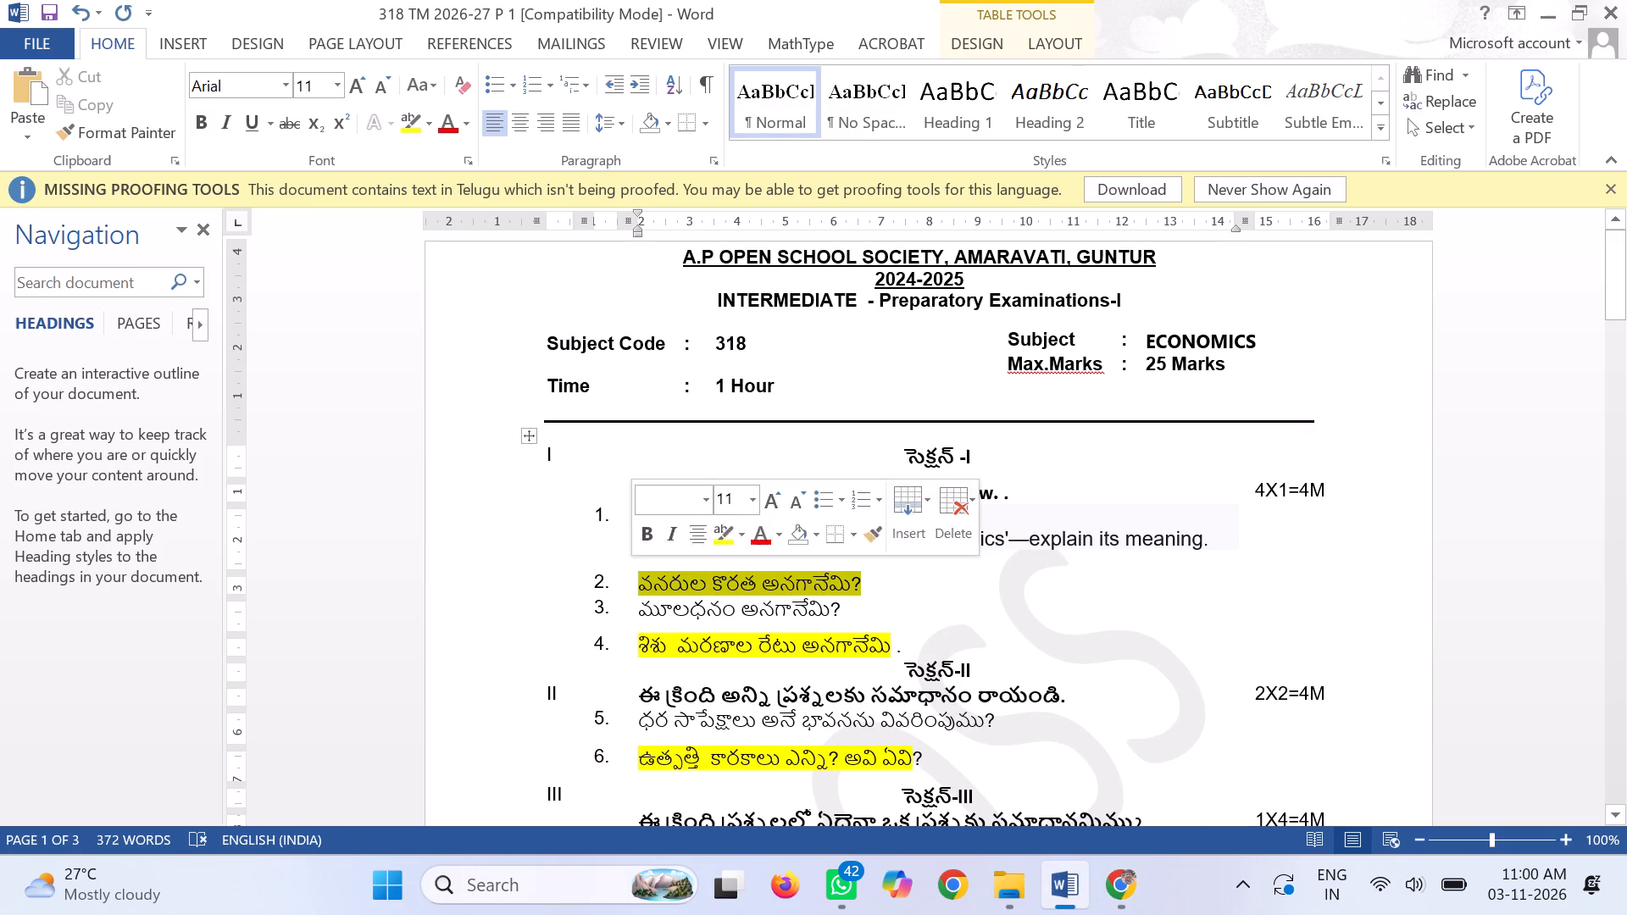
{"action": "key", "text": "ctrl+v"}
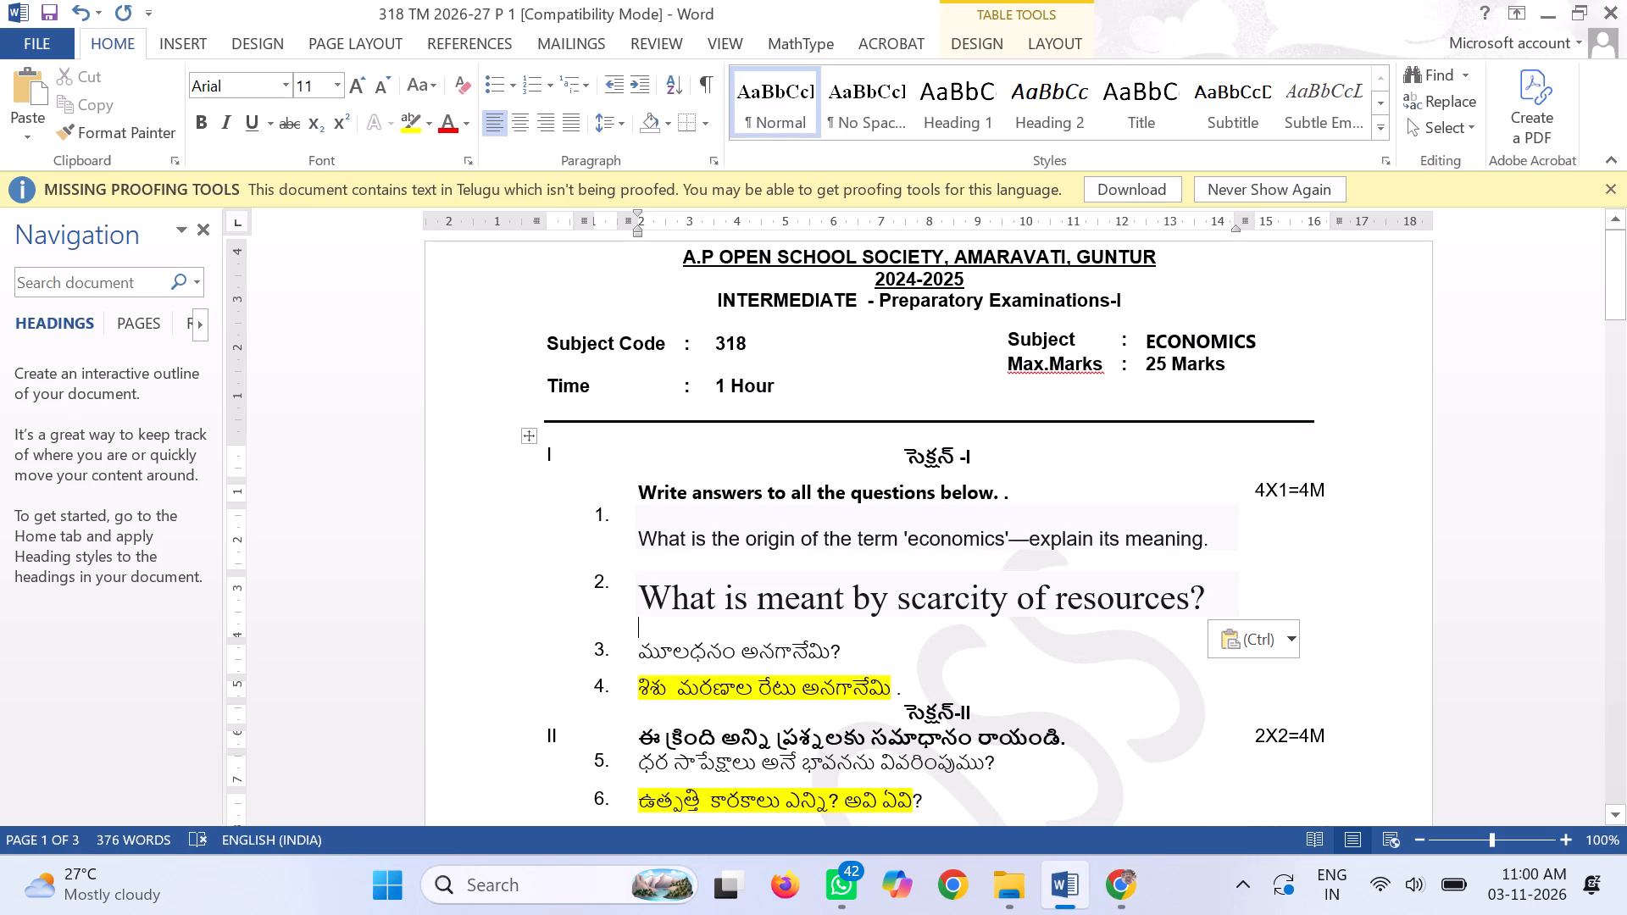
Replace Telugu question 3 in the Word paper with "What is meant by capital?" copied from Google Translate in Chrome.
{"action": "left_click", "coordinate": [1117, 888]}
{"action": "scroll", "coordinate": [828, 736], "scroll_direction": "down", "scroll_amount": 1}
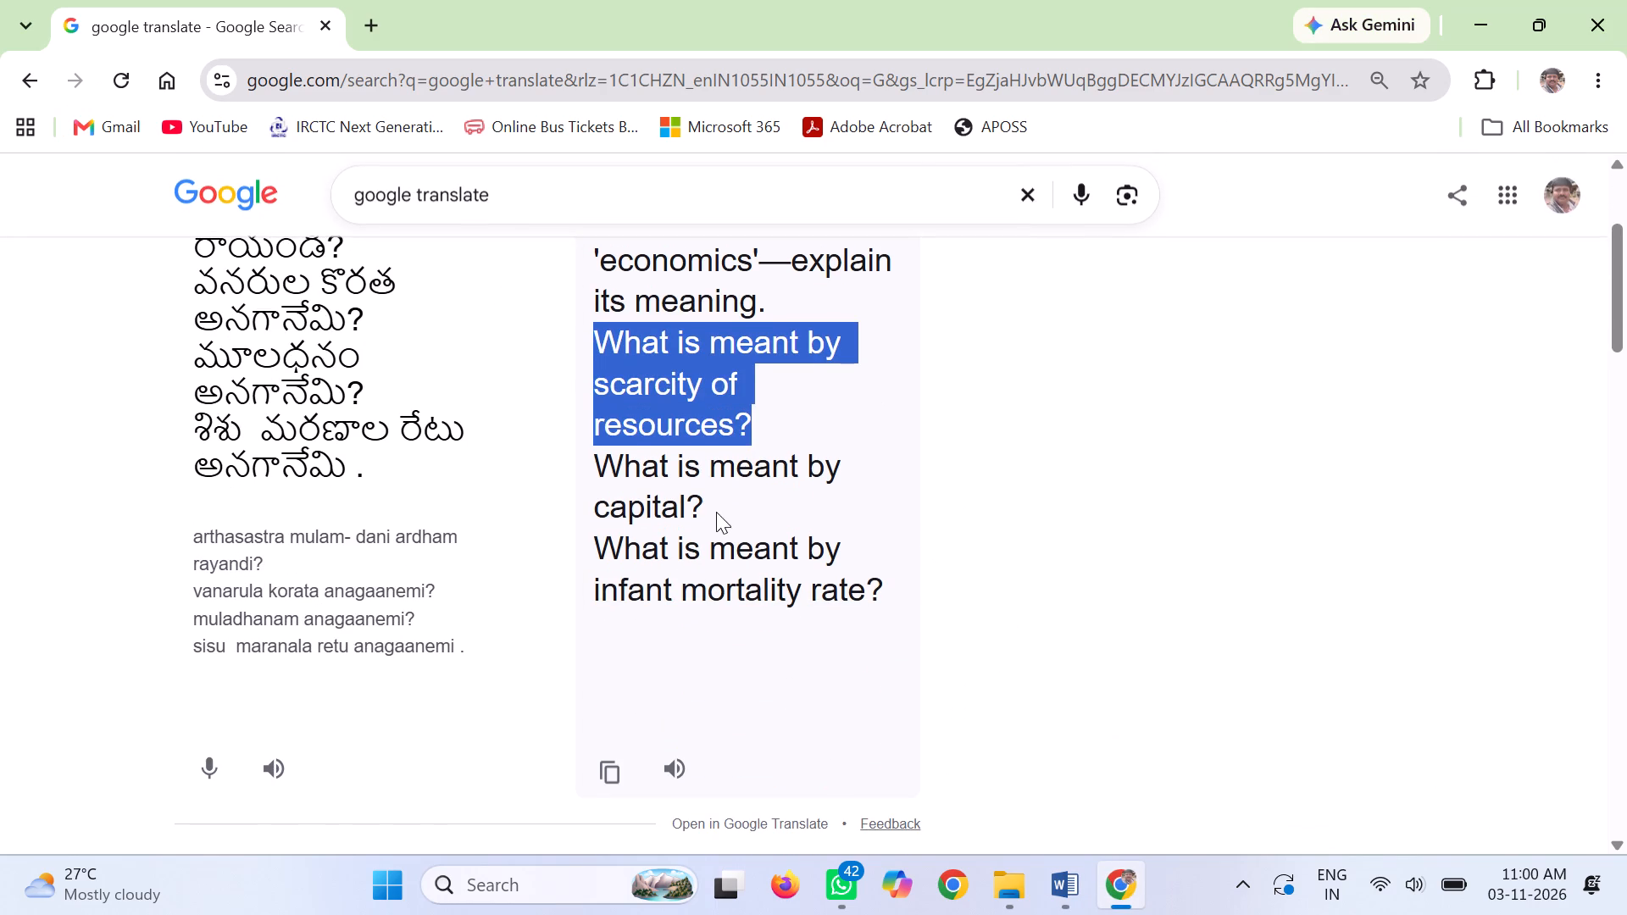
{"action": "left_click", "coordinate": [705, 507]}
{"action": "left_click_drag", "start_coordinate": [707, 508], "coordinate": [620, 463]}
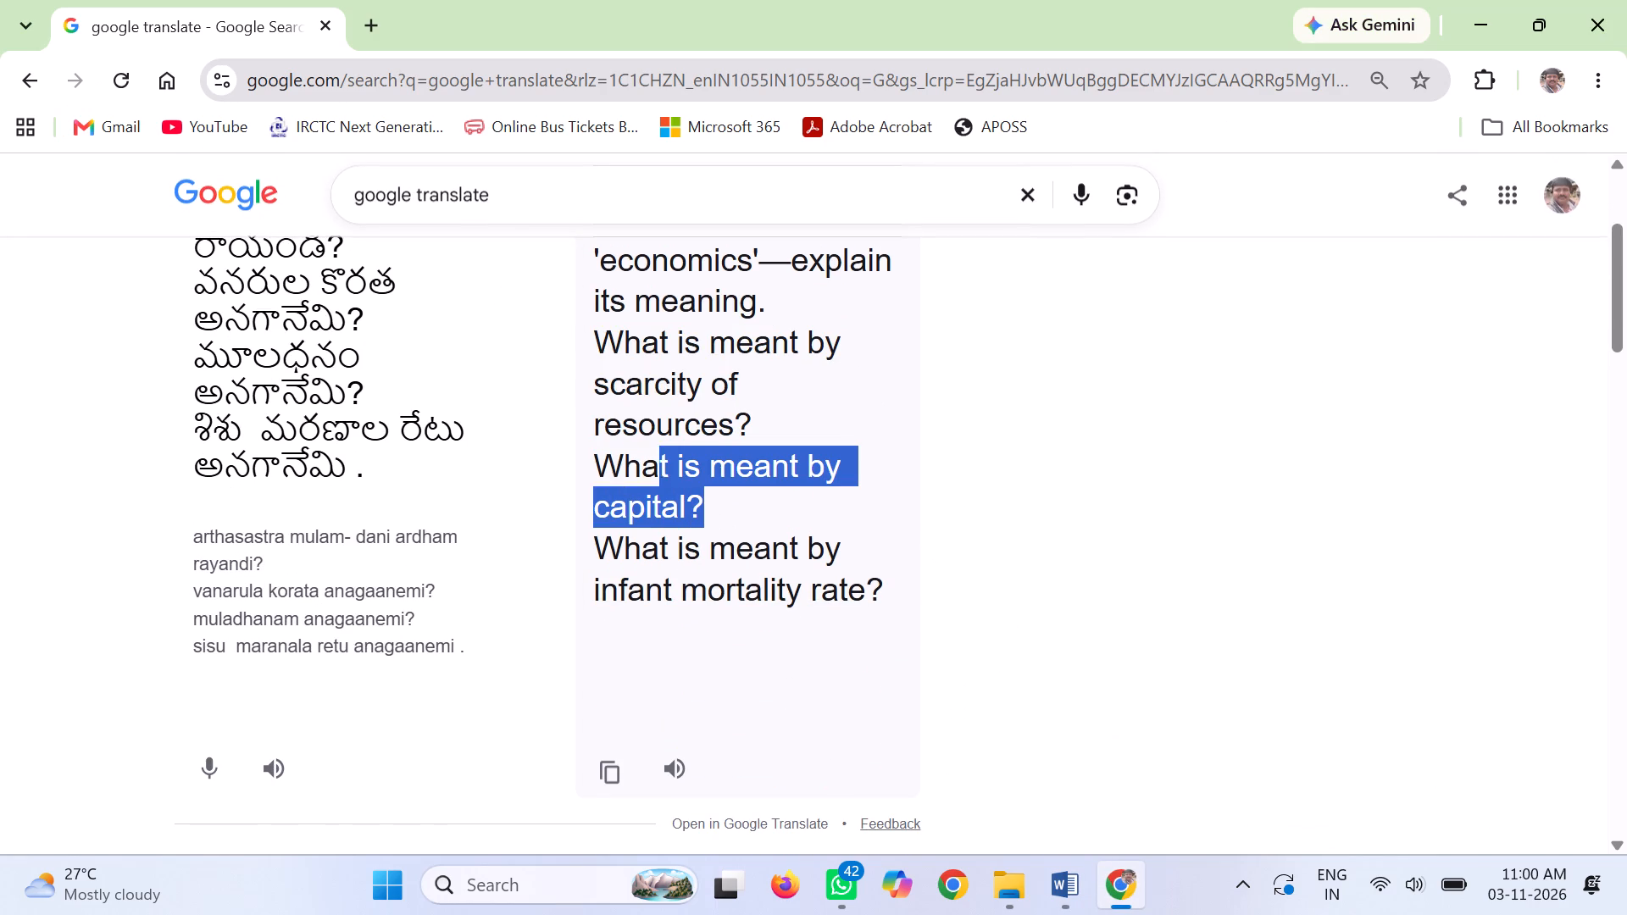
{"action": "left_click_drag", "start_coordinate": [620, 463], "coordinate": [596, 448]}
{"action": "key", "text": "ctrl+c"}
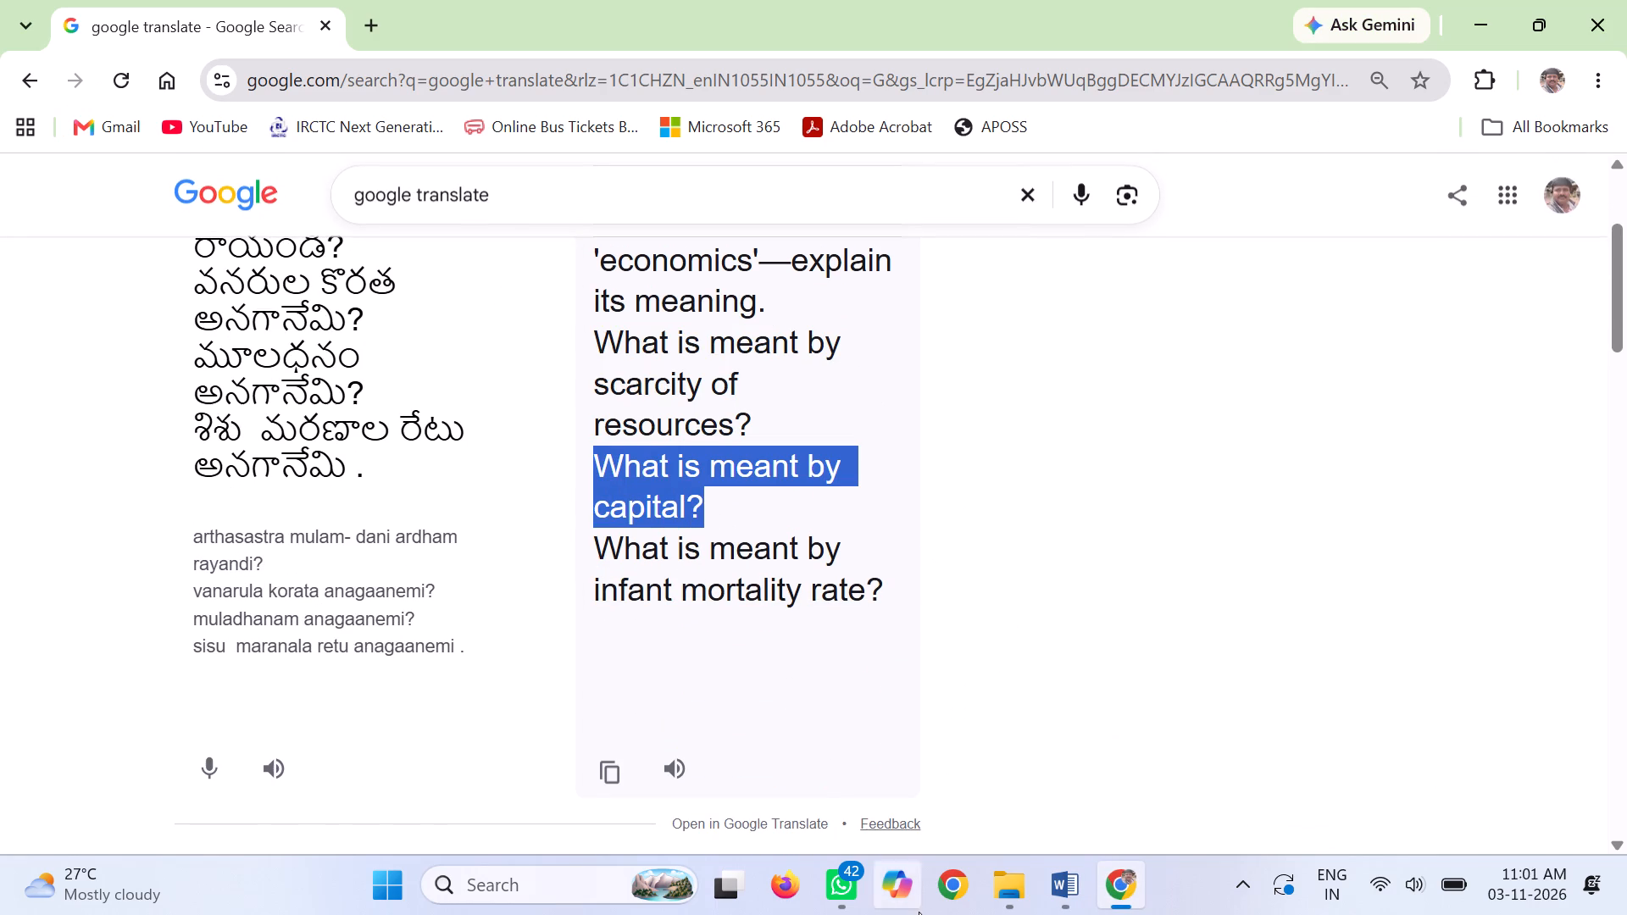
{"action": "left_click", "coordinate": [1052, 891]}
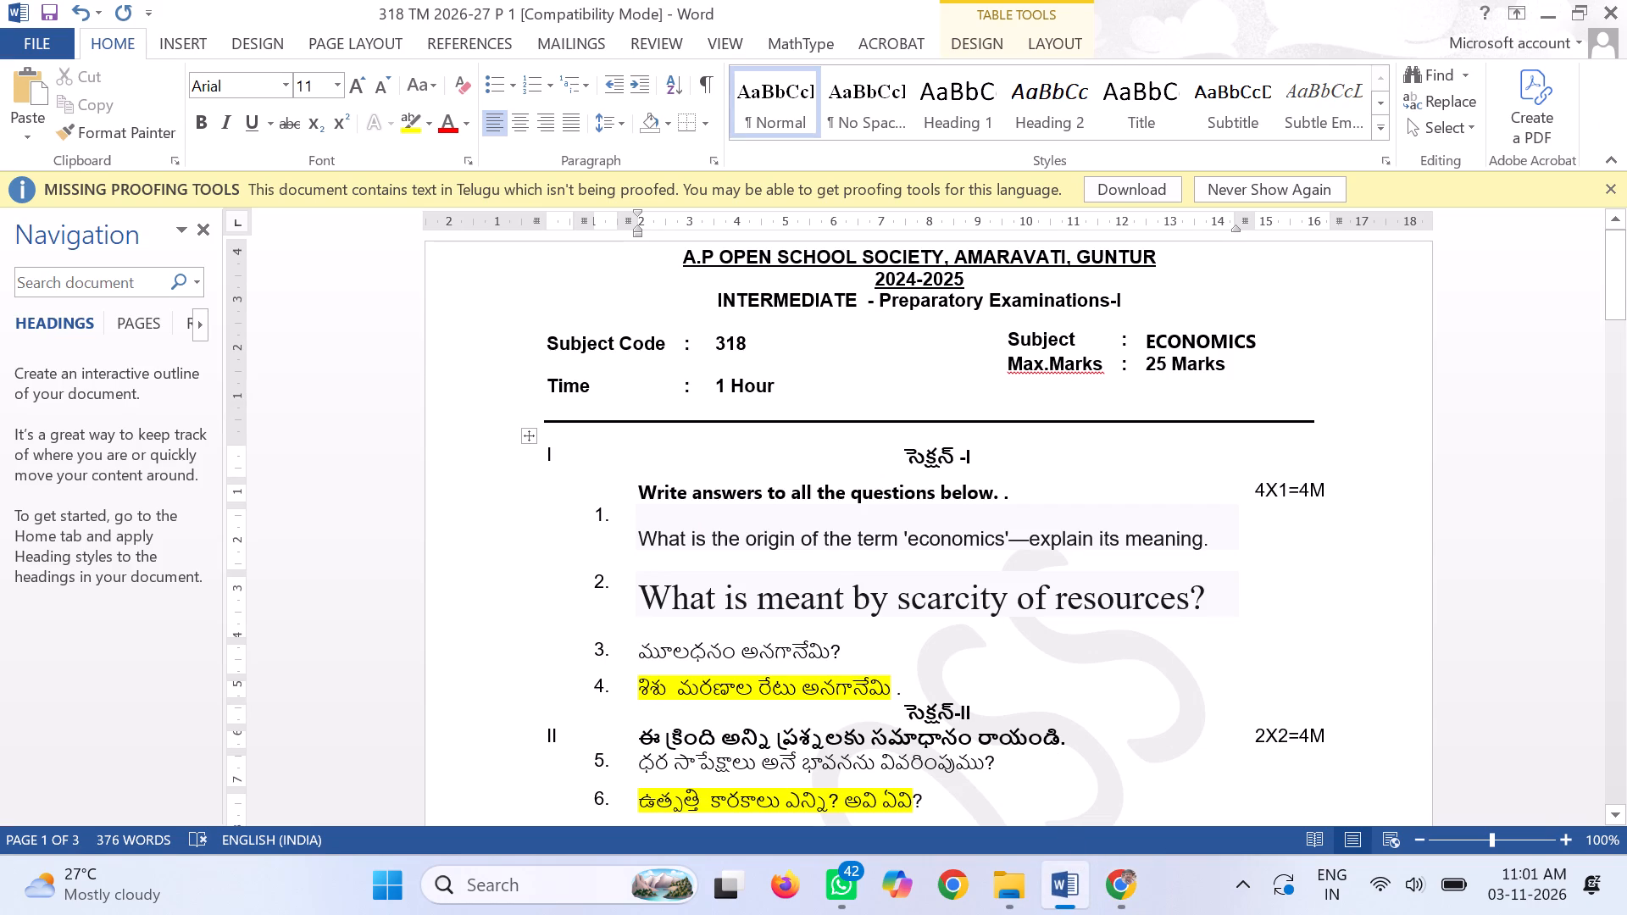
{"action": "left_click_drag", "start_coordinate": [861, 657], "coordinate": [656, 643]}
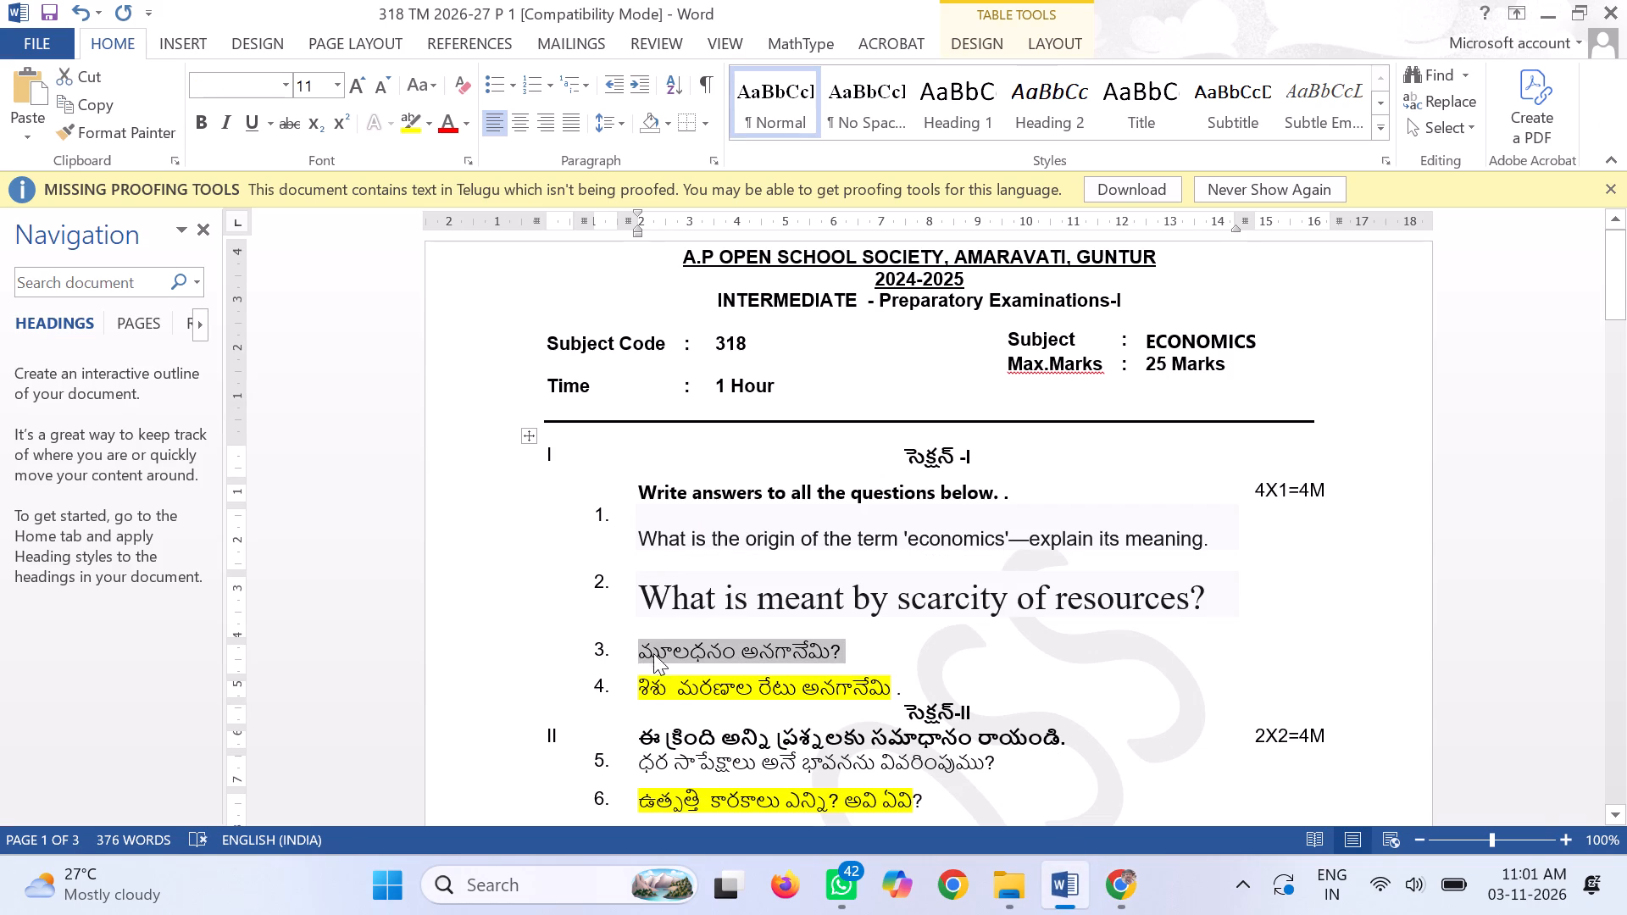
{"action": "key", "text": "ctrl+v"}
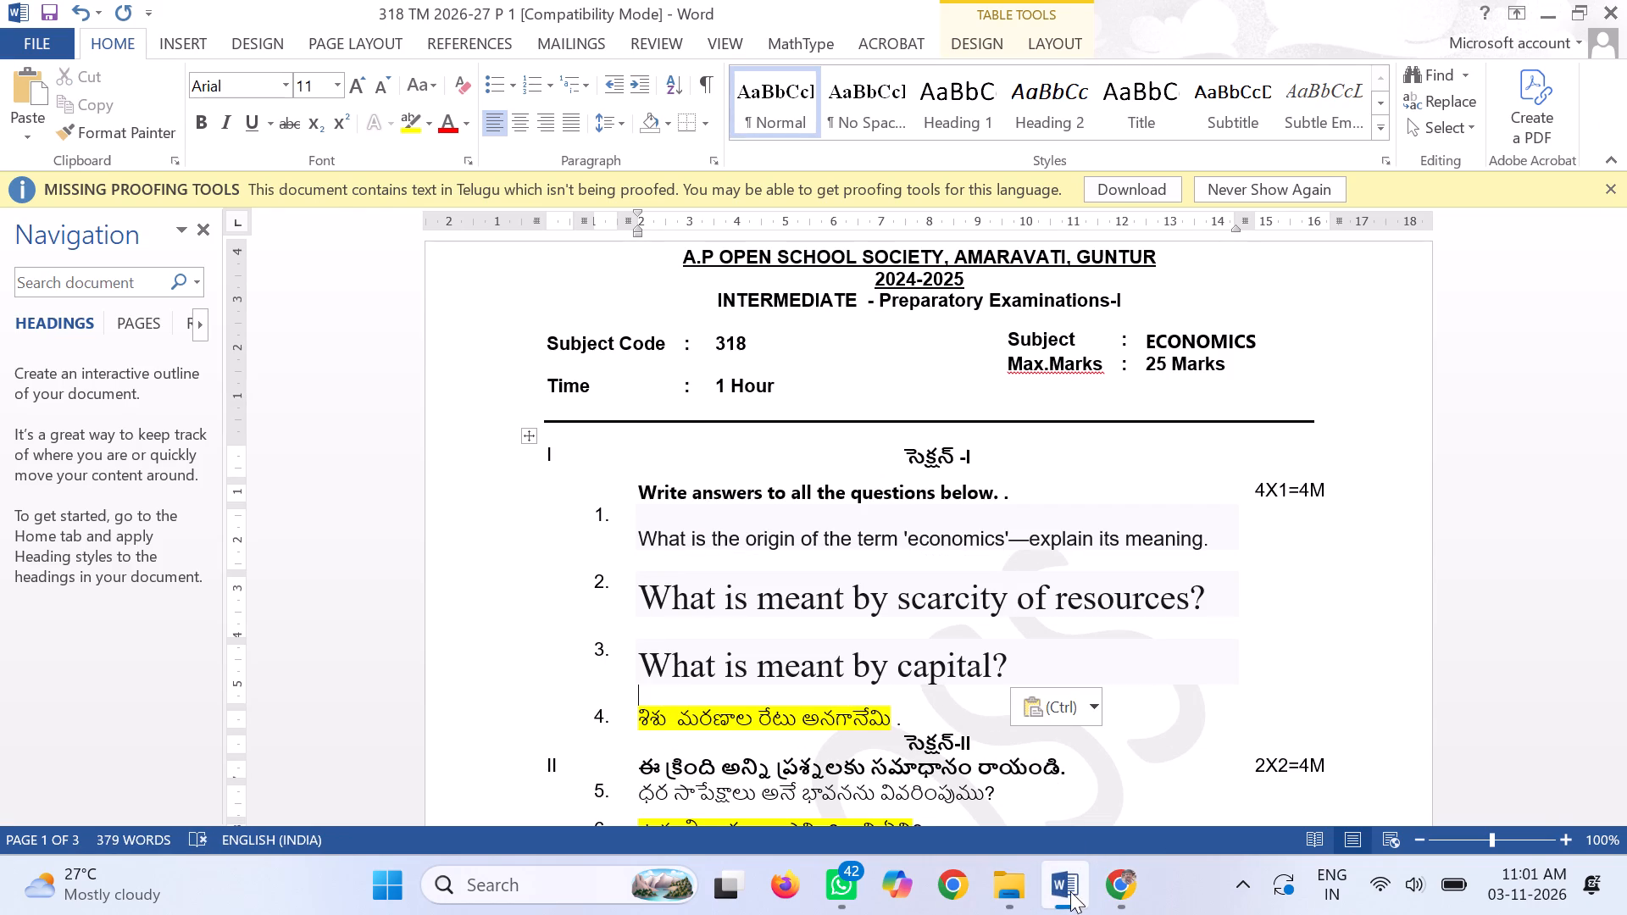
Replace Telugu question 4 in the Word paper with "What is meant by infant mortality rate?" copied from Google Translate in Chrome.
{"action": "left_click", "coordinate": [1114, 893]}
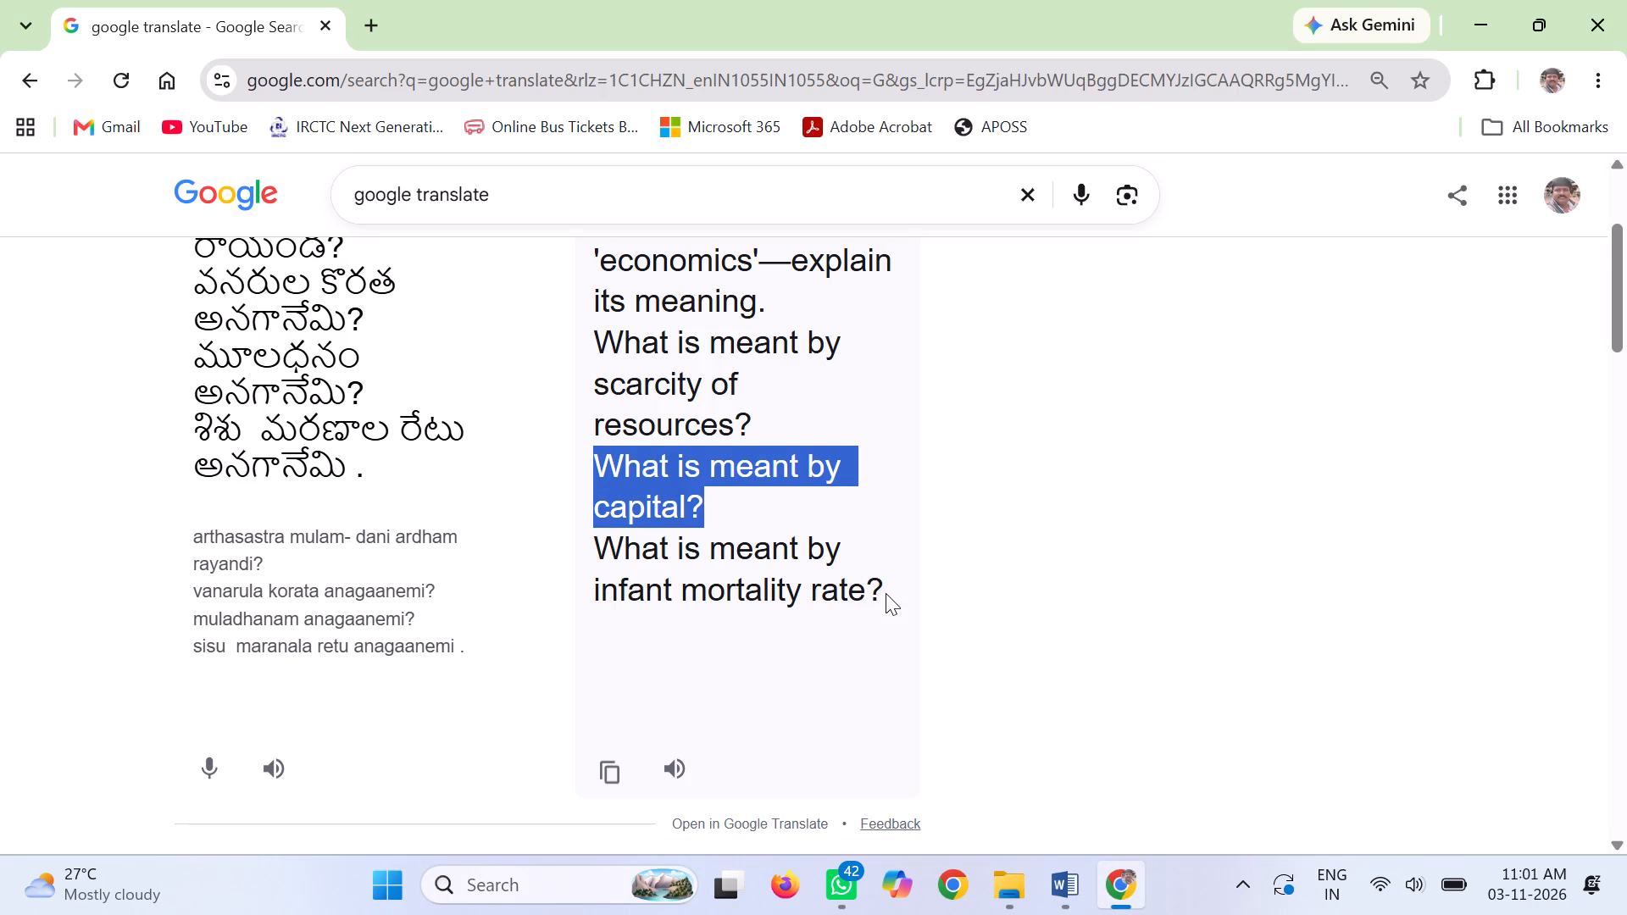
{"action": "left_click_drag", "start_coordinate": [886, 593], "coordinate": [593, 545]}
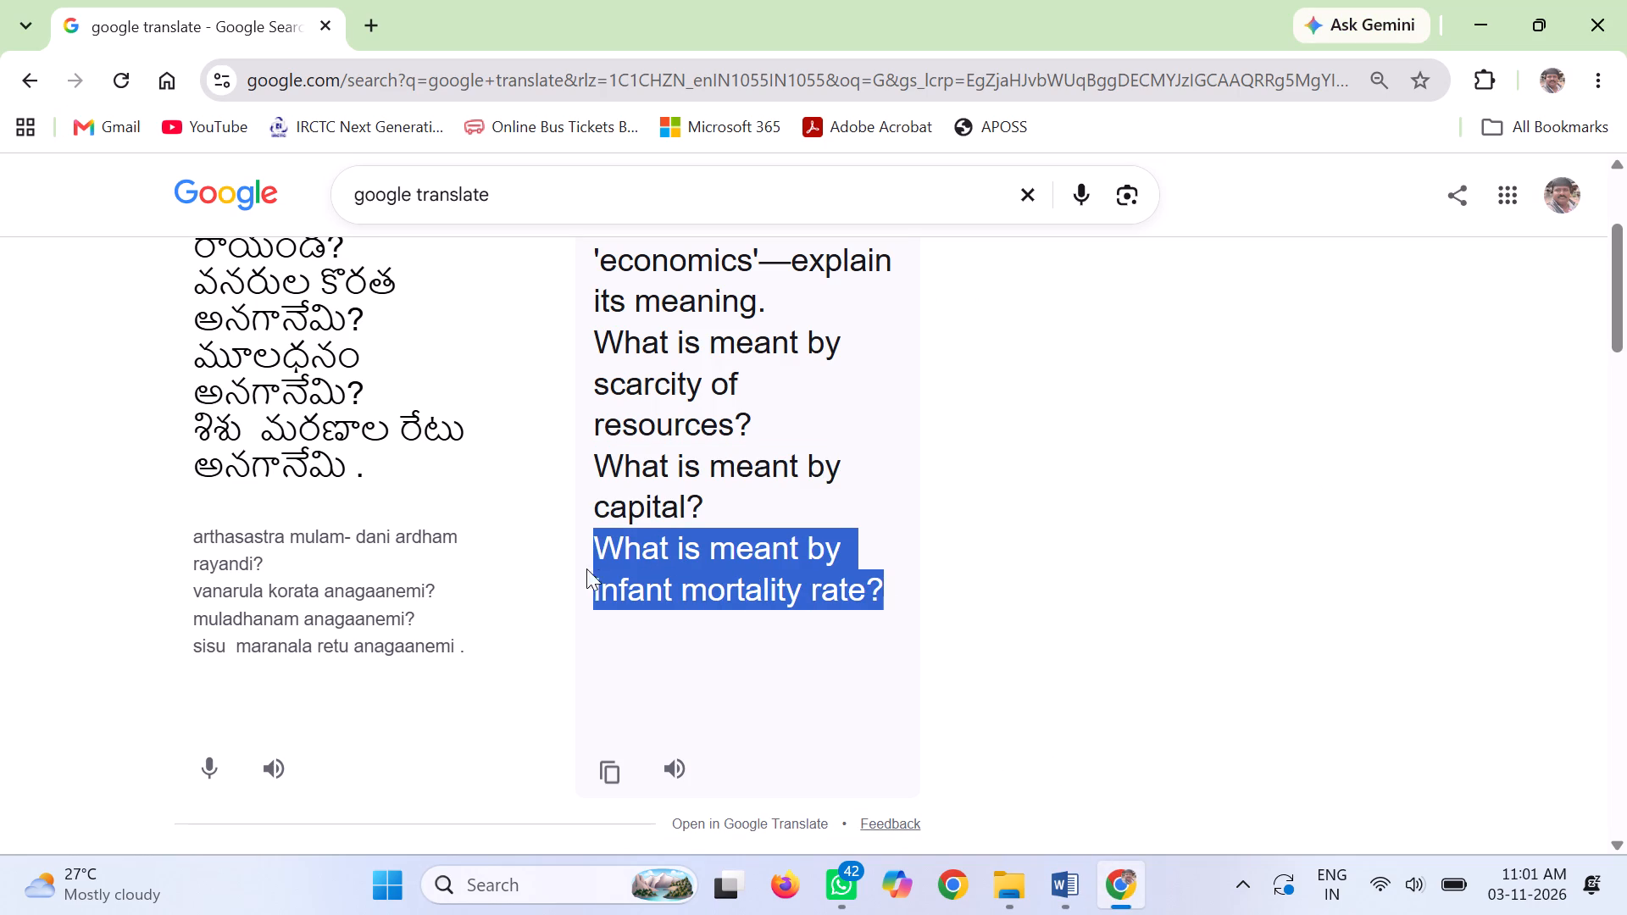
{"action": "key", "text": "ctrl+c"}
{"action": "left_click", "coordinate": [1045, 891]}
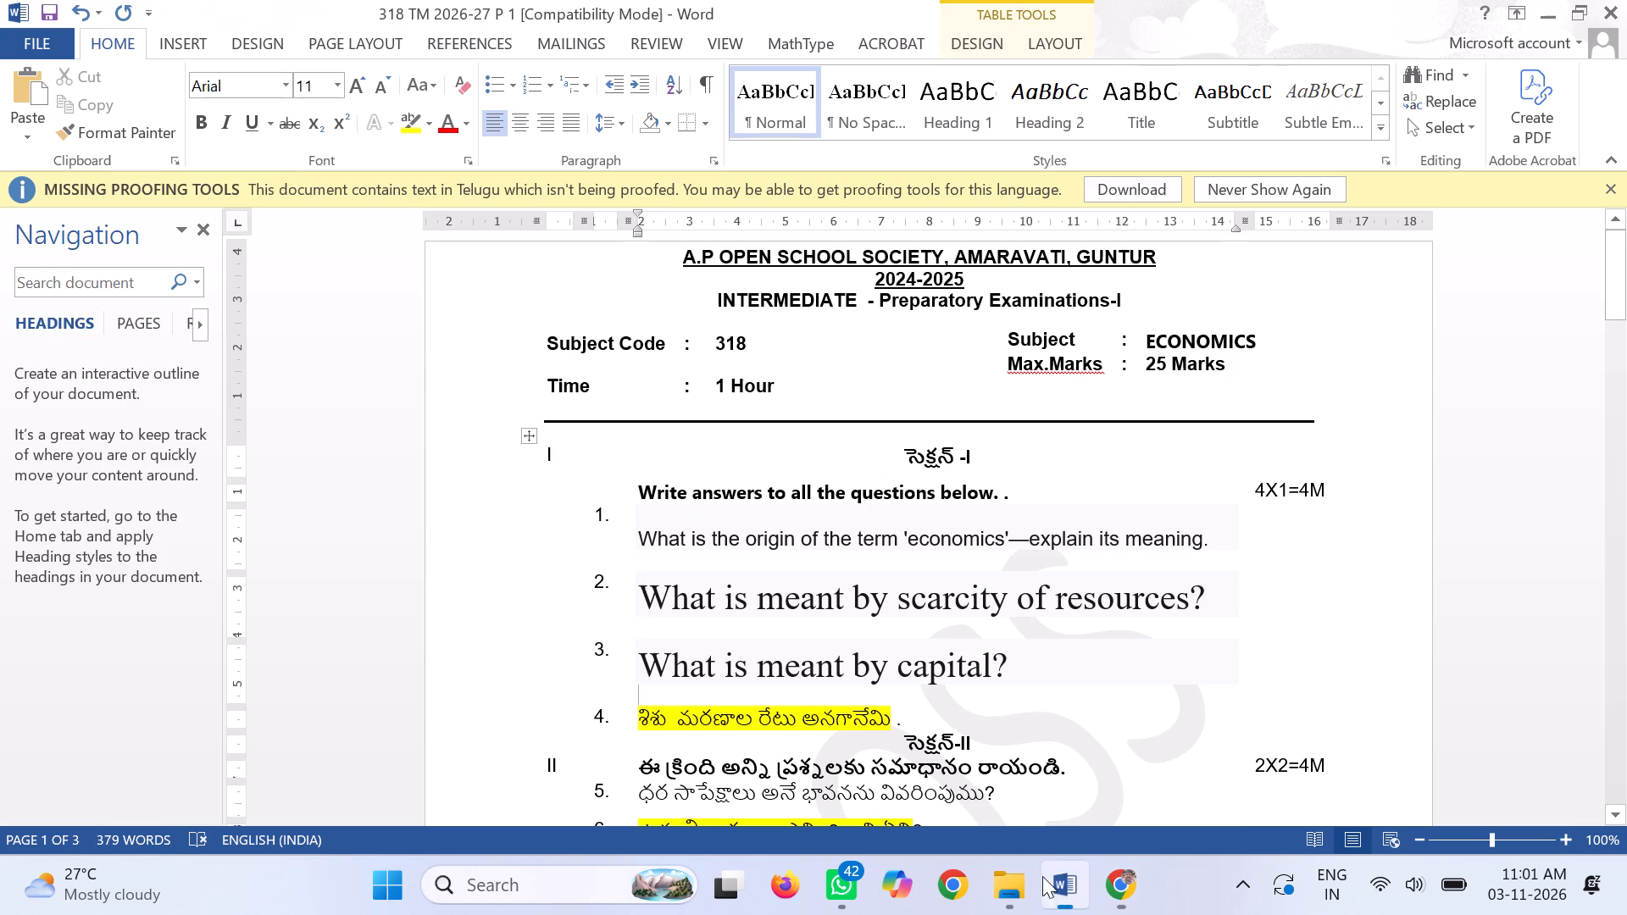
{"action": "left_click_drag", "start_coordinate": [916, 717], "coordinate": [648, 707]}
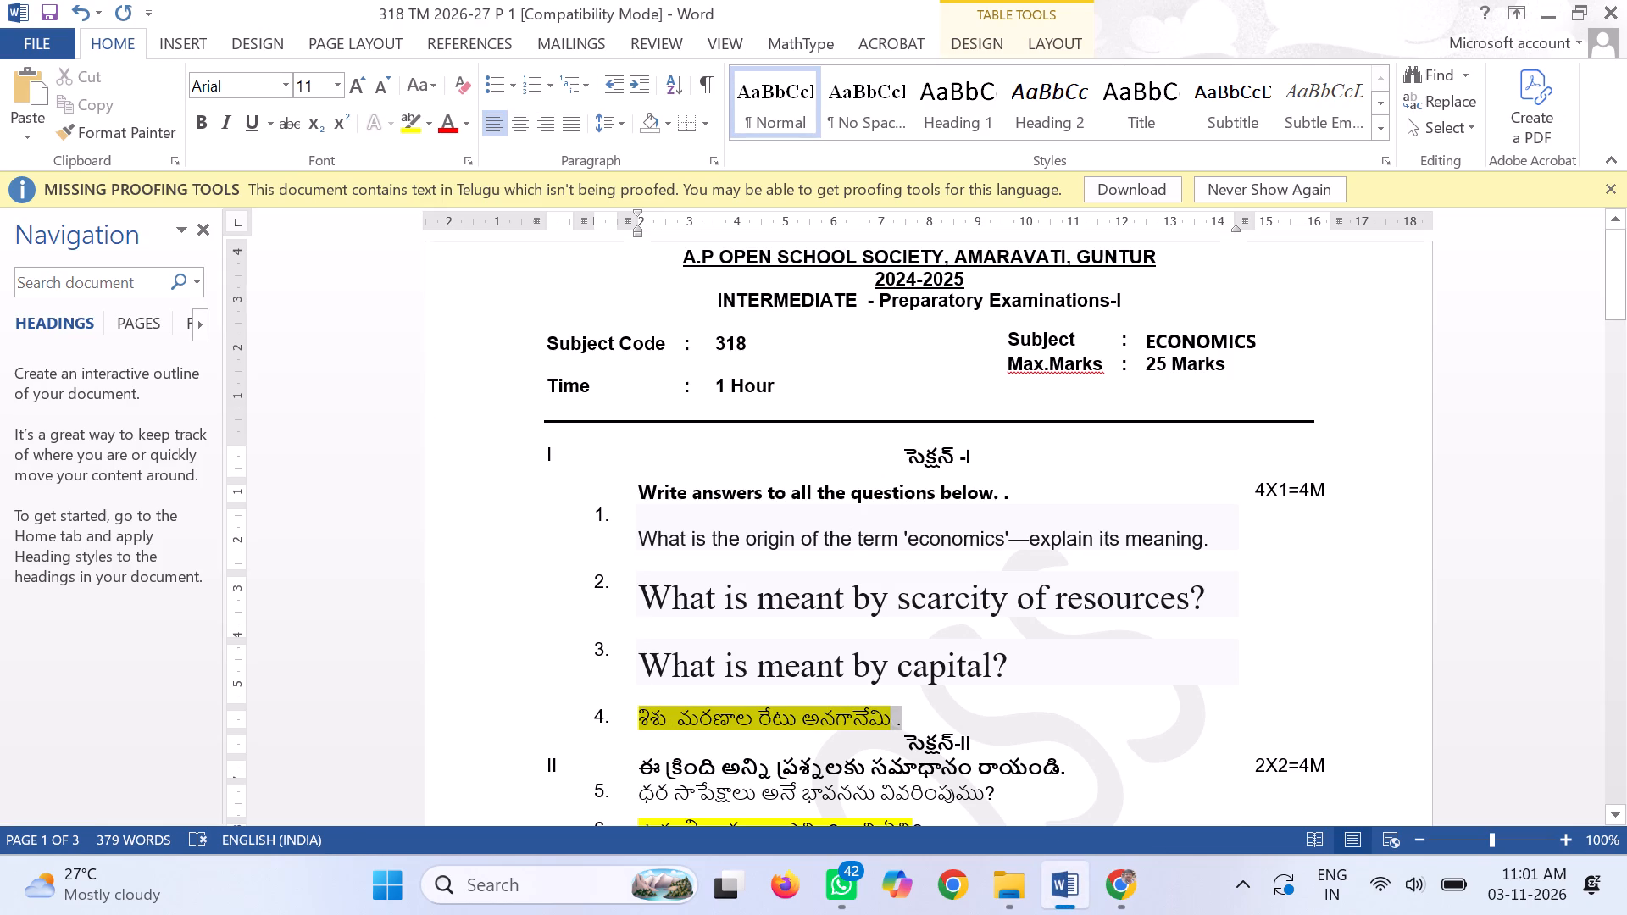
{"action": "left_click_drag", "start_coordinate": [648, 707], "coordinate": [632, 707]}
{"action": "key", "text": "ctrl+v"}
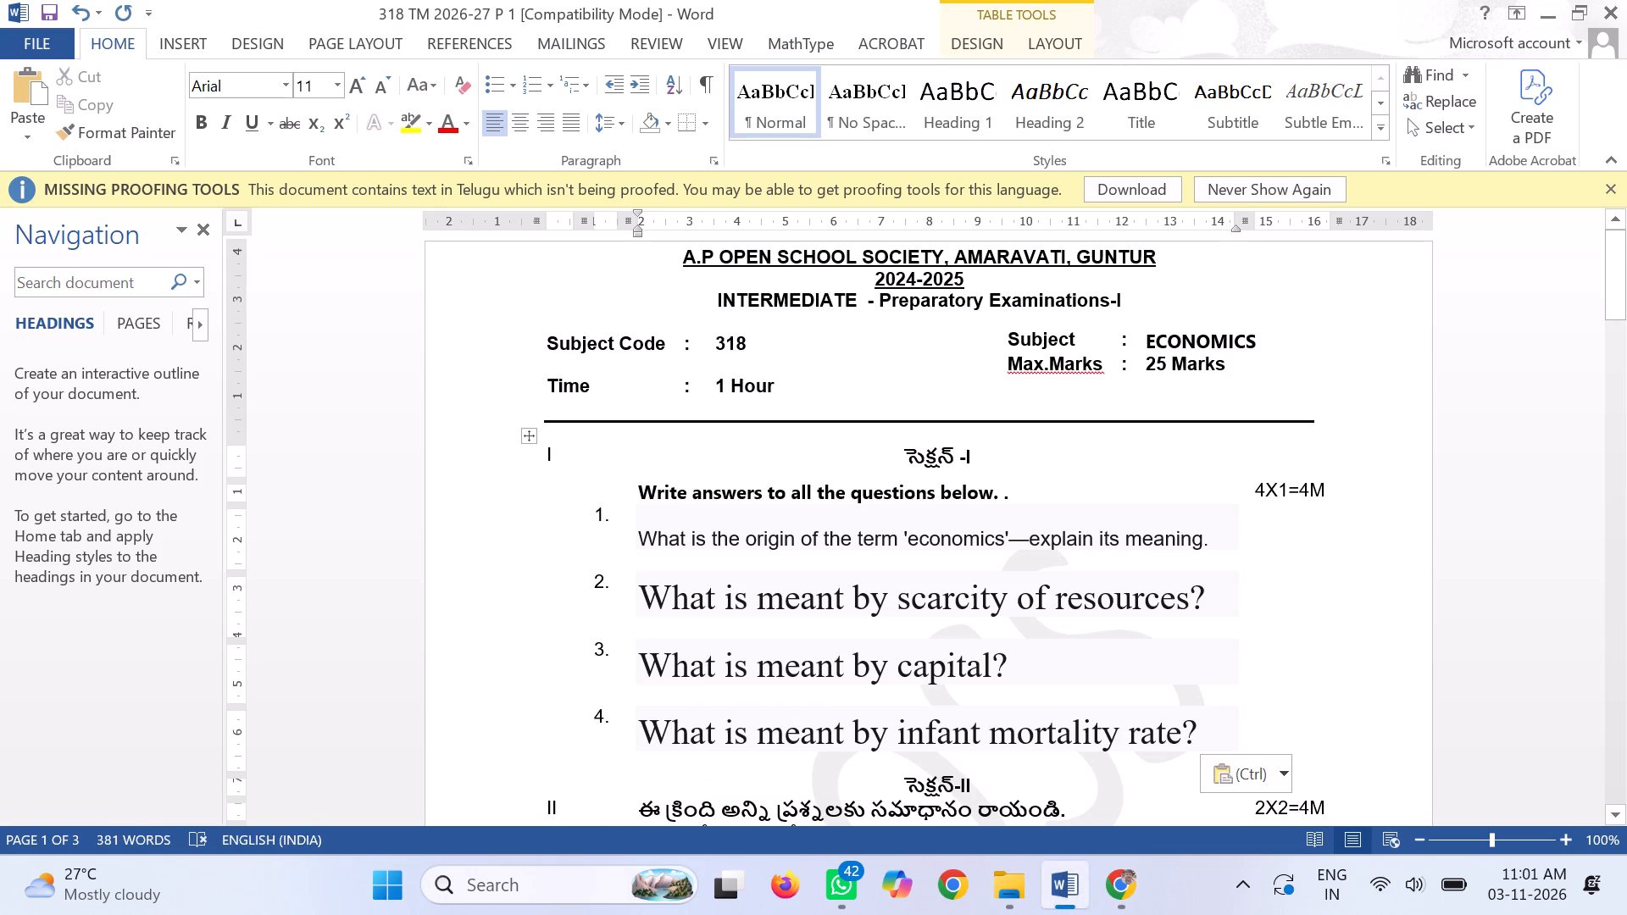
Format the English text of questions 2 to 4 as Arial, size 12.
{"action": "left_click_drag", "start_coordinate": [1218, 729], "coordinate": [817, 603]}
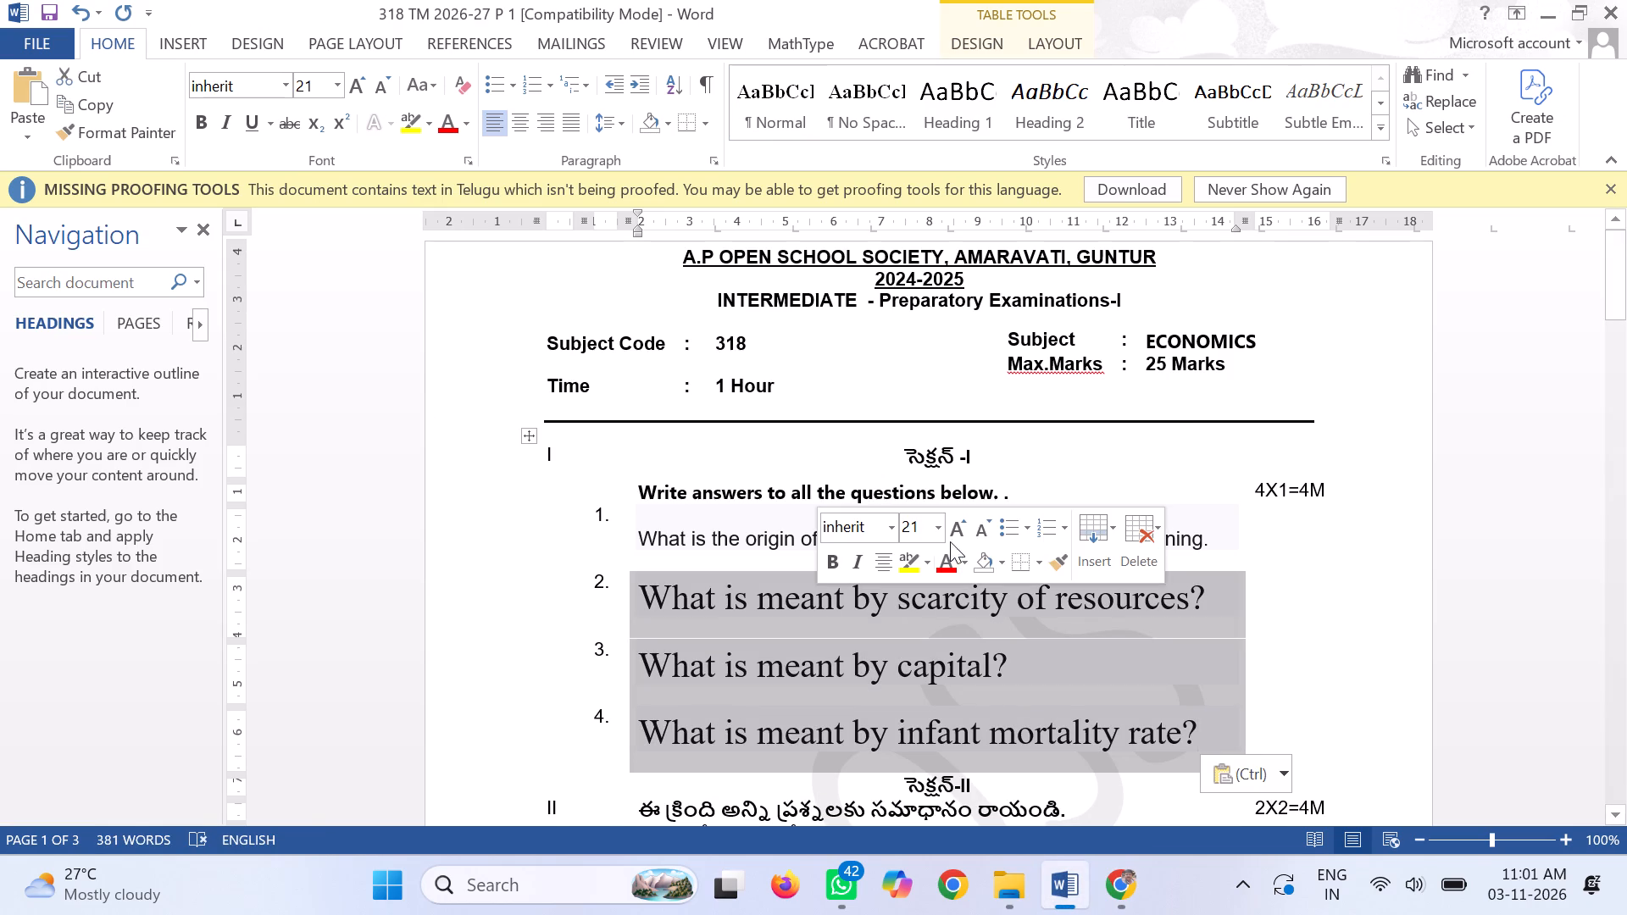
{"action": "left_click", "coordinate": [892, 524]}
{"action": "left_click", "coordinate": [869, 137]}
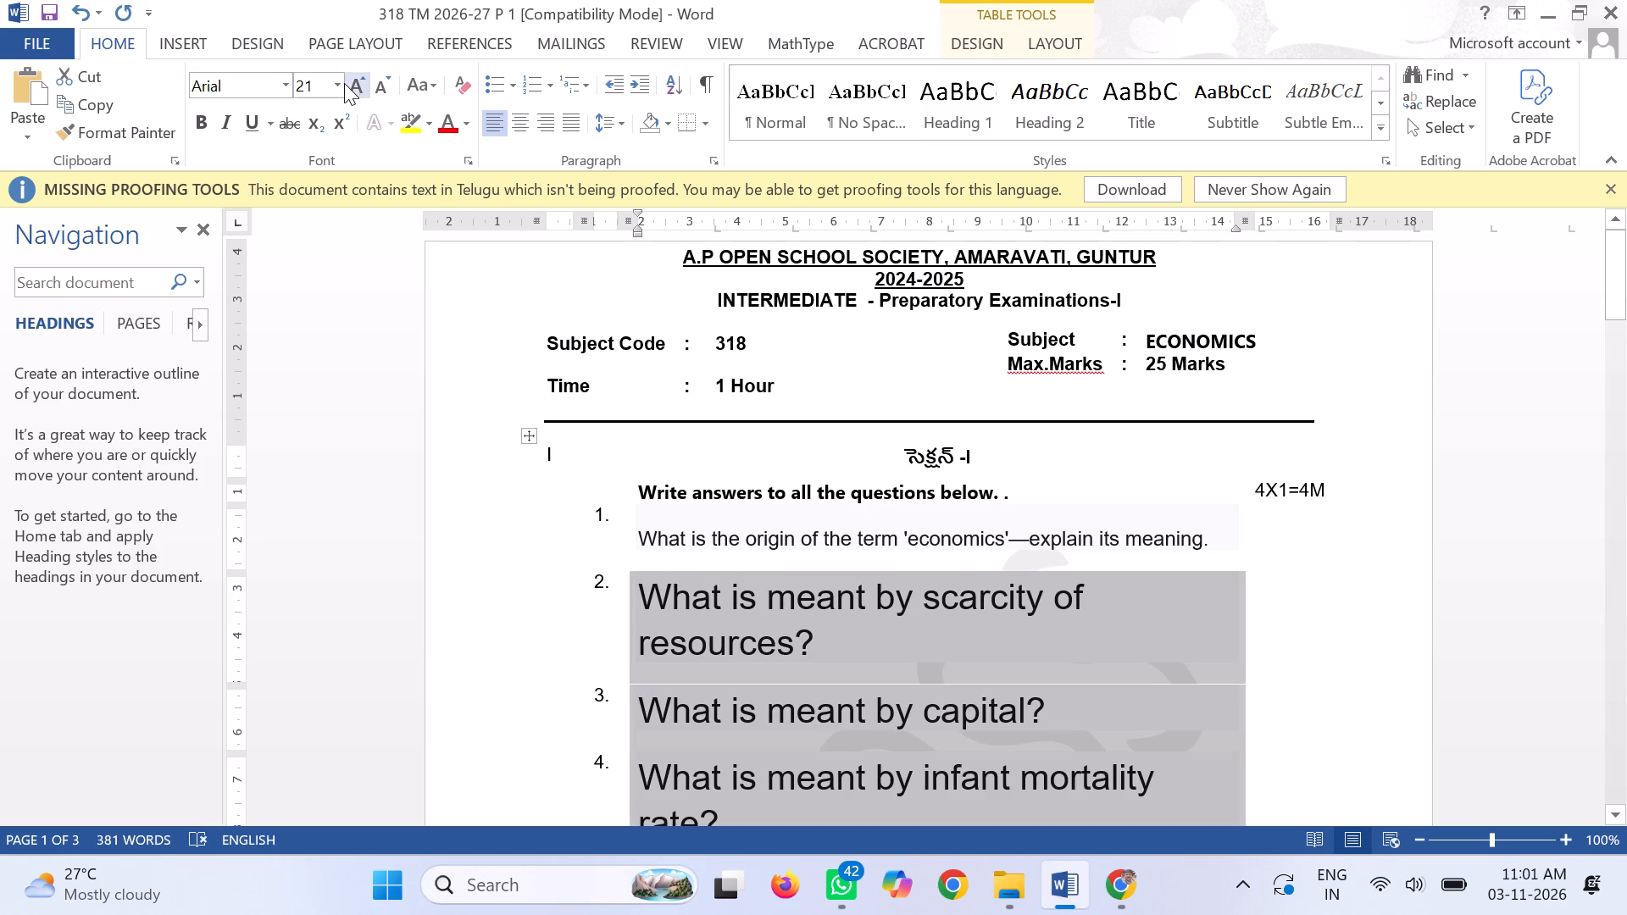
{"action": "left_click", "coordinate": [338, 82]}
{"action": "left_click", "coordinate": [316, 208]}
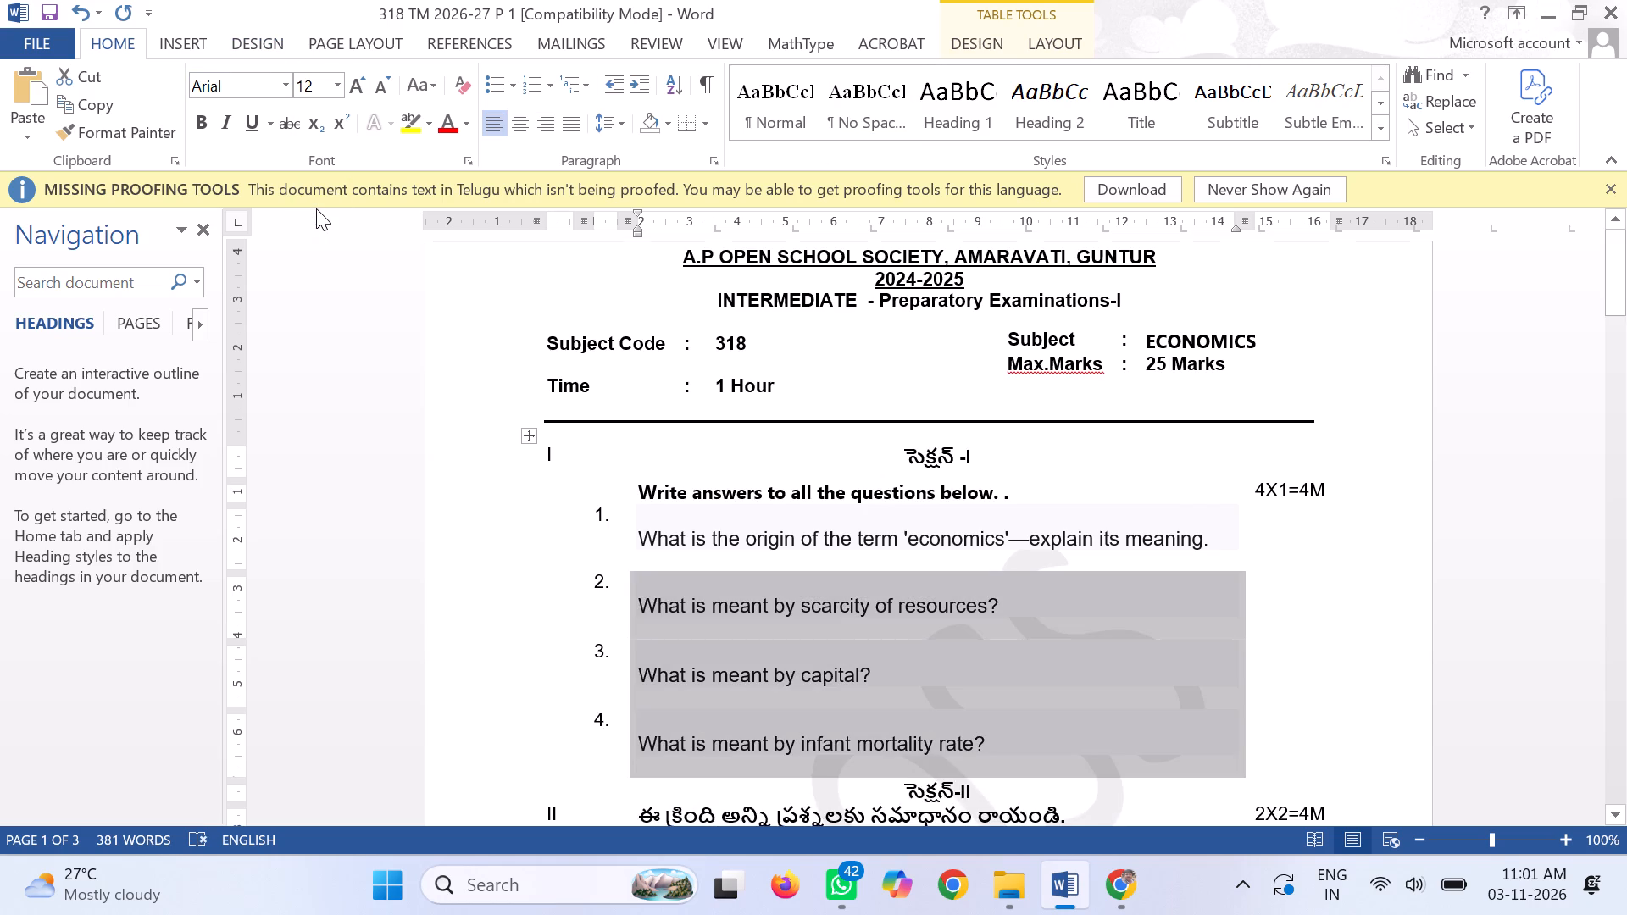
{"action": "left_click", "coordinate": [1001, 716]}
Look through the remaining Telugu sections and pages of the question paper.
{"action": "scroll", "coordinate": [1001, 716], "scroll_direction": "down", "scroll_amount": 1}
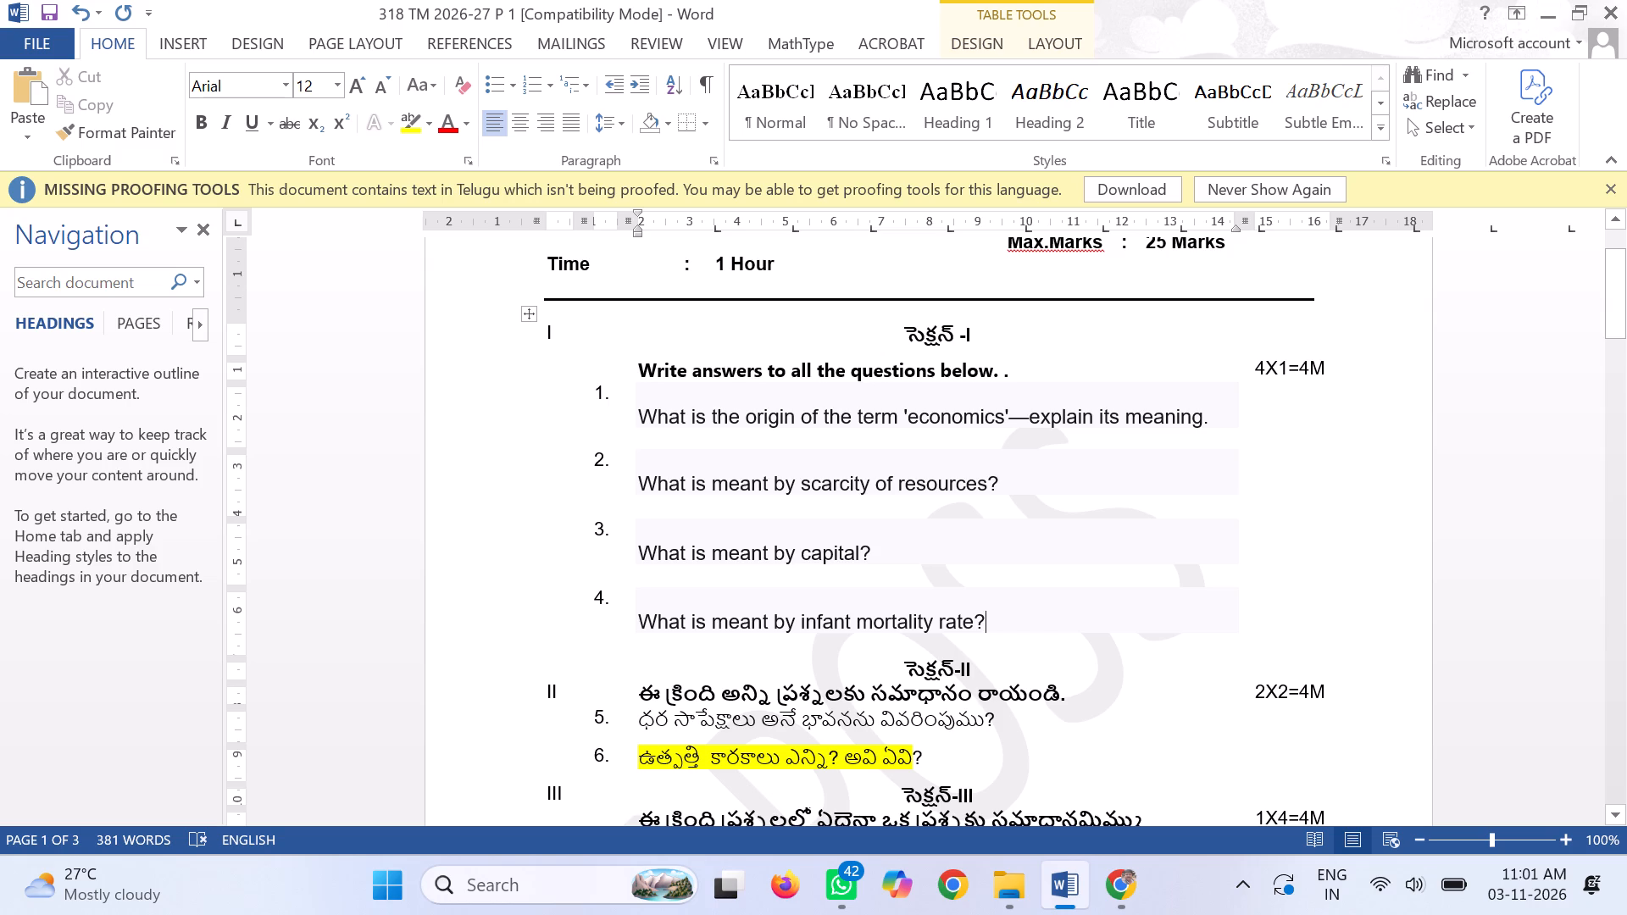
{"action": "scroll", "coordinate": [1001, 713], "scroll_direction": "down", "scroll_amount": 13}
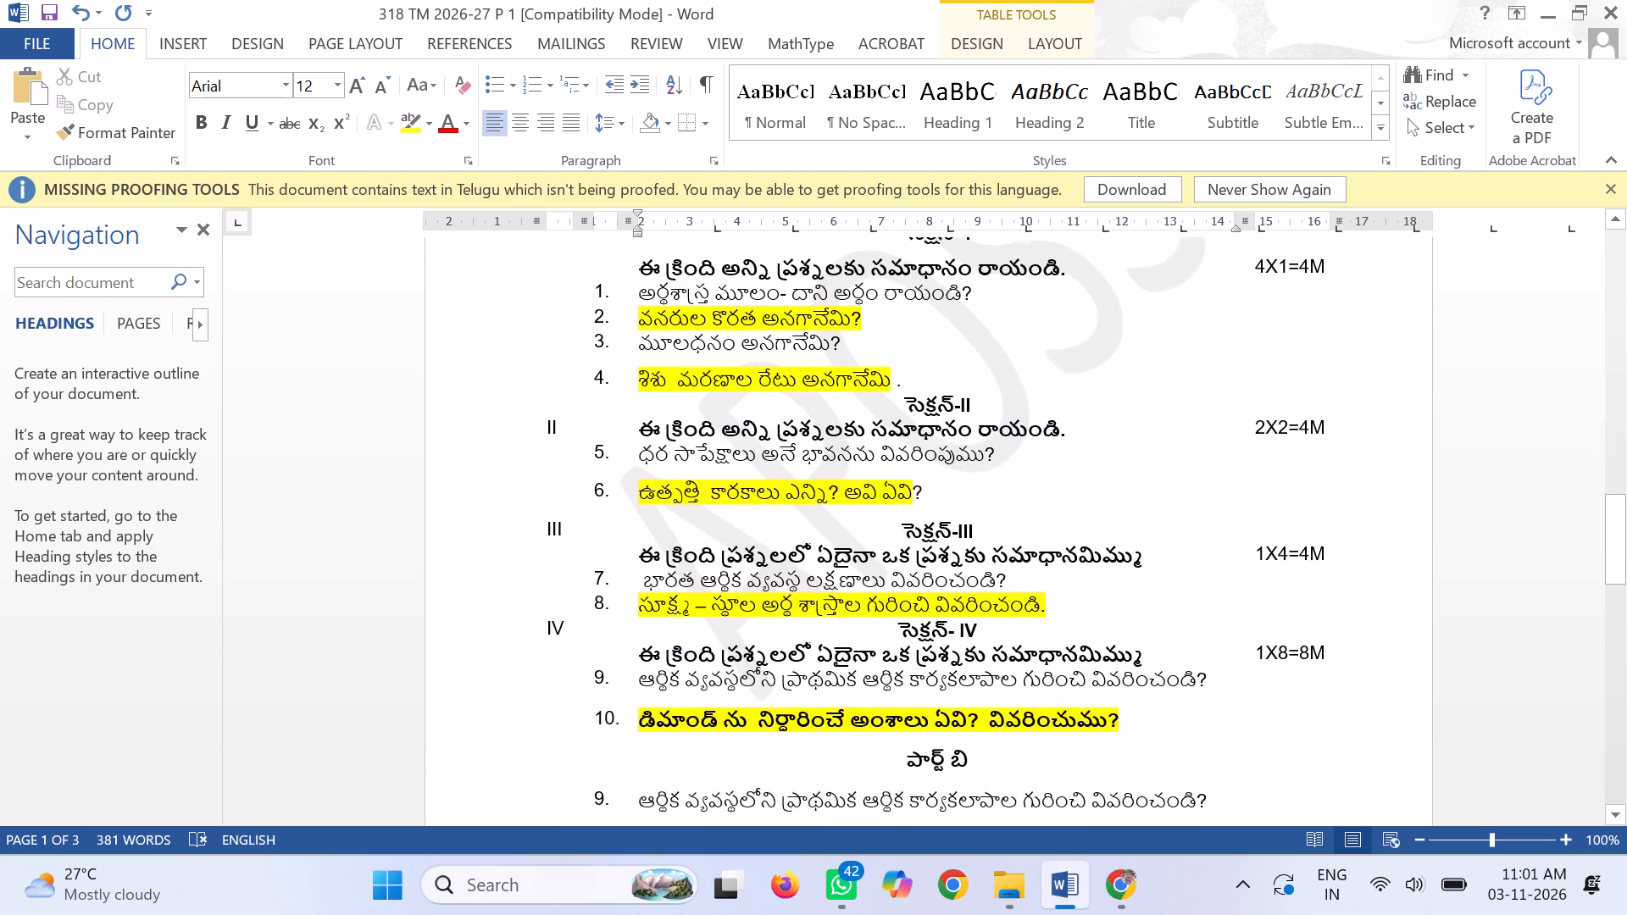
{"action": "scroll", "coordinate": [1005, 713], "scroll_direction": "up", "scroll_amount": 5}
{"action": "scroll", "coordinate": [1041, 744], "scroll_direction": "down", "scroll_amount": 19}
{"action": "scroll", "coordinate": [1055, 797], "scroll_direction": "up", "scroll_amount": 3}
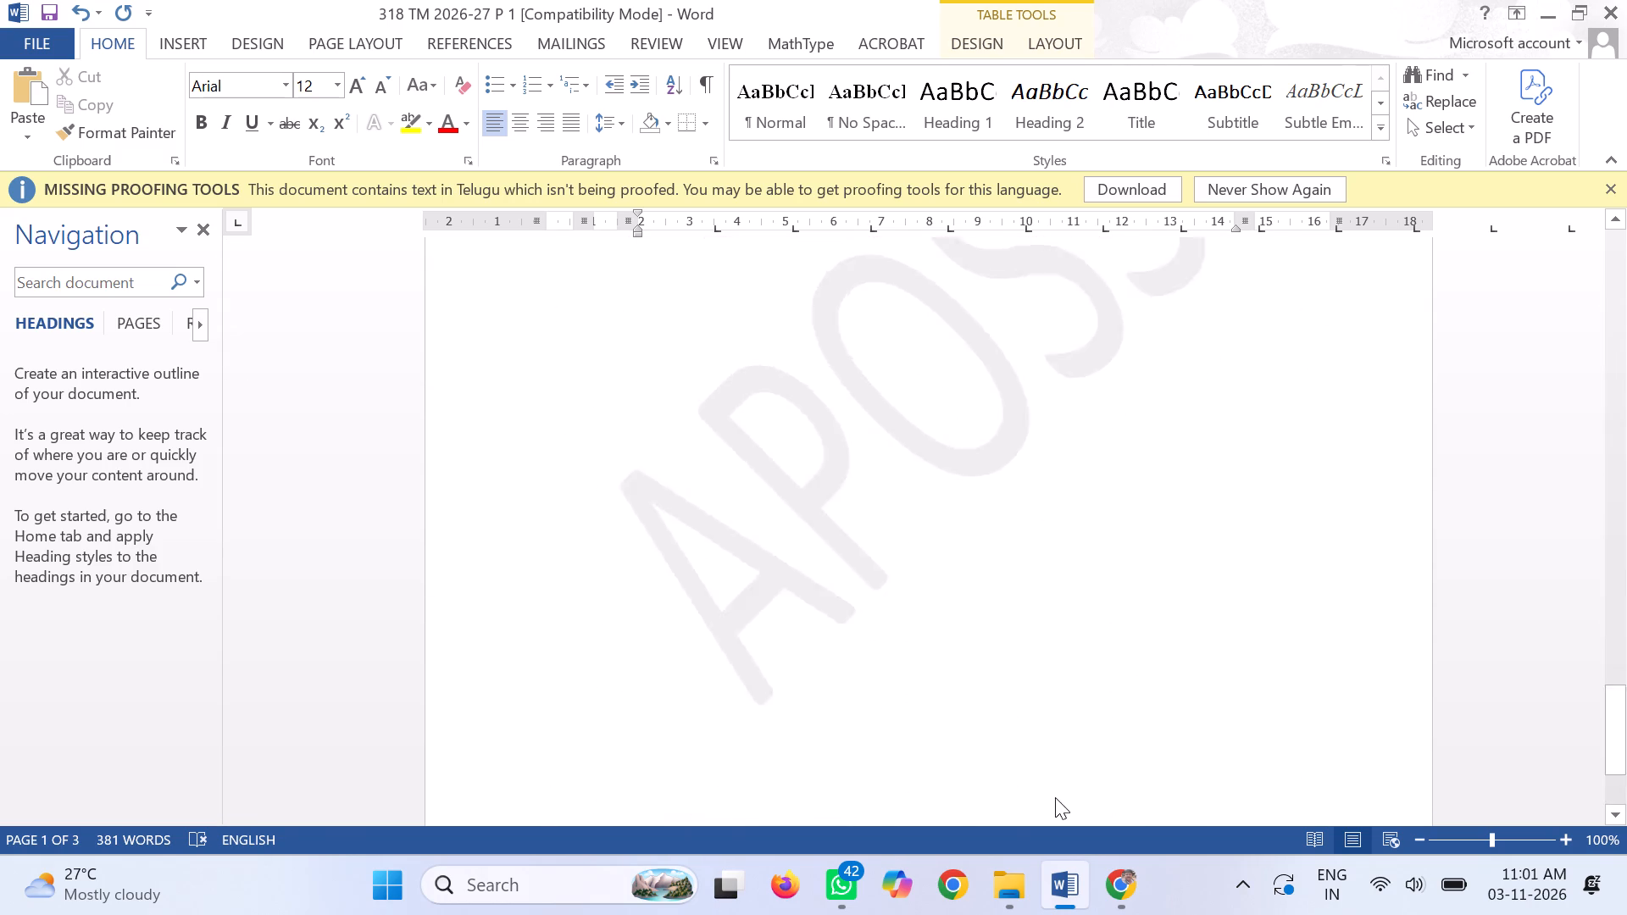
{"action": "scroll", "coordinate": [1055, 797], "scroll_direction": "up", "scroll_amount": 20}
{"action": "scroll", "coordinate": [1074, 807], "scroll_direction": "up", "scroll_amount": 5}
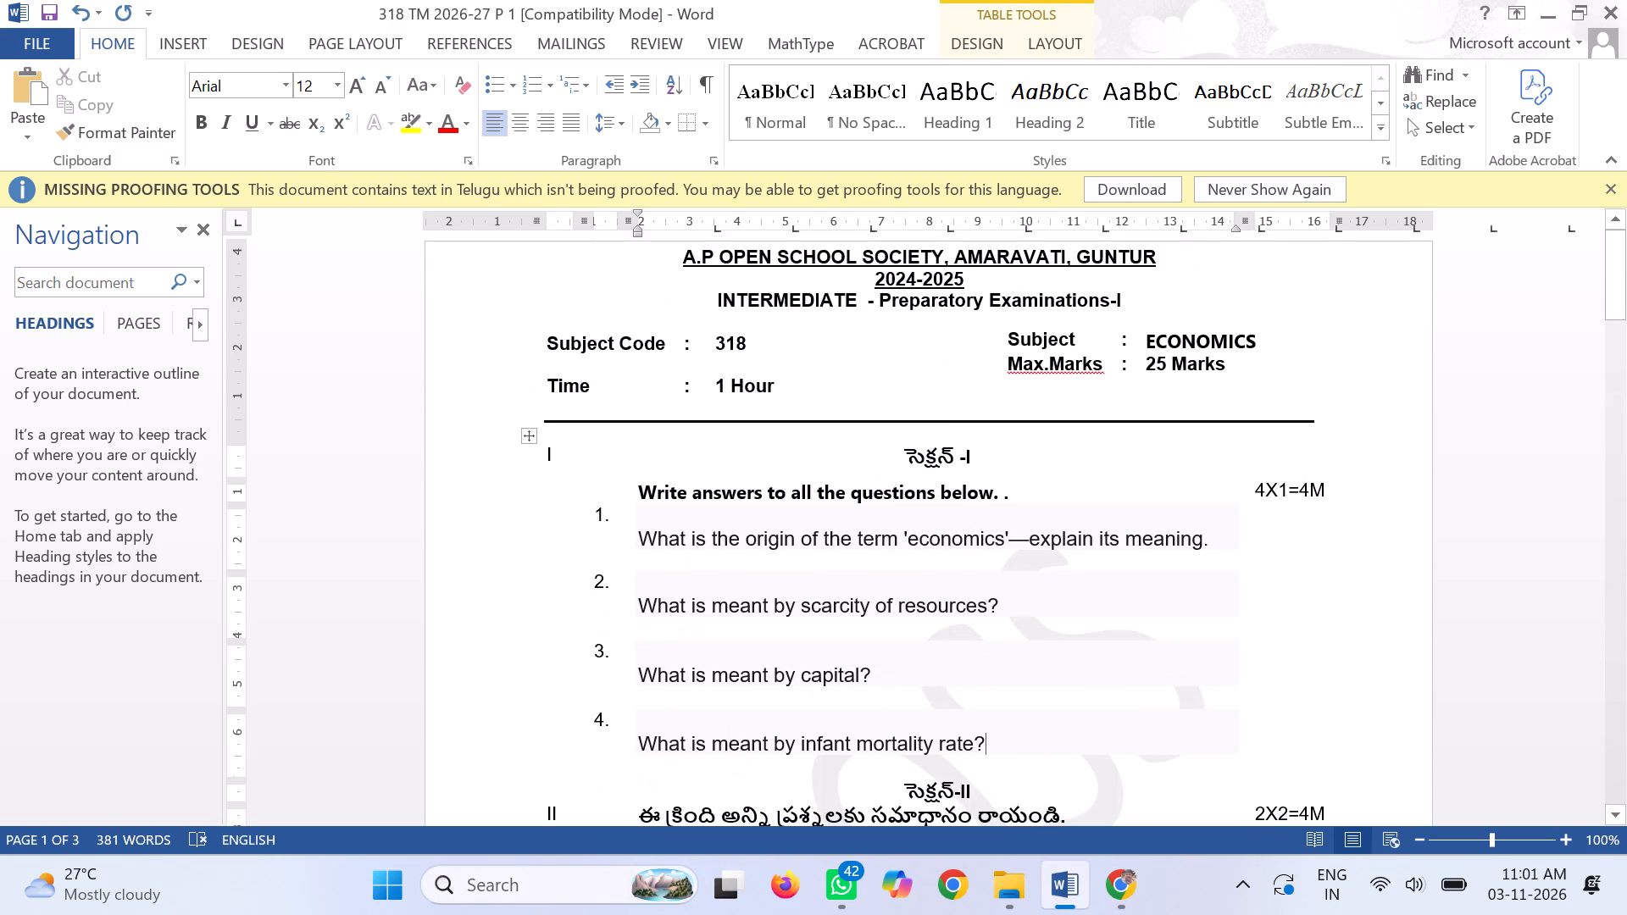
{"action": "scroll", "coordinate": [1074, 807], "scroll_direction": "up", "scroll_amount": 2}
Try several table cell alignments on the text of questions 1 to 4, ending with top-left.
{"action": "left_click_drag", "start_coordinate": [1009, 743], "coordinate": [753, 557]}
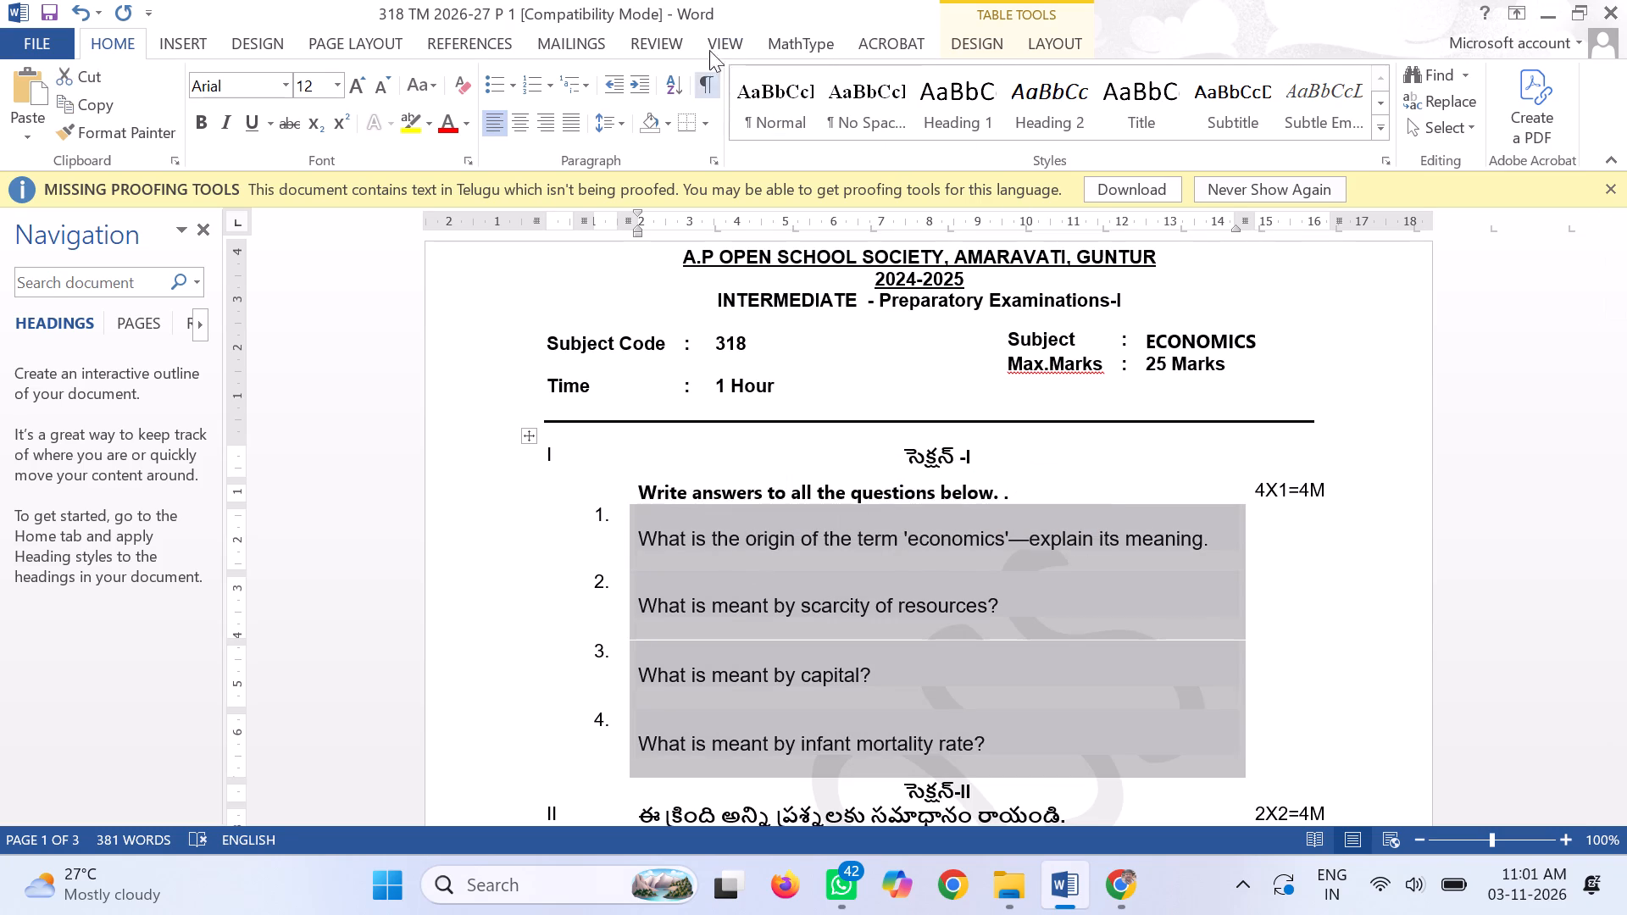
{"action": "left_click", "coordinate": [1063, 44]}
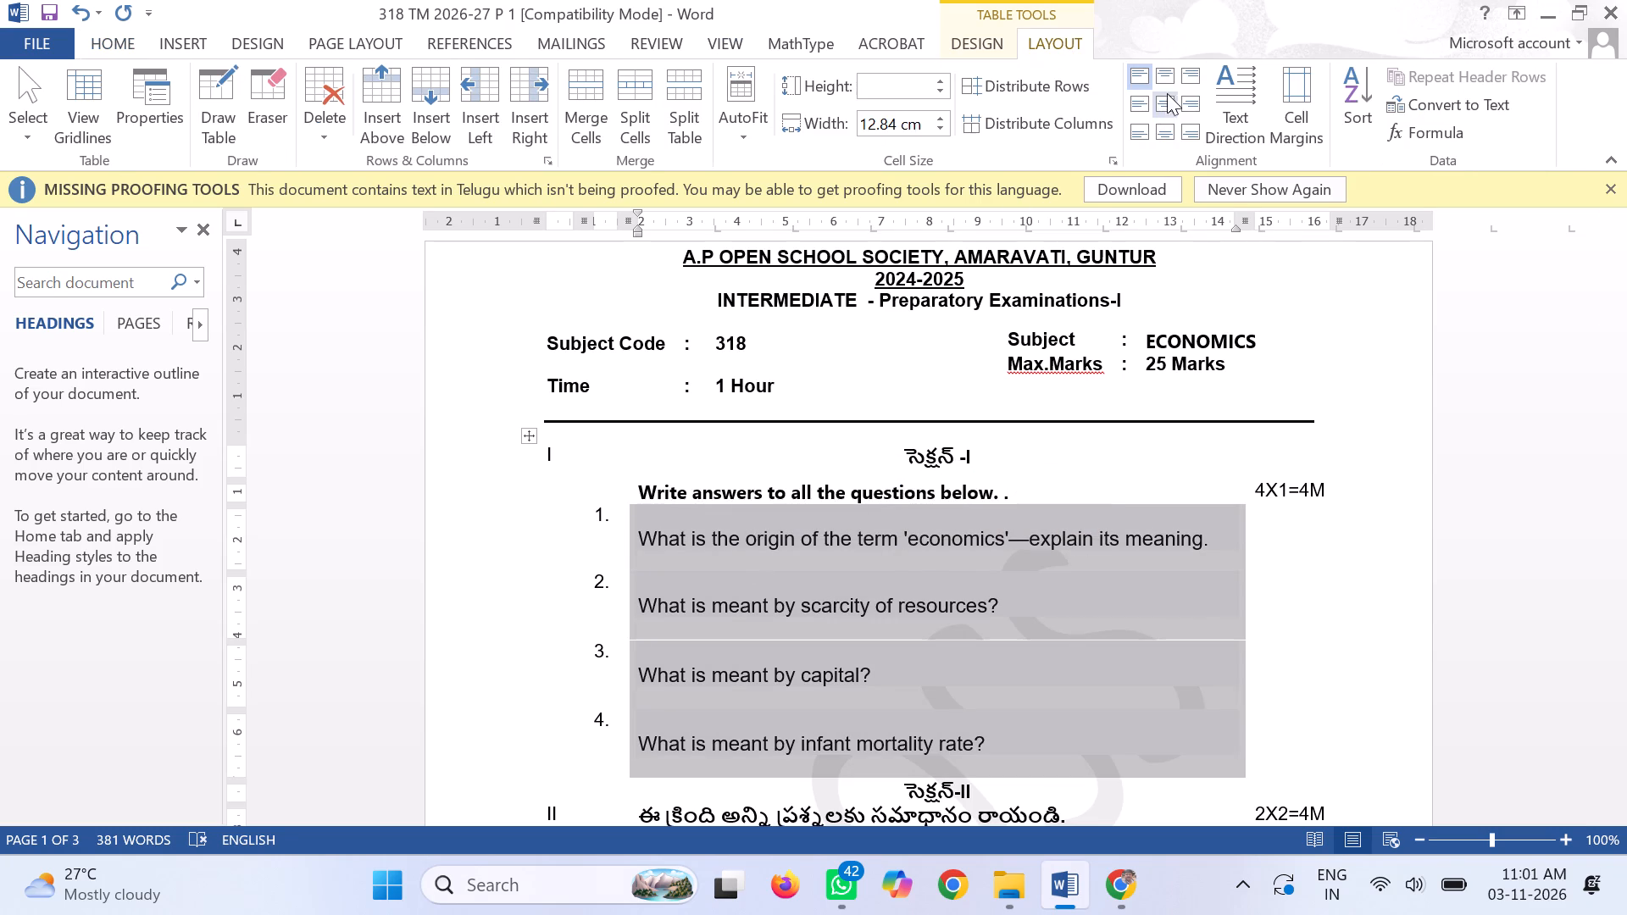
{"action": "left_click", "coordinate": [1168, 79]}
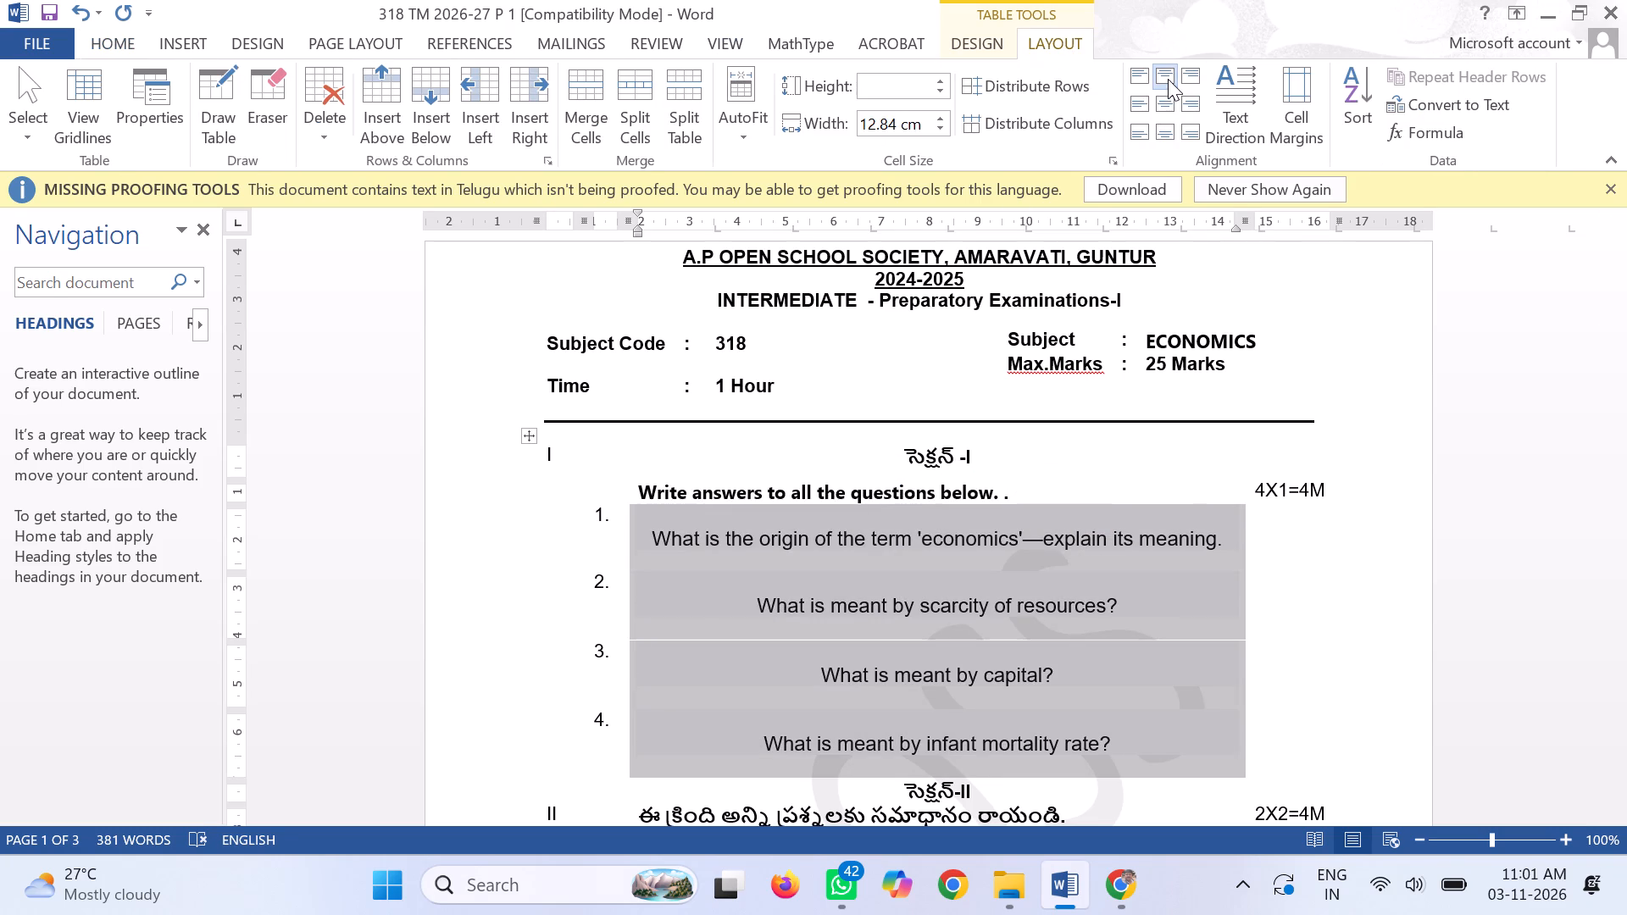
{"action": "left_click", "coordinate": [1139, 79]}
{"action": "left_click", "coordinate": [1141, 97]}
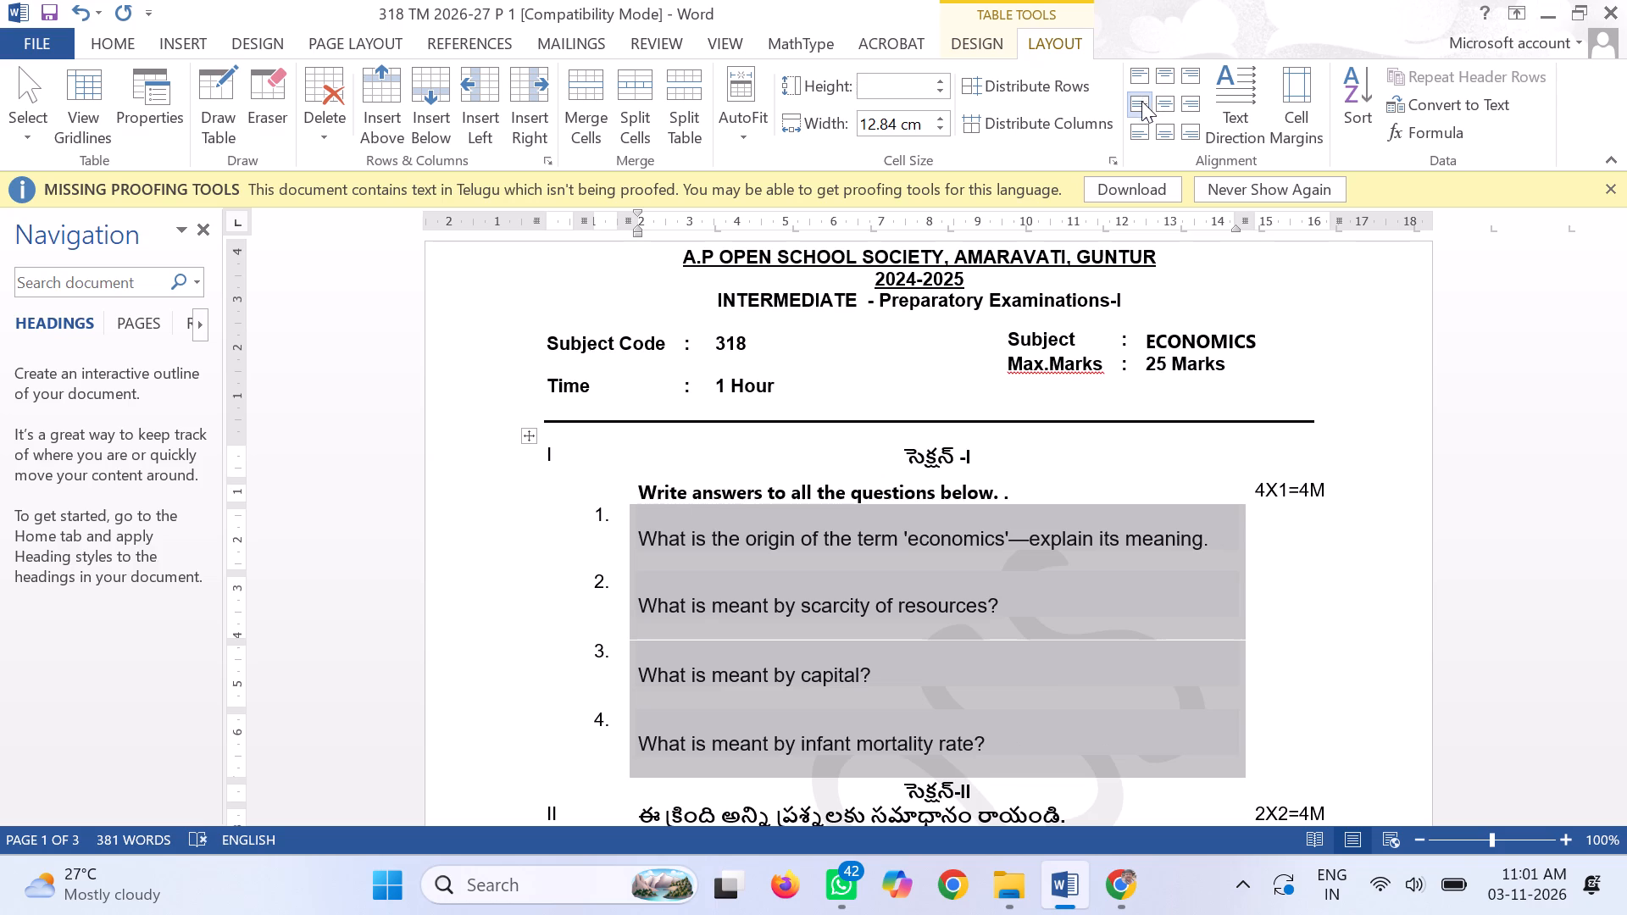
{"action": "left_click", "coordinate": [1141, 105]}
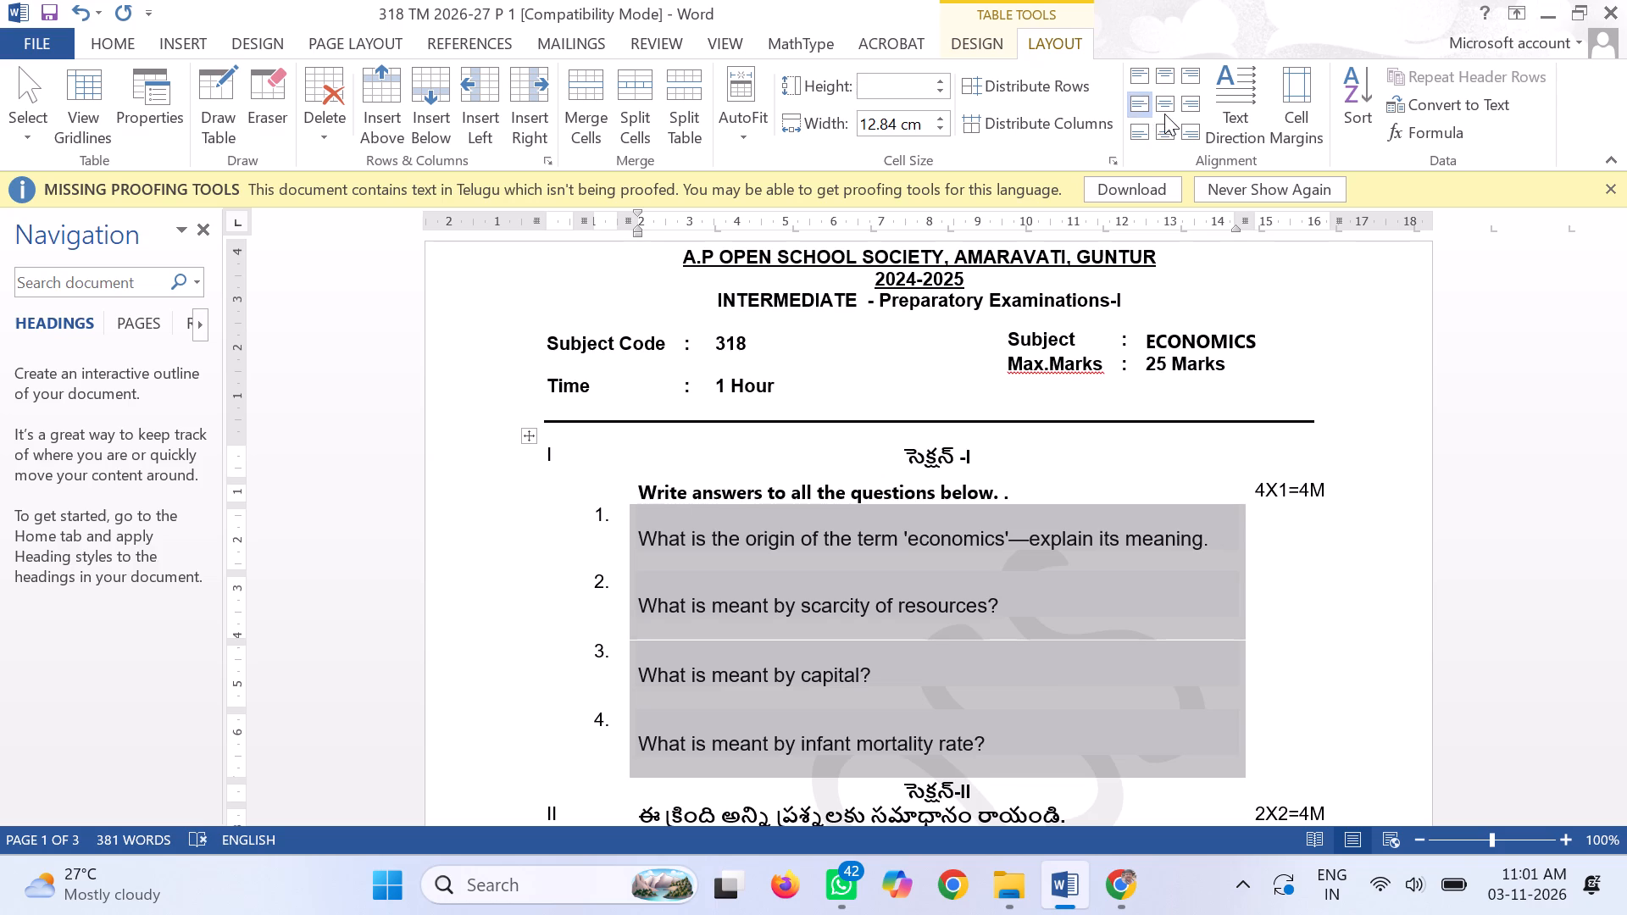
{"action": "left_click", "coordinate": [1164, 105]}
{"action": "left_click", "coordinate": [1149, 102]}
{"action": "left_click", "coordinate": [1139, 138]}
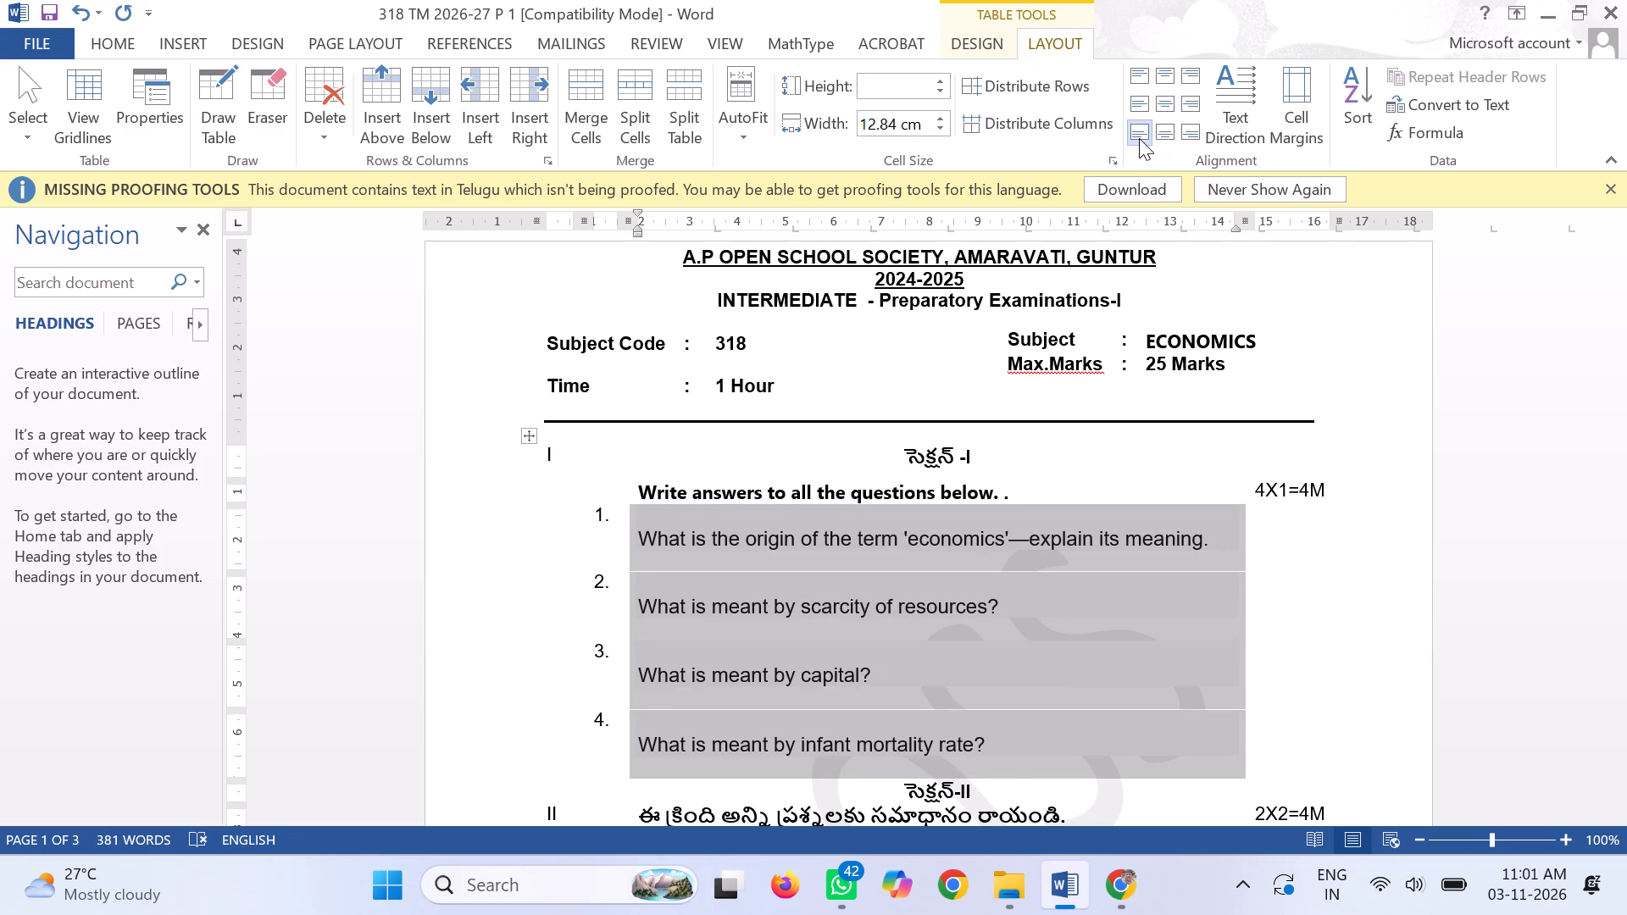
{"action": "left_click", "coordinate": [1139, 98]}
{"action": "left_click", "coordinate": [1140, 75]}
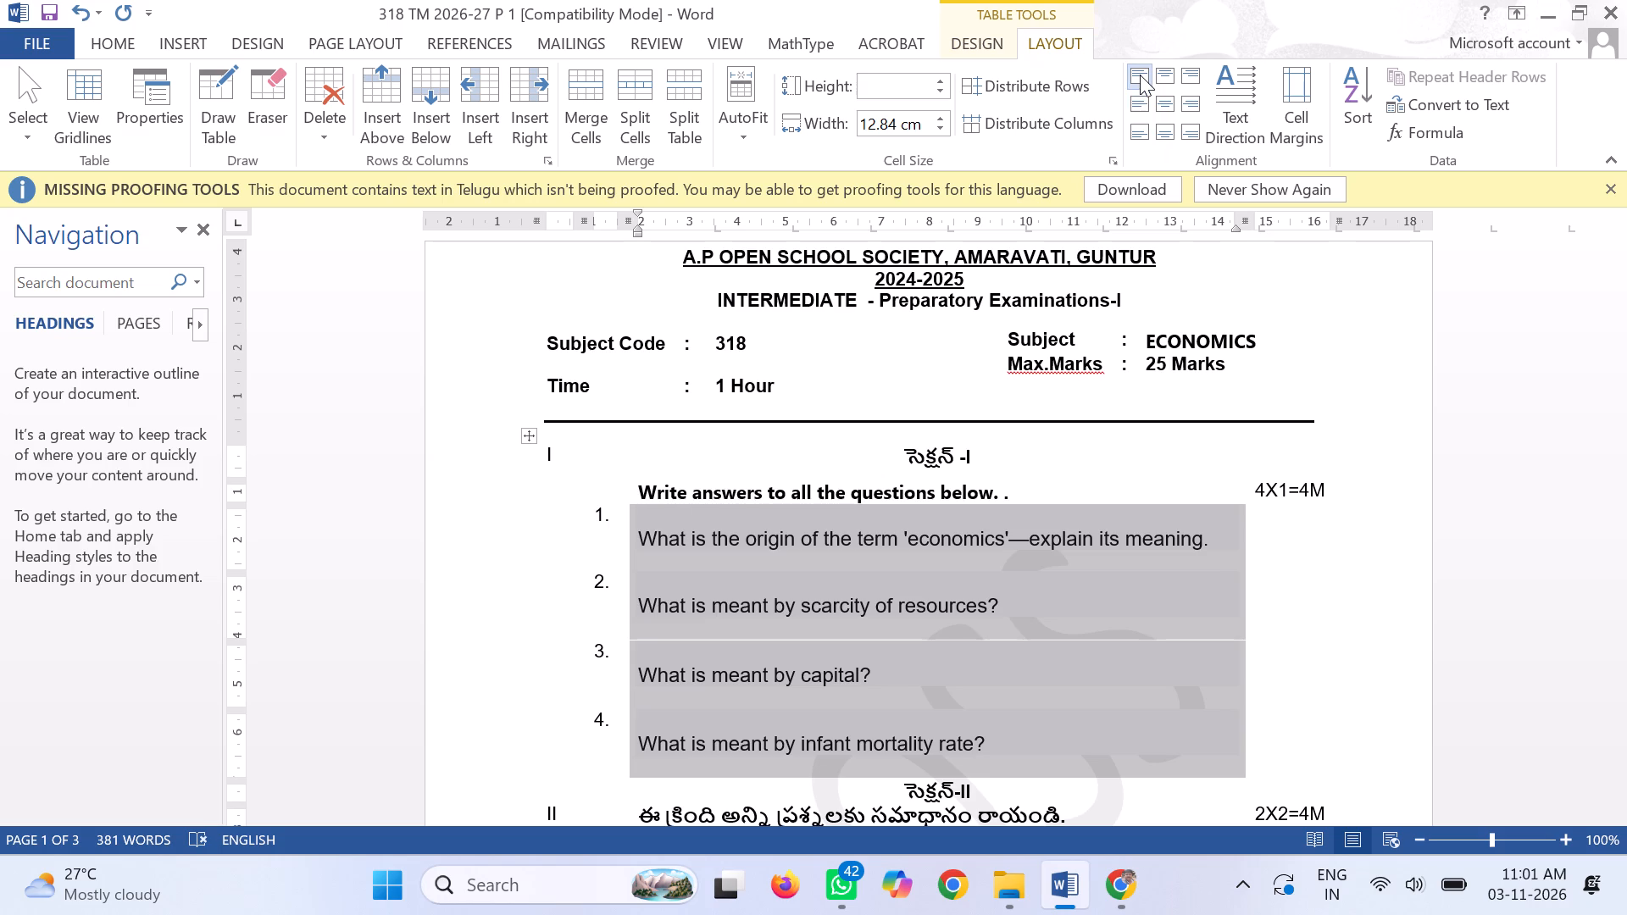
Apply all borders to the whole question table.
{"action": "scroll", "coordinate": [1276, 643], "scroll_direction": "down", "scroll_amount": 2}
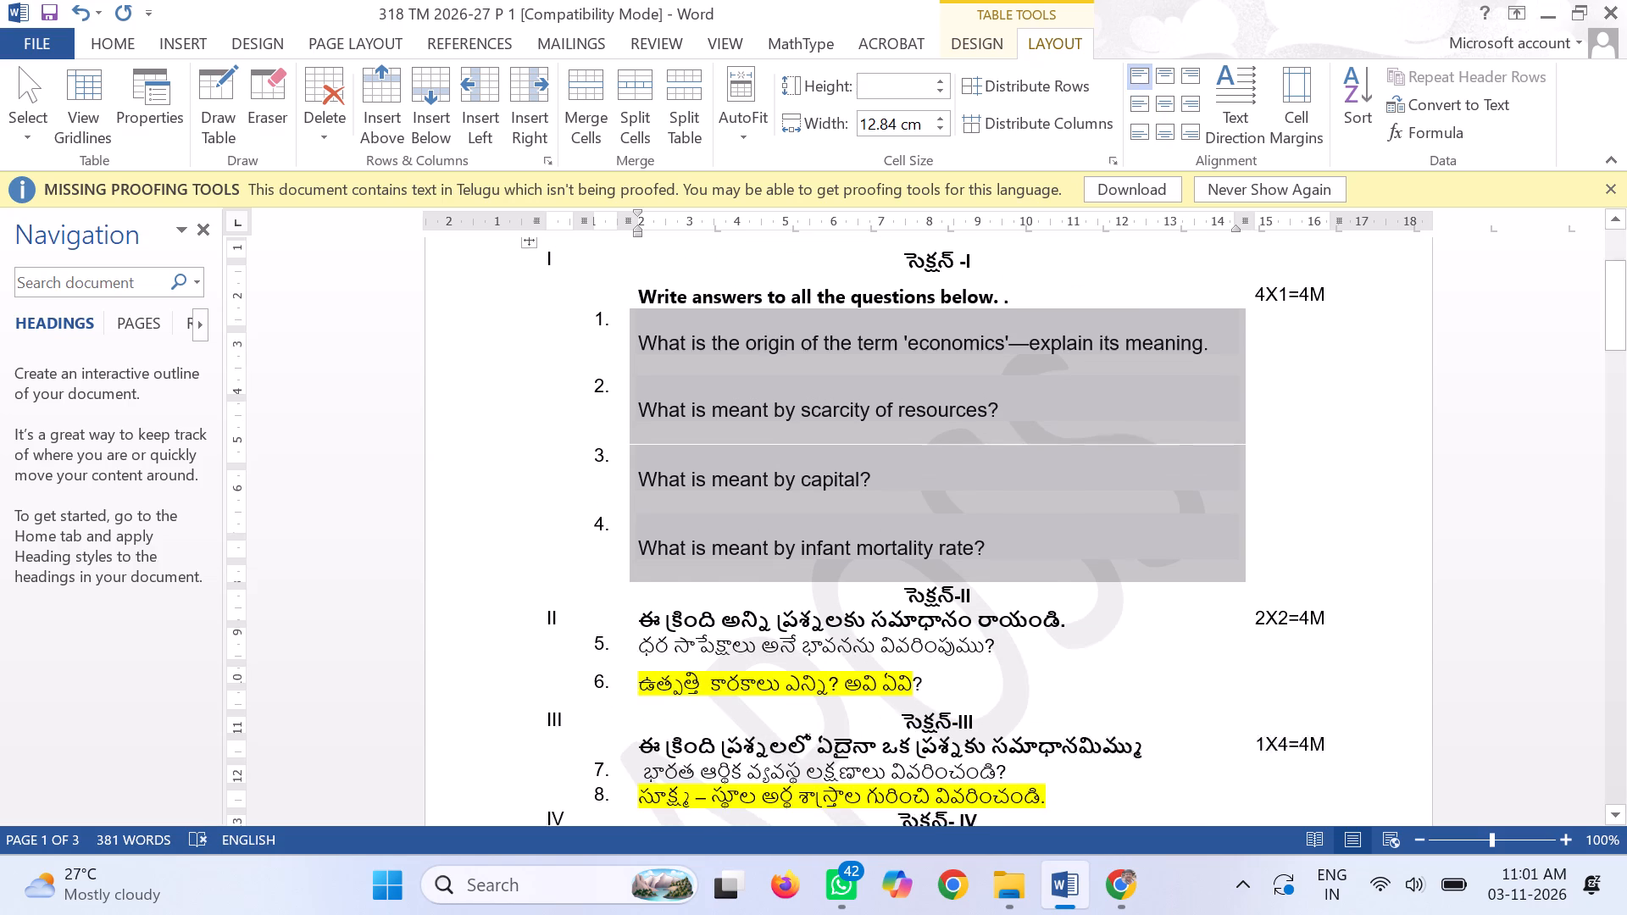
{"action": "left_click", "coordinate": [1276, 645]}
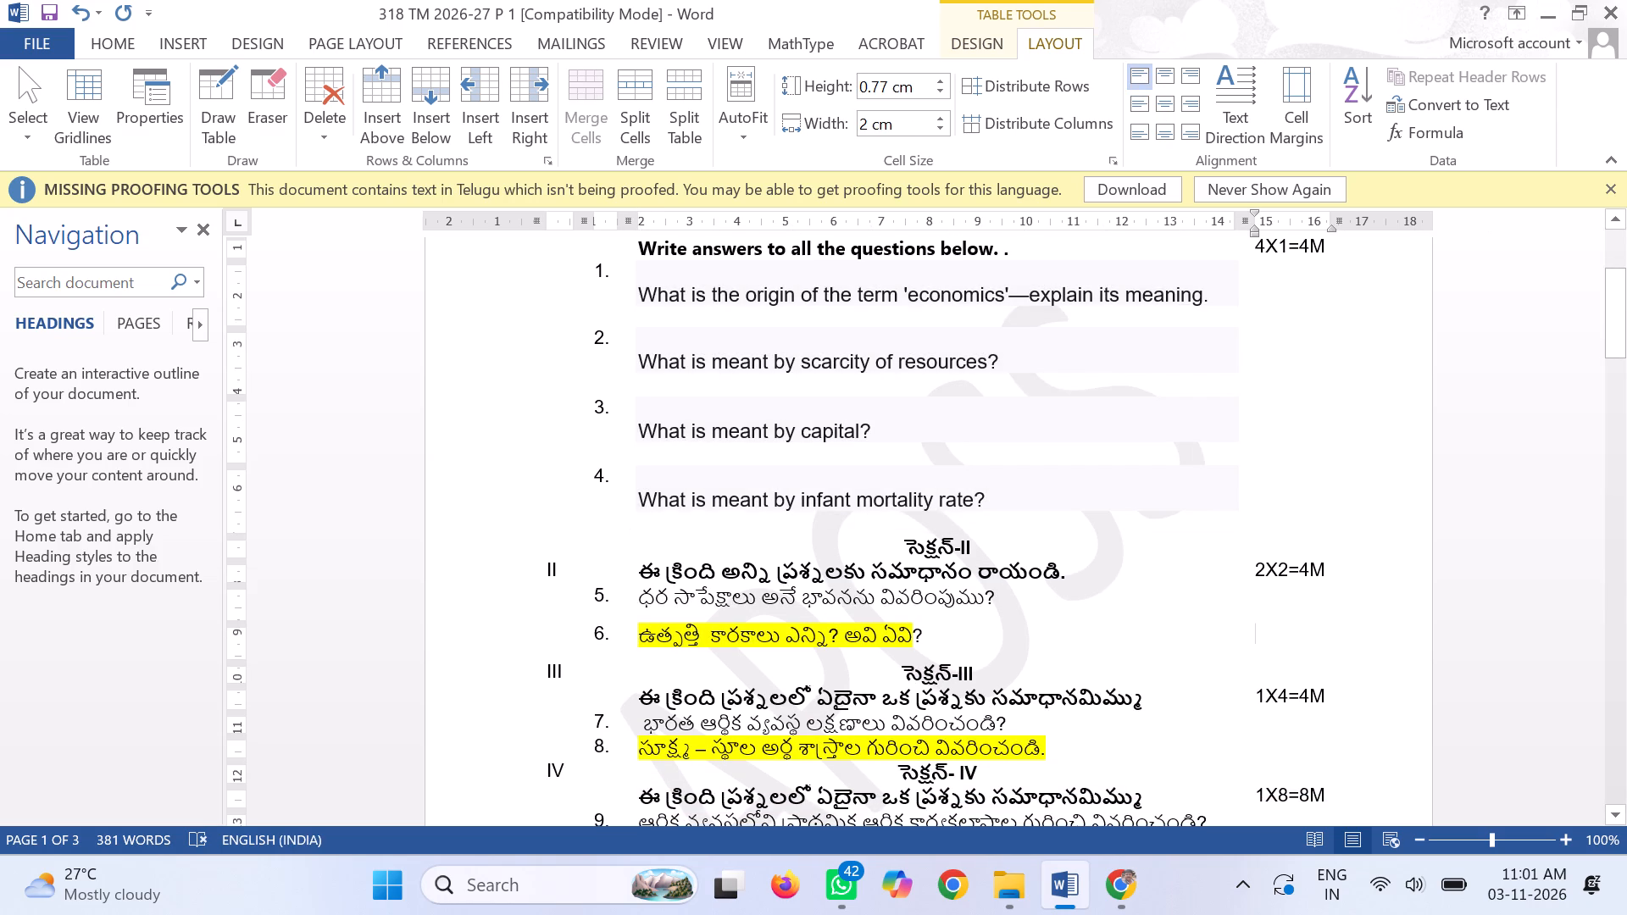
{"action": "scroll", "coordinate": [832, 546], "scroll_direction": "up", "scroll_amount": 3}
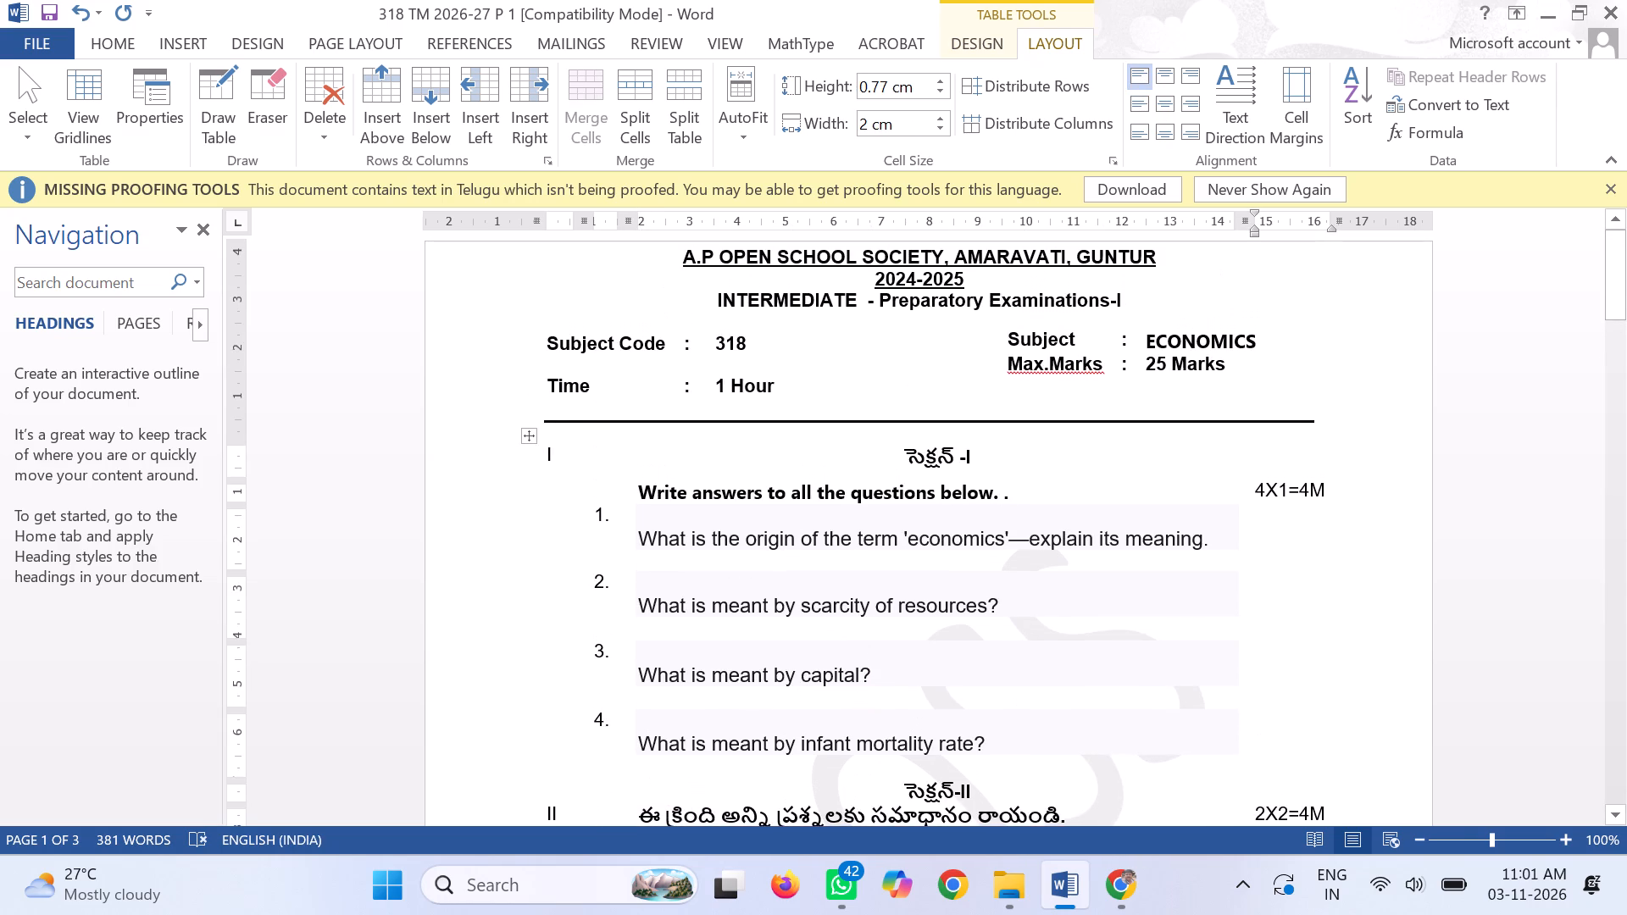
{"action": "left_click", "coordinate": [530, 438]}
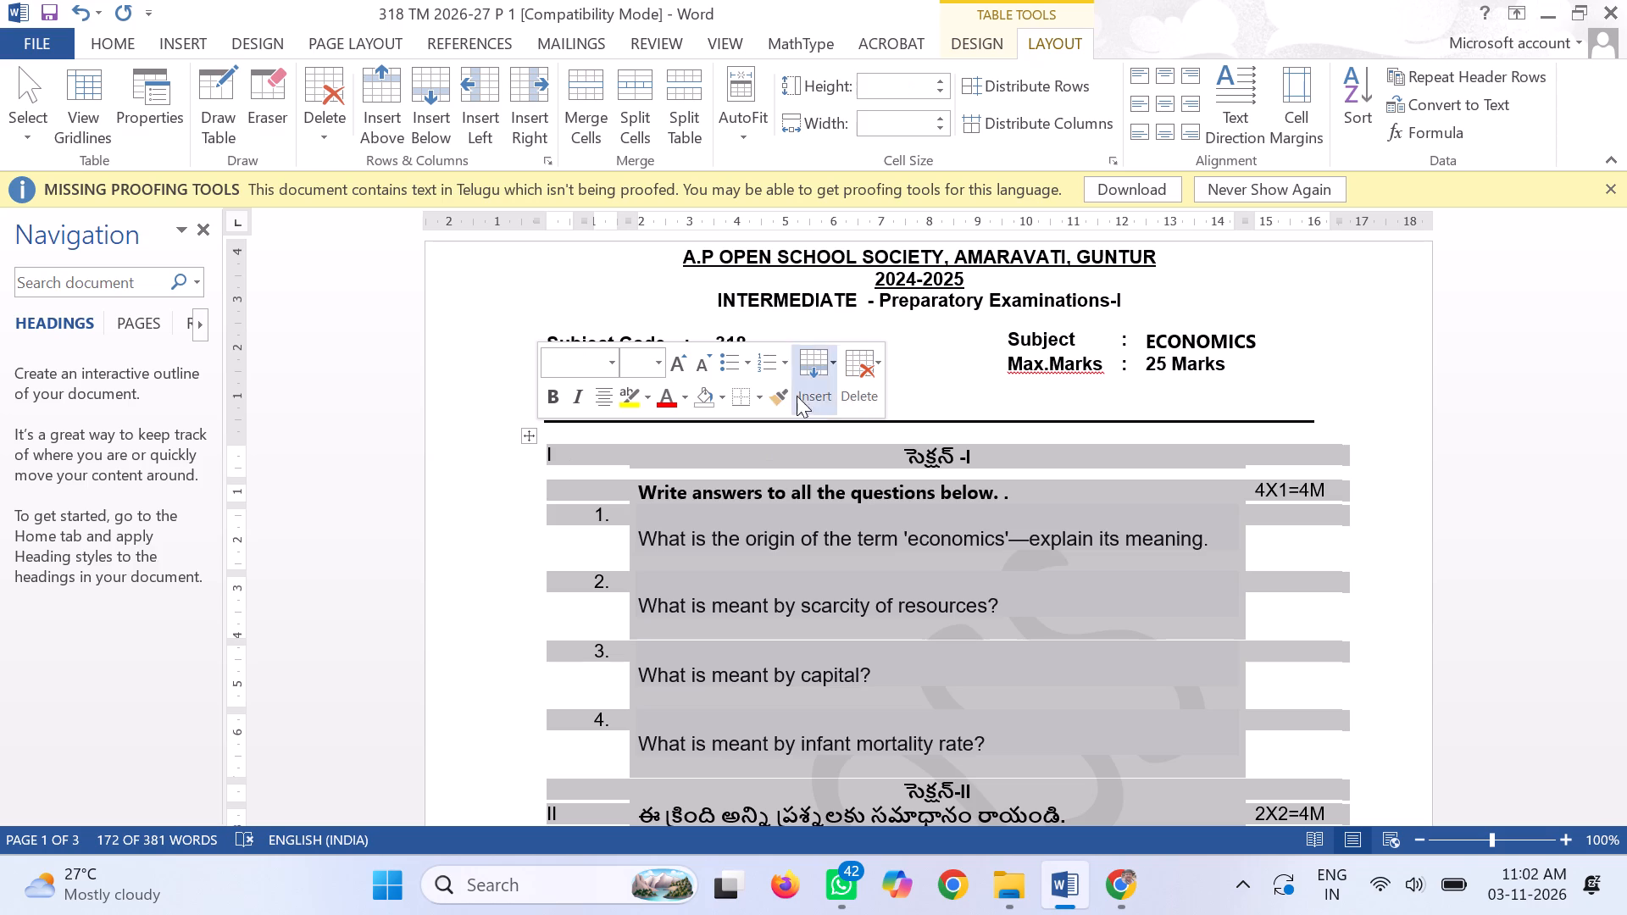
{"action": "left_click", "coordinate": [766, 403]}
{"action": "left_click", "coordinate": [759, 402]}
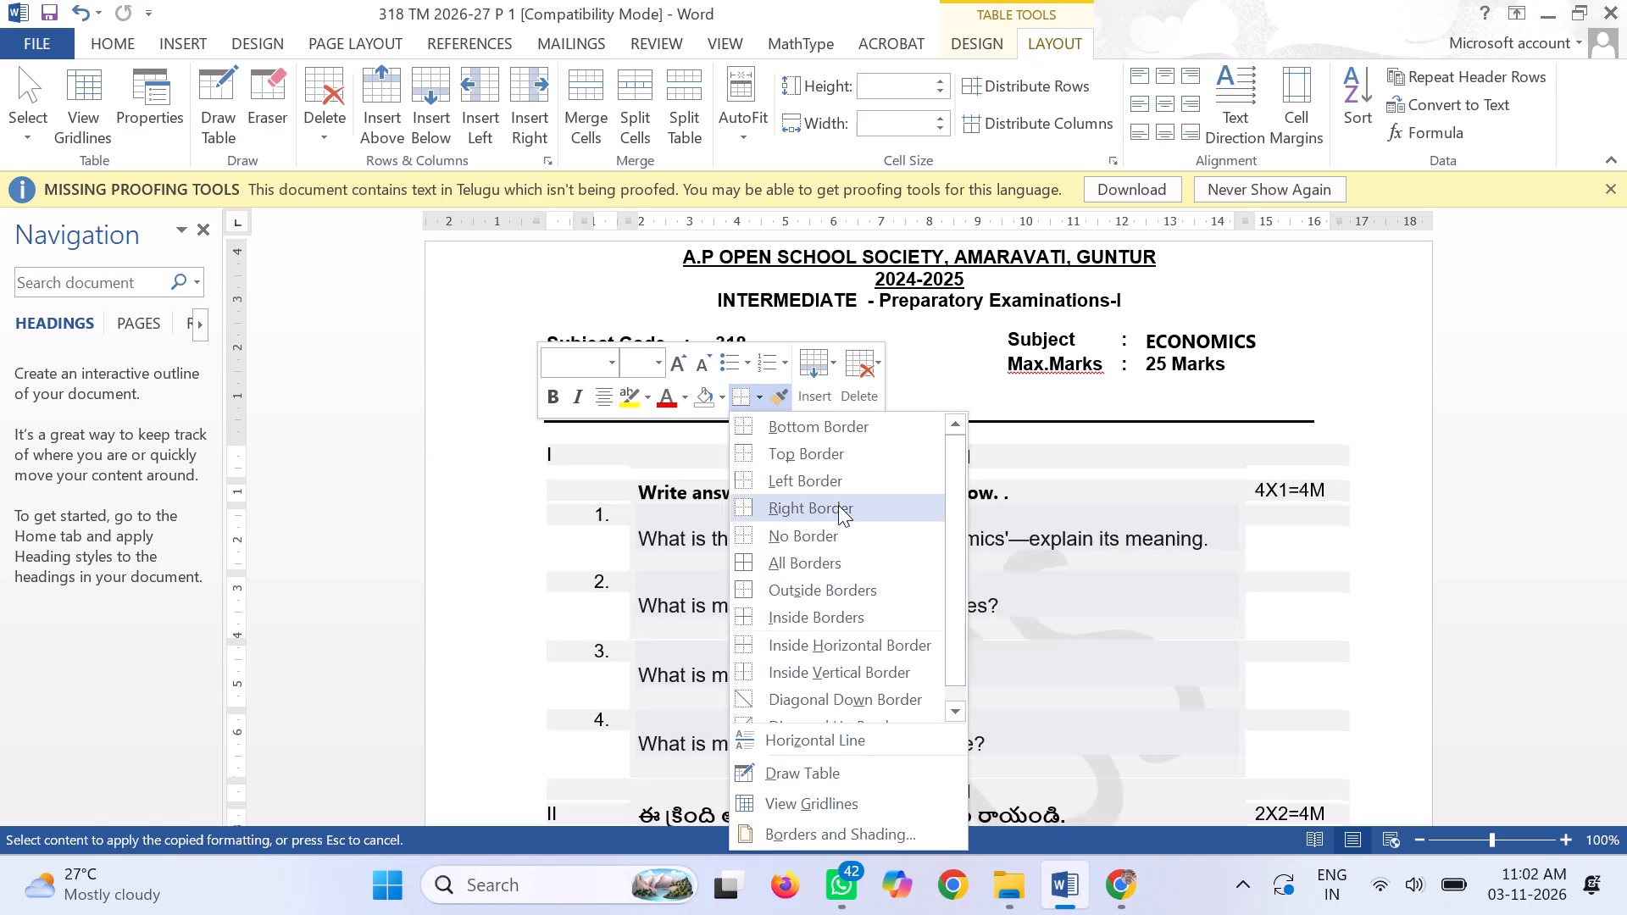
{"action": "left_click", "coordinate": [848, 559]}
Remove the empty line below the English text in each of the cells for questions 1 to 4.
{"action": "left_click", "coordinate": [1050, 675]}
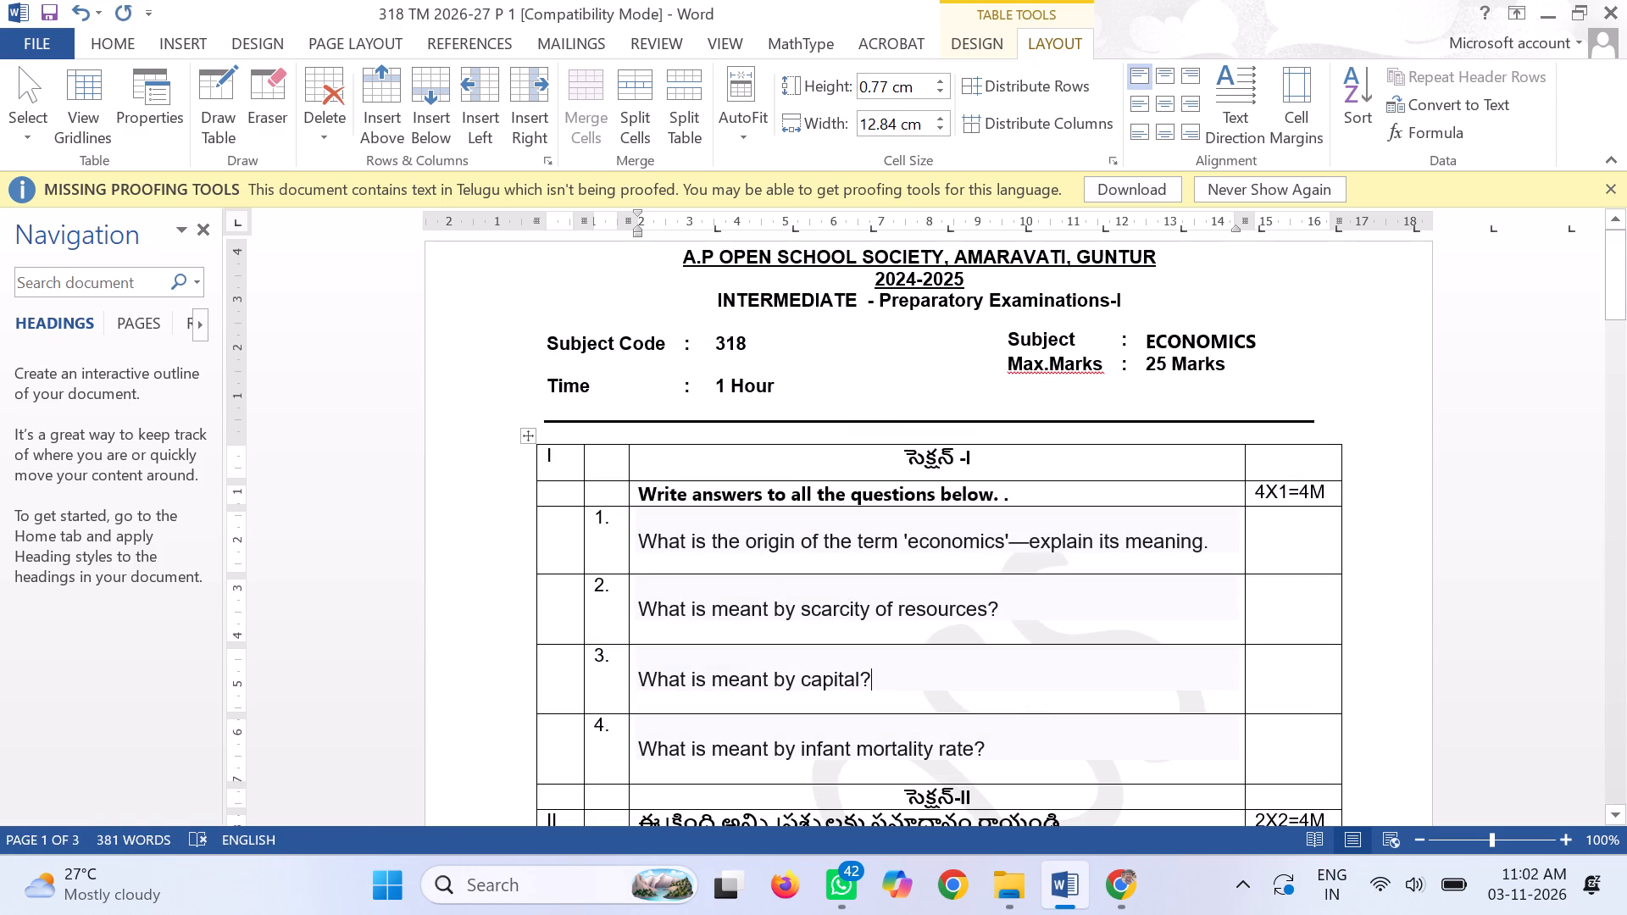
{"action": "left_click_drag", "start_coordinate": [936, 575], "coordinate": [933, 541]}
{"action": "left_click", "coordinate": [708, 560]}
{"action": "key", "text": "BackSpace"}
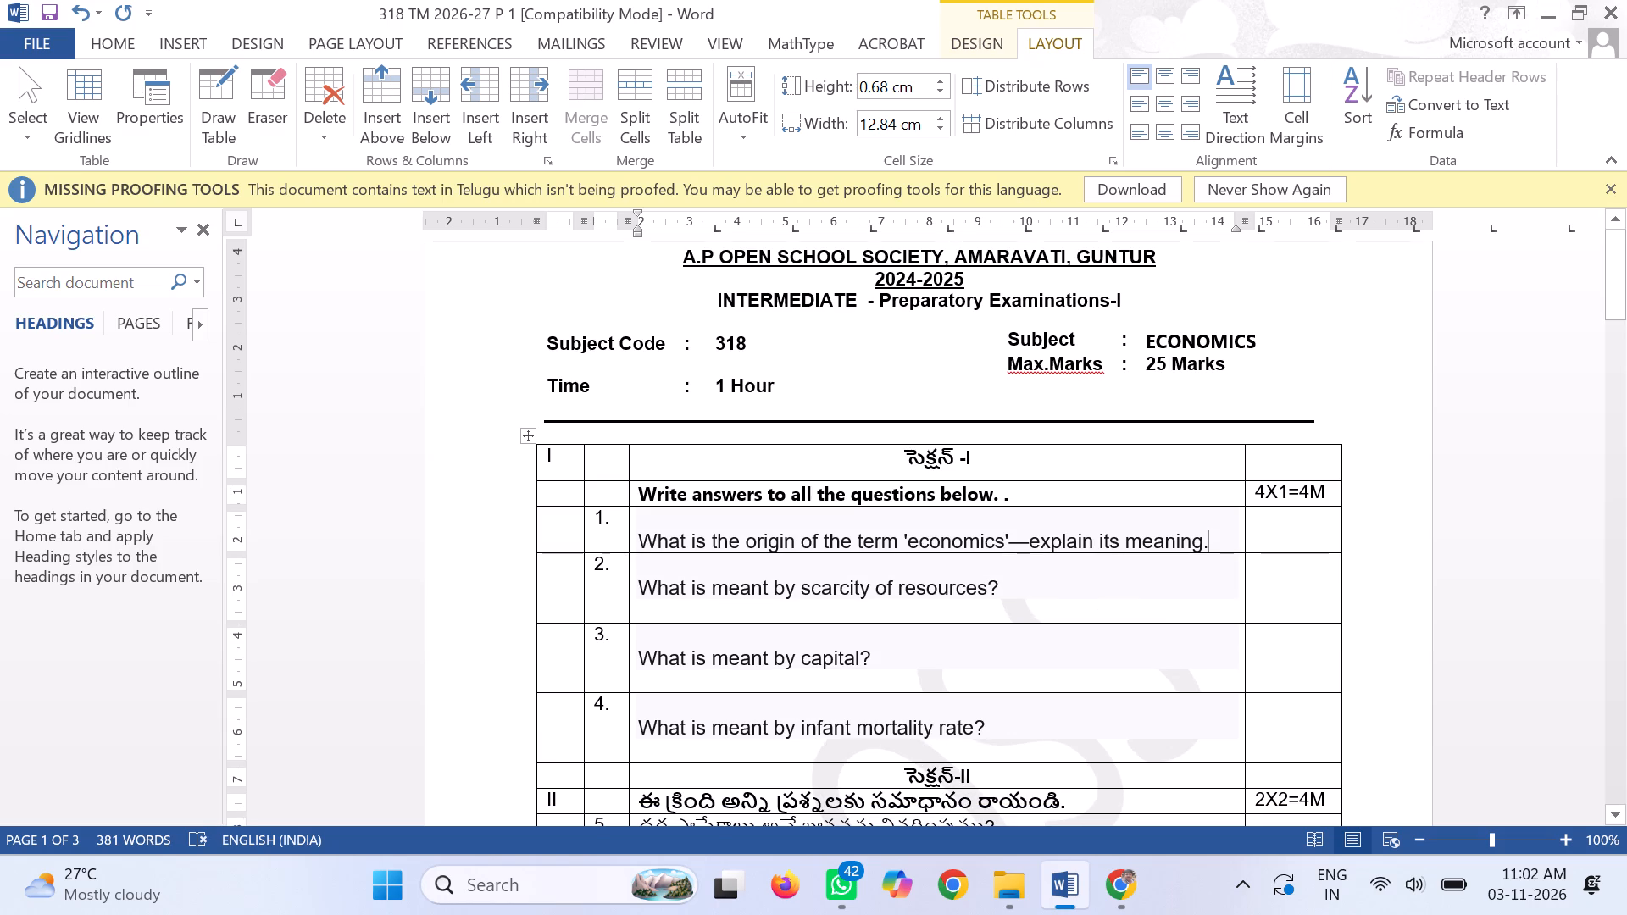
{"action": "left_click", "coordinate": [667, 606]}
{"action": "key", "text": "BackSpace"}
{"action": "left_click", "coordinate": [652, 656]}
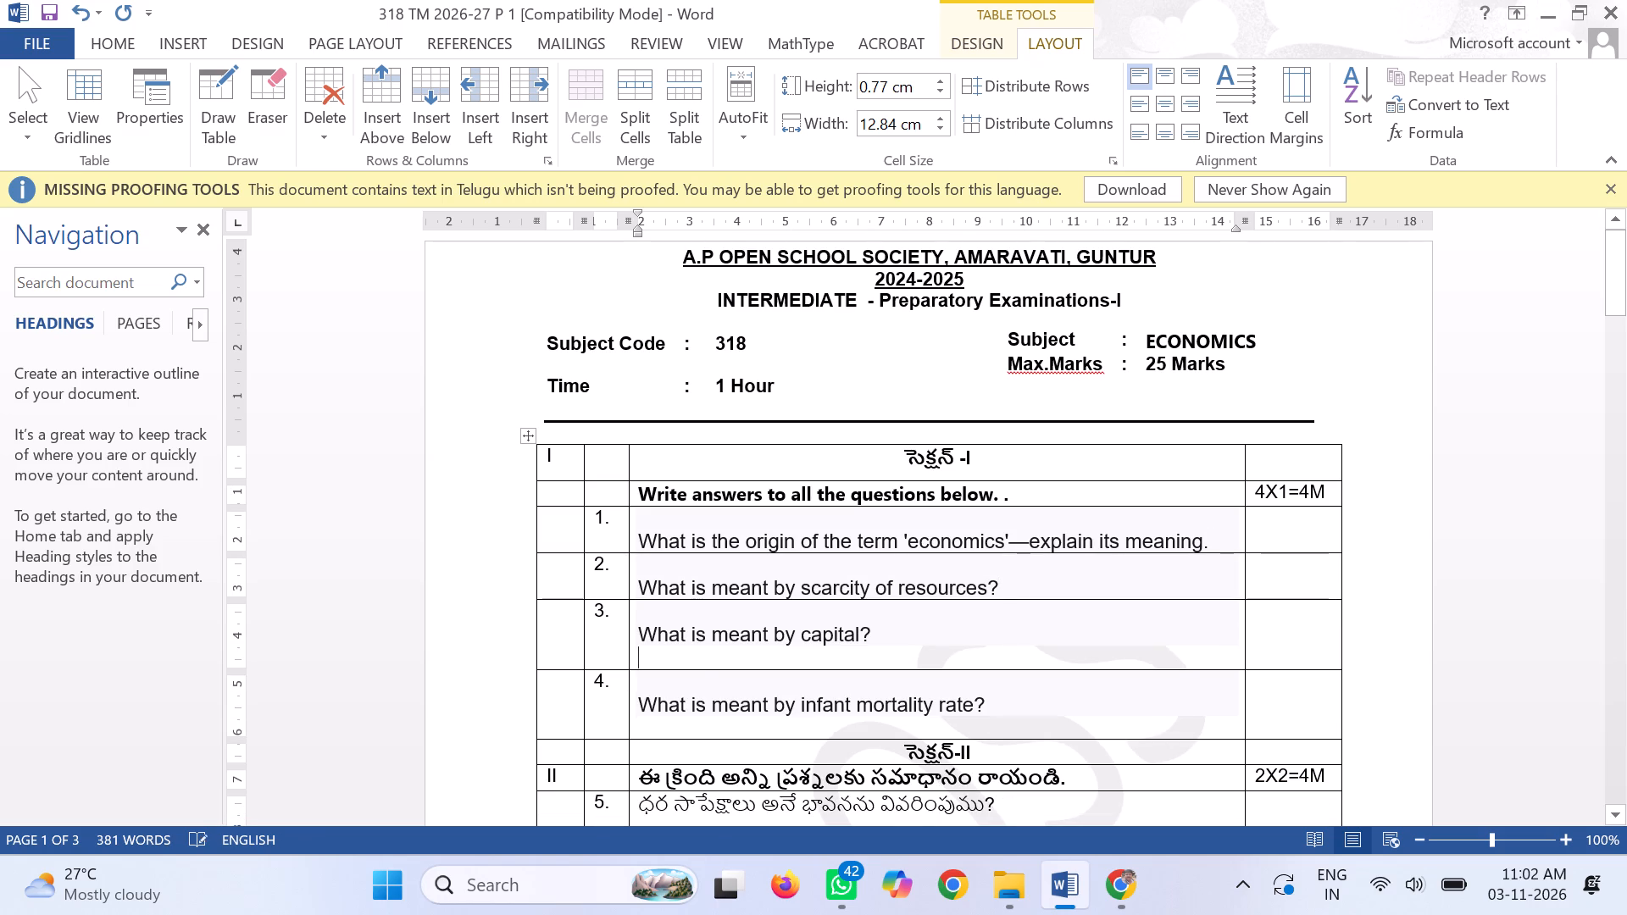
{"action": "key", "text": "BackSpace"}
{"action": "left_click", "coordinate": [656, 704]}
{"action": "key", "text": "BackSpace"}
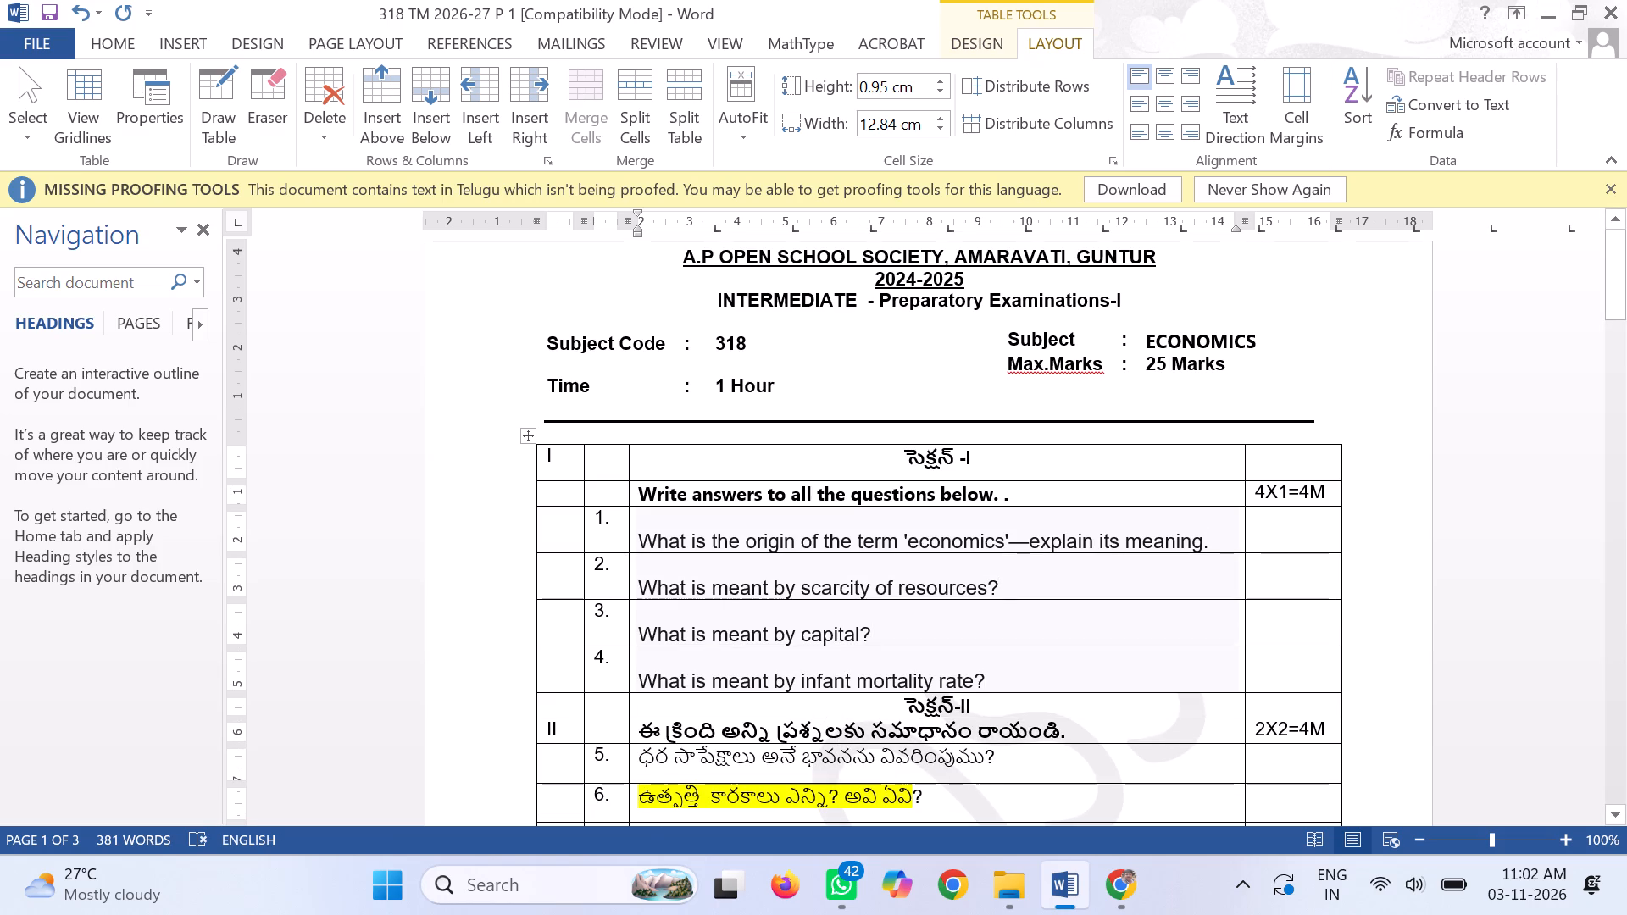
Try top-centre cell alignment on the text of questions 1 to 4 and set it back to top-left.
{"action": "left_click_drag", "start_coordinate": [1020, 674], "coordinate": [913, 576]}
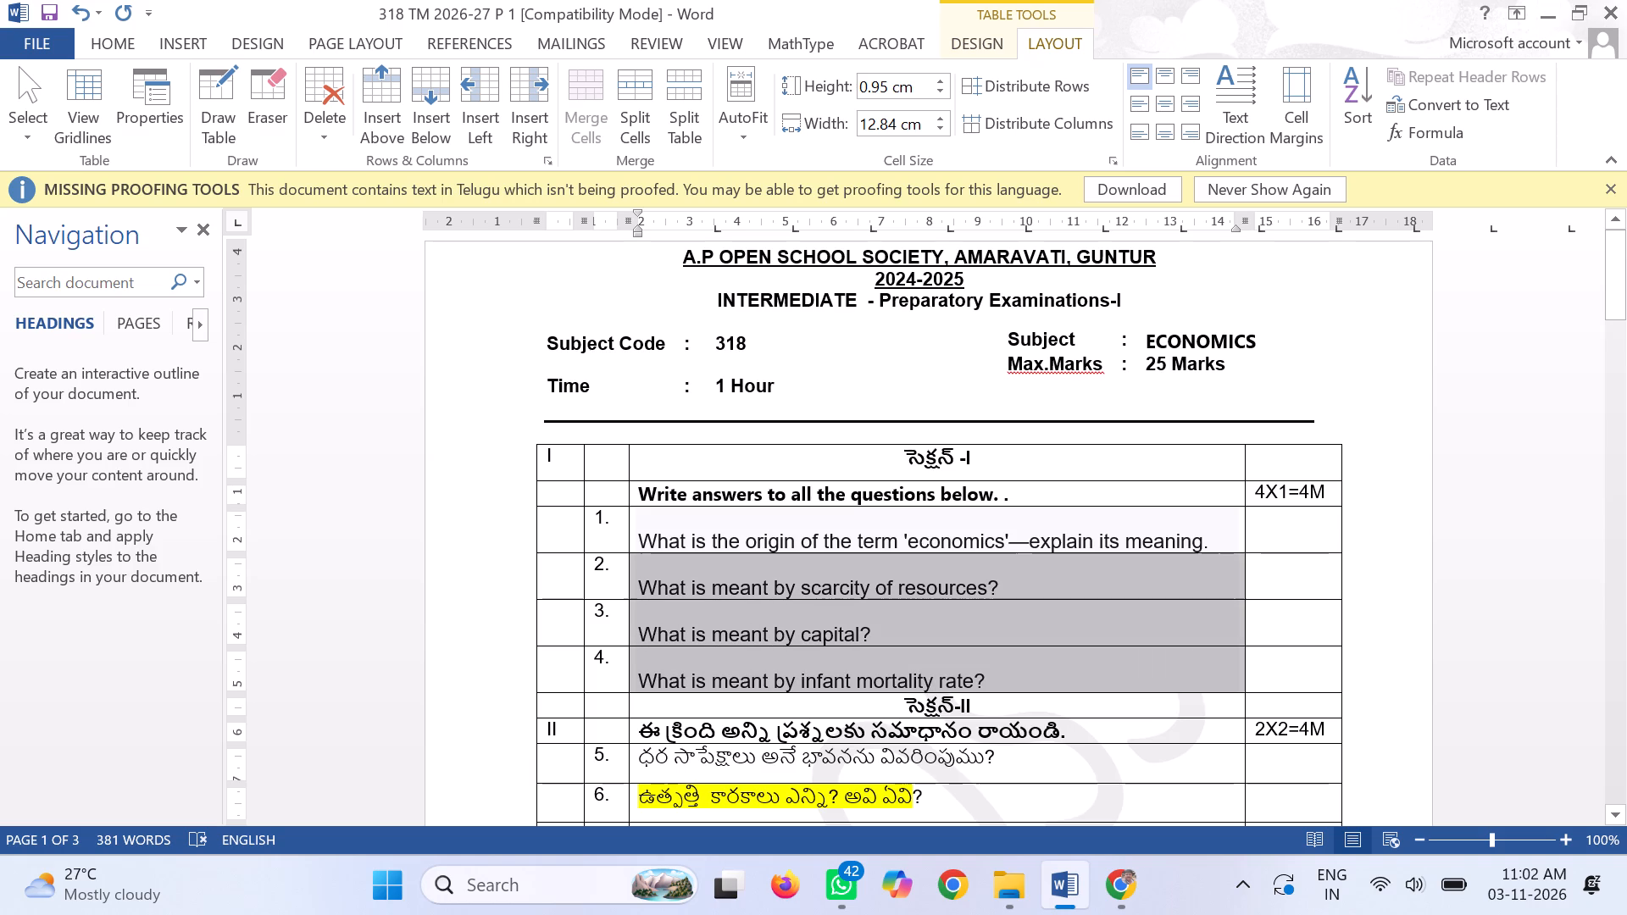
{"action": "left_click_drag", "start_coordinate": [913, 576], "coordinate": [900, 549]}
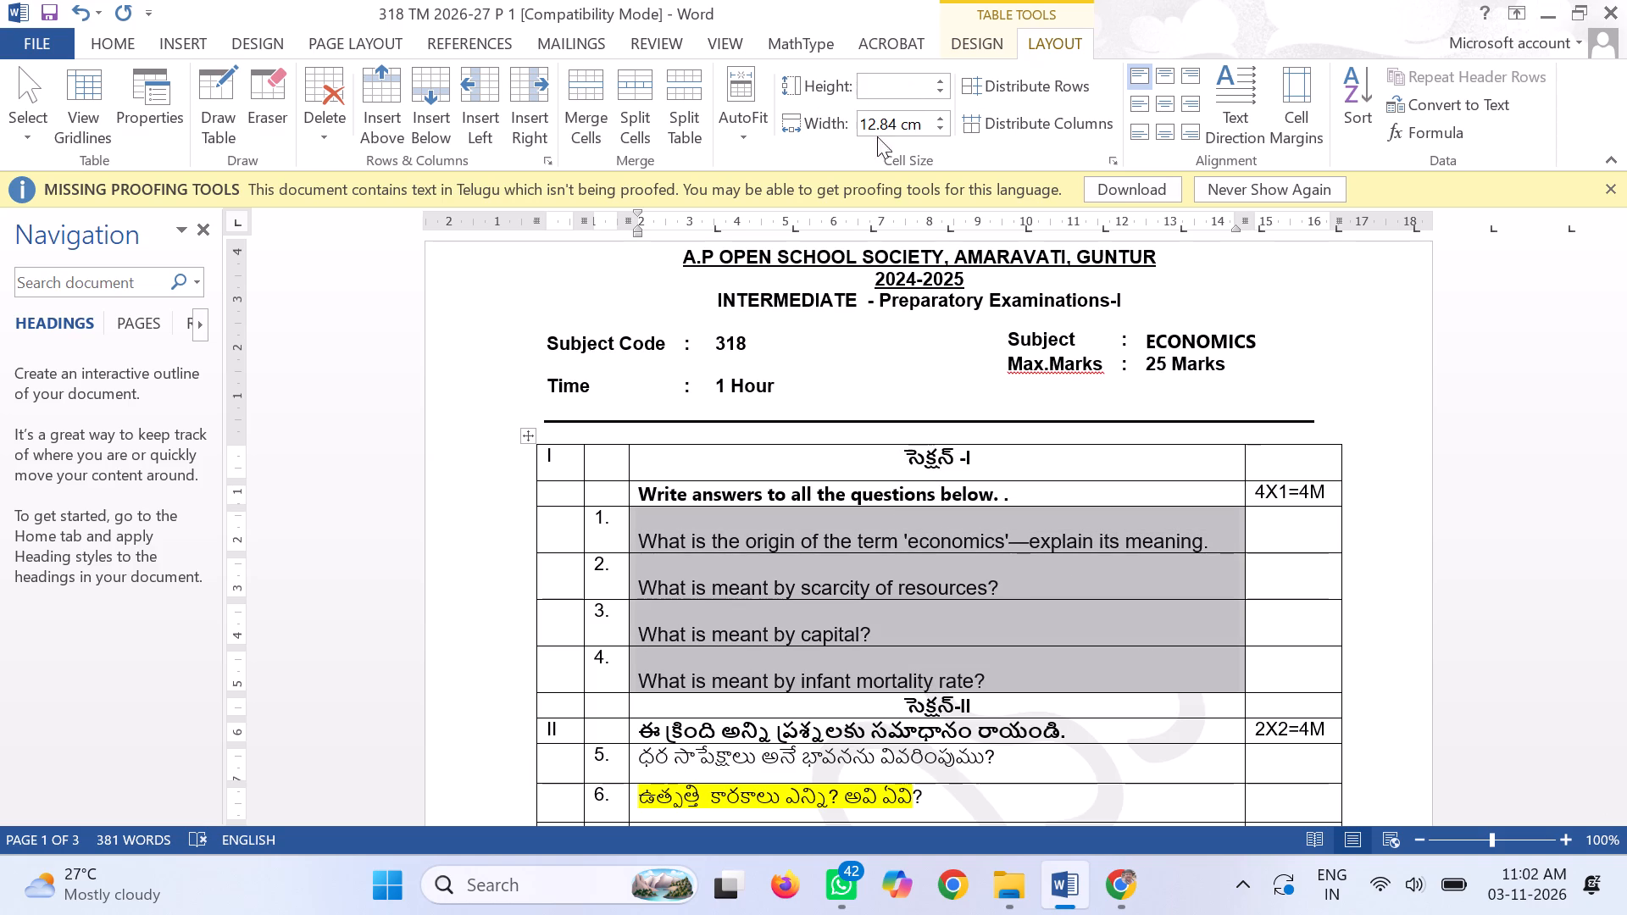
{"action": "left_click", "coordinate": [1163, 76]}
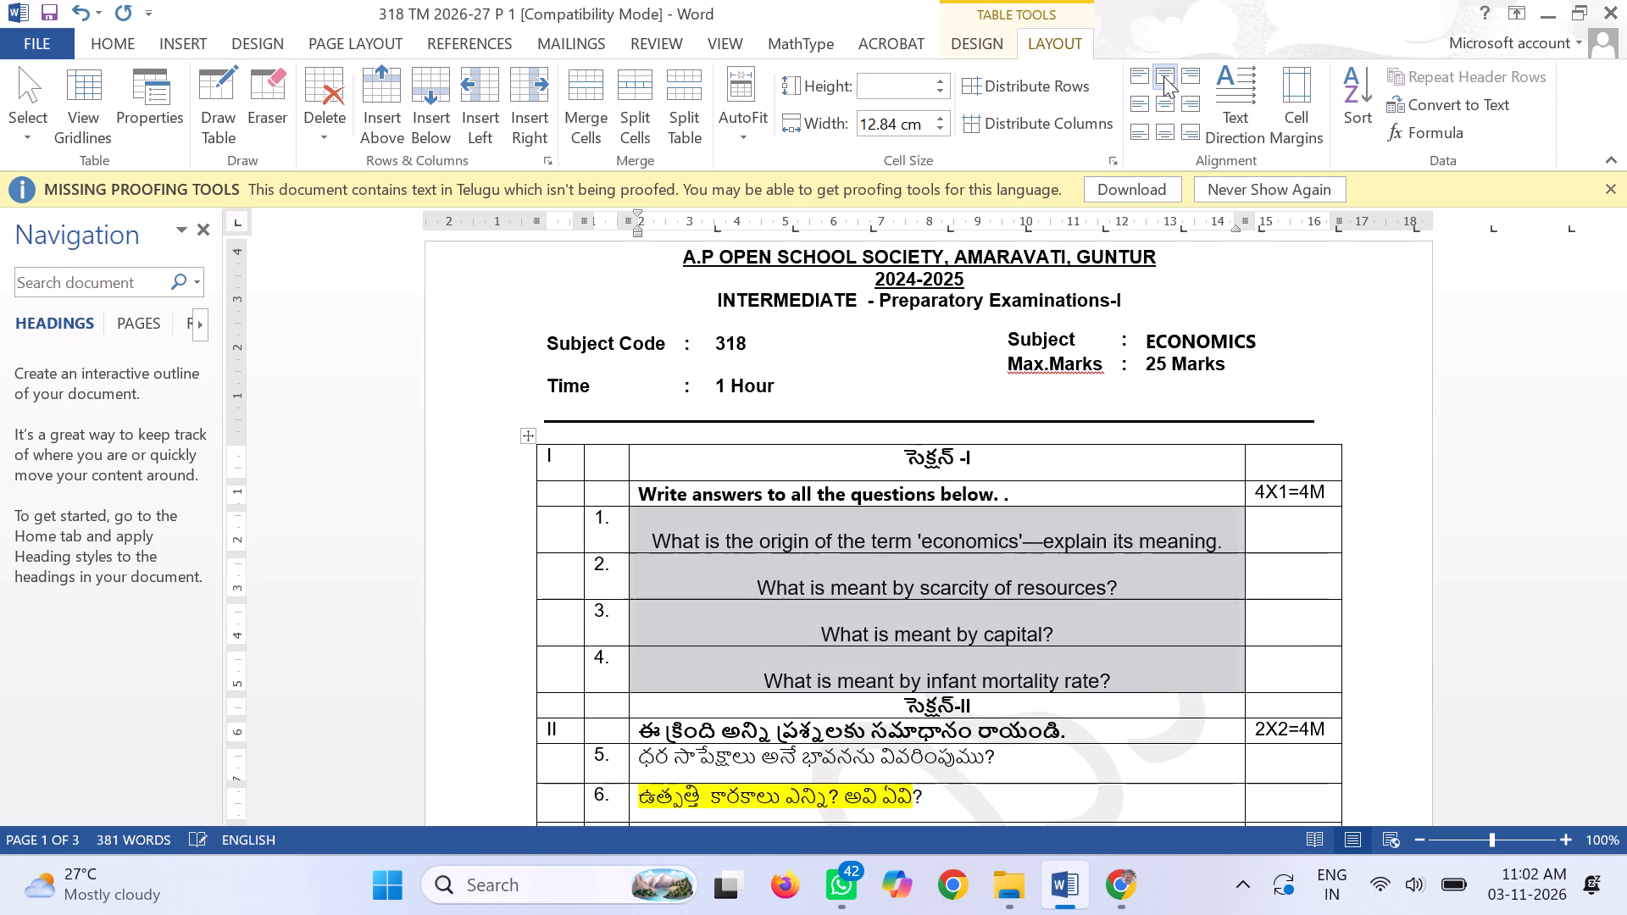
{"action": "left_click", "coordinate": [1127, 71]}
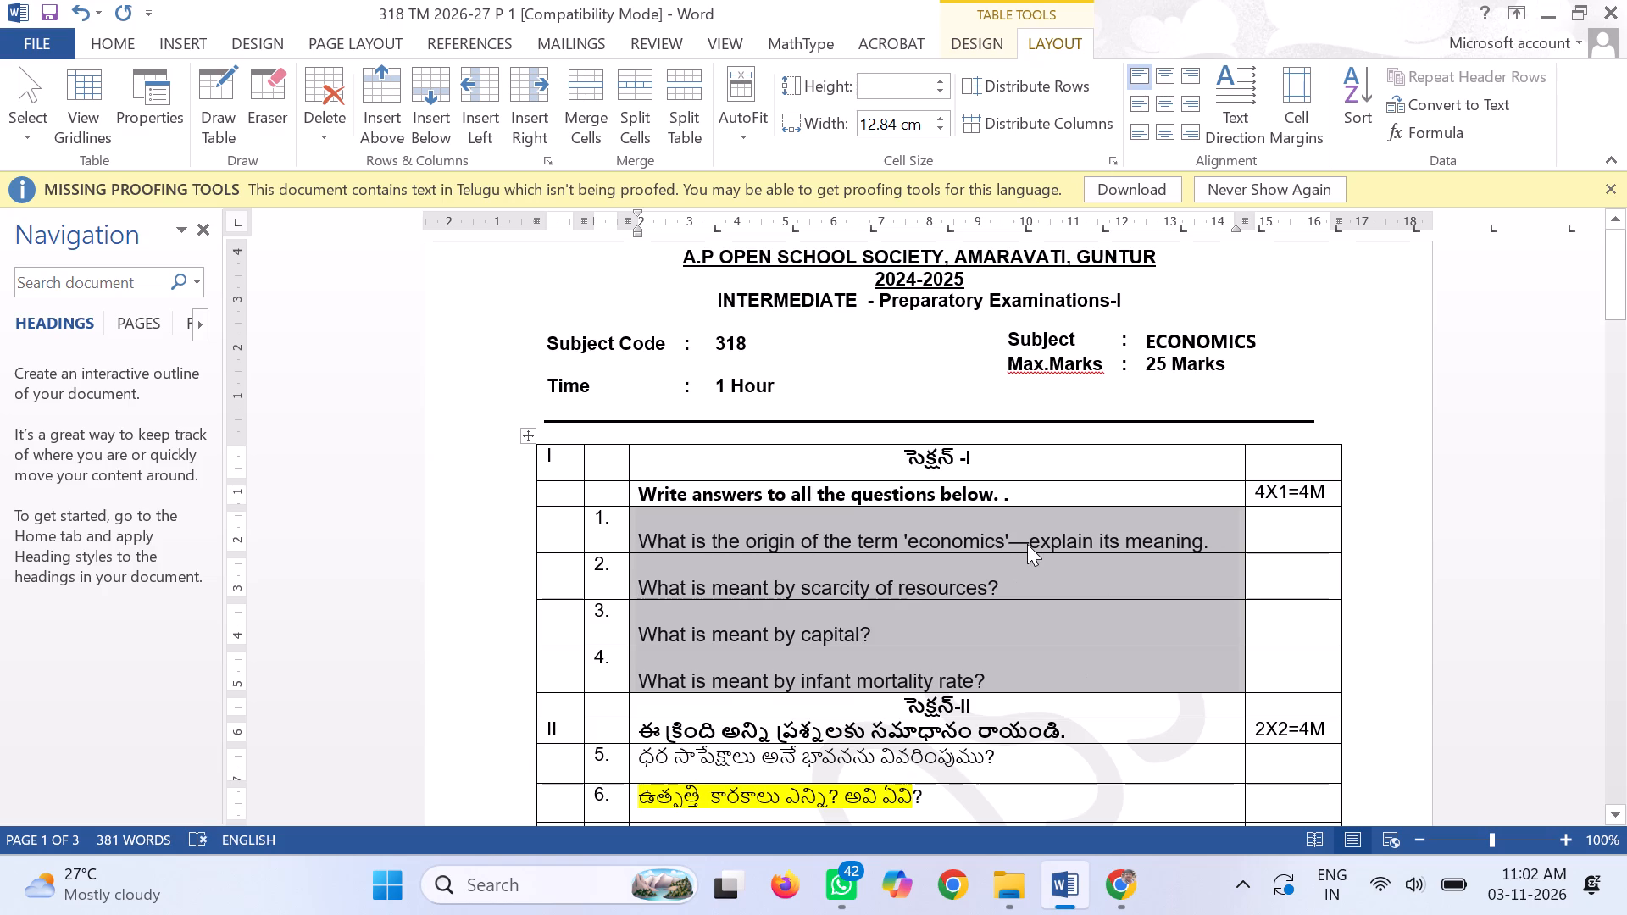
Align the question numbers 1 to 4 to the bottom-left of their cells.
{"action": "left_click_drag", "start_coordinate": [592, 517], "coordinate": [591, 672]}
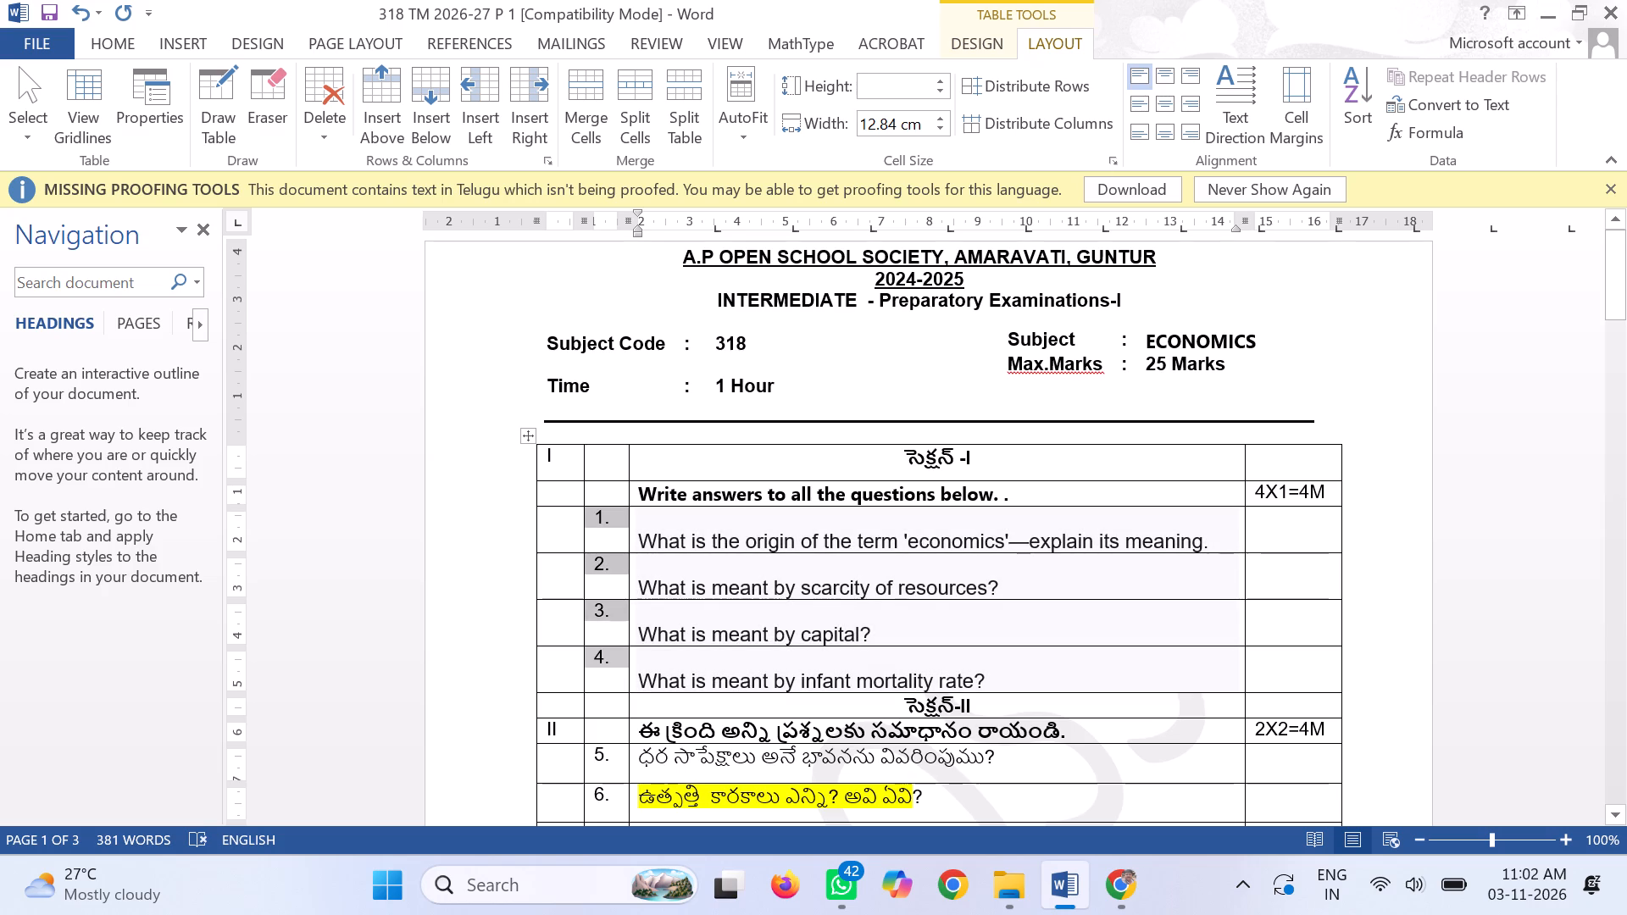
{"action": "left_click_drag", "start_coordinate": [591, 672], "coordinate": [592, 674]}
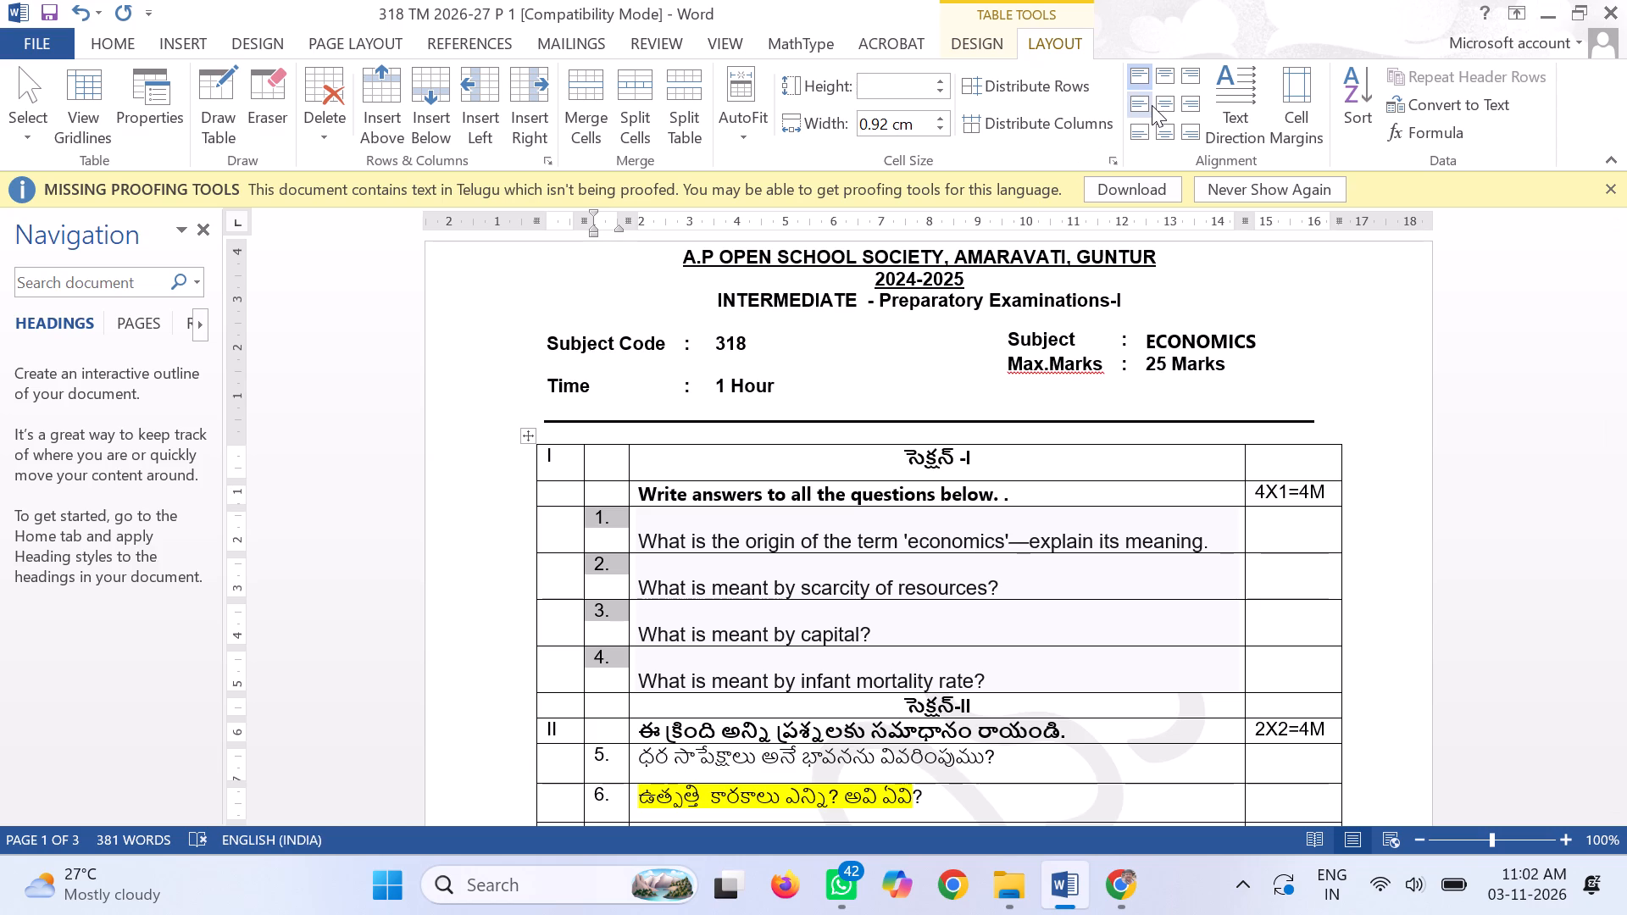
{"action": "left_click", "coordinate": [1141, 104]}
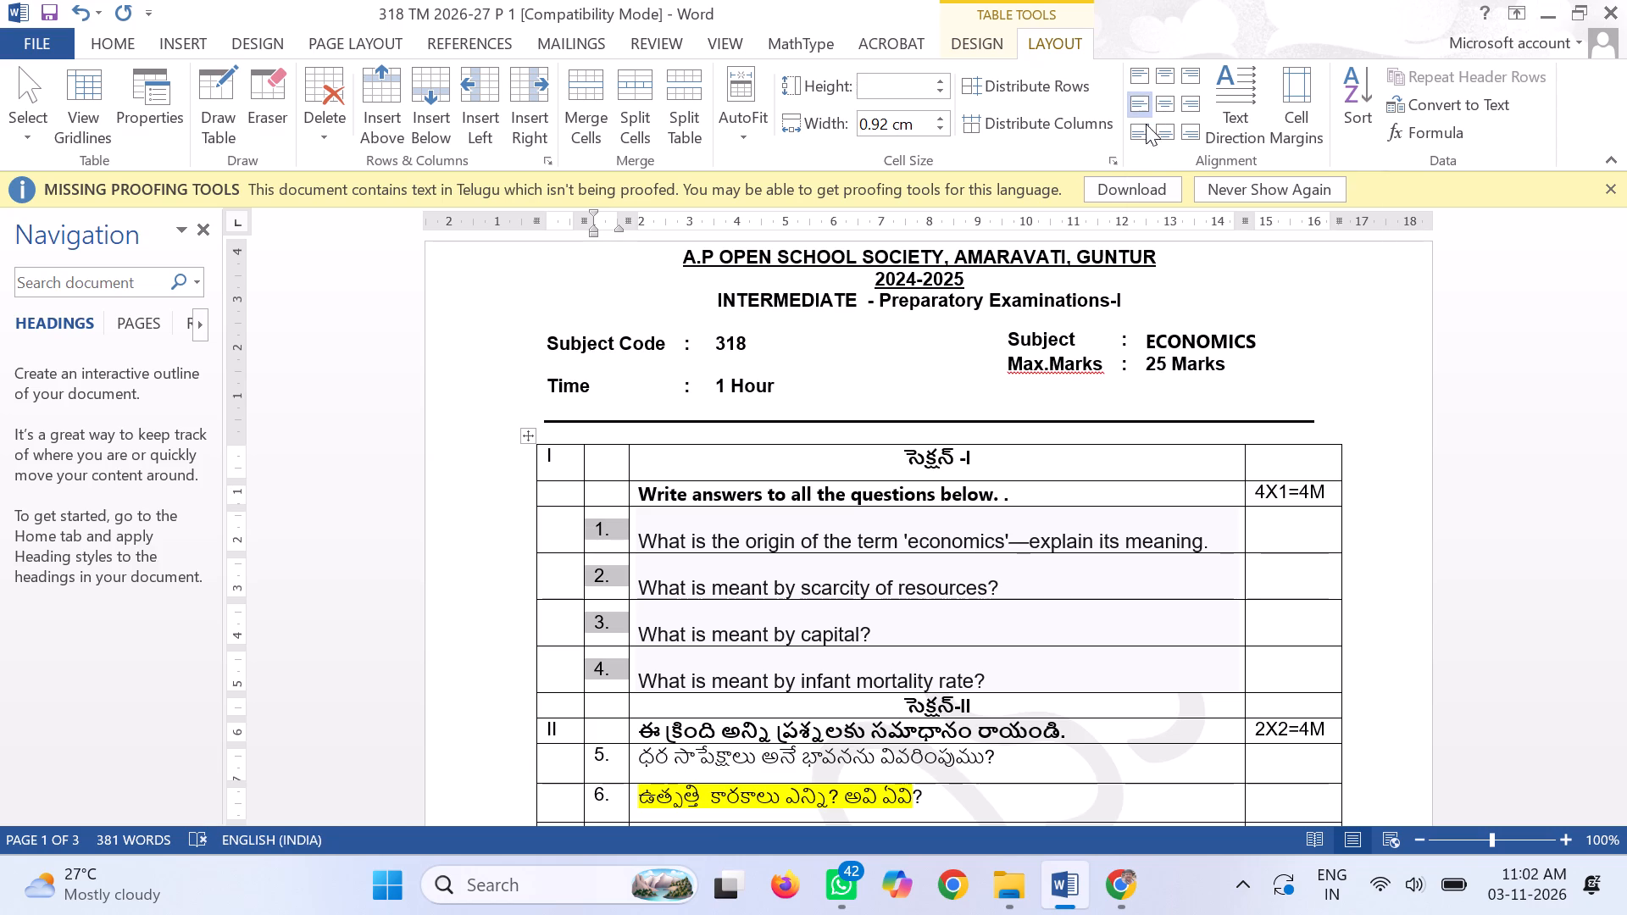
{"action": "left_click", "coordinate": [1142, 143]}
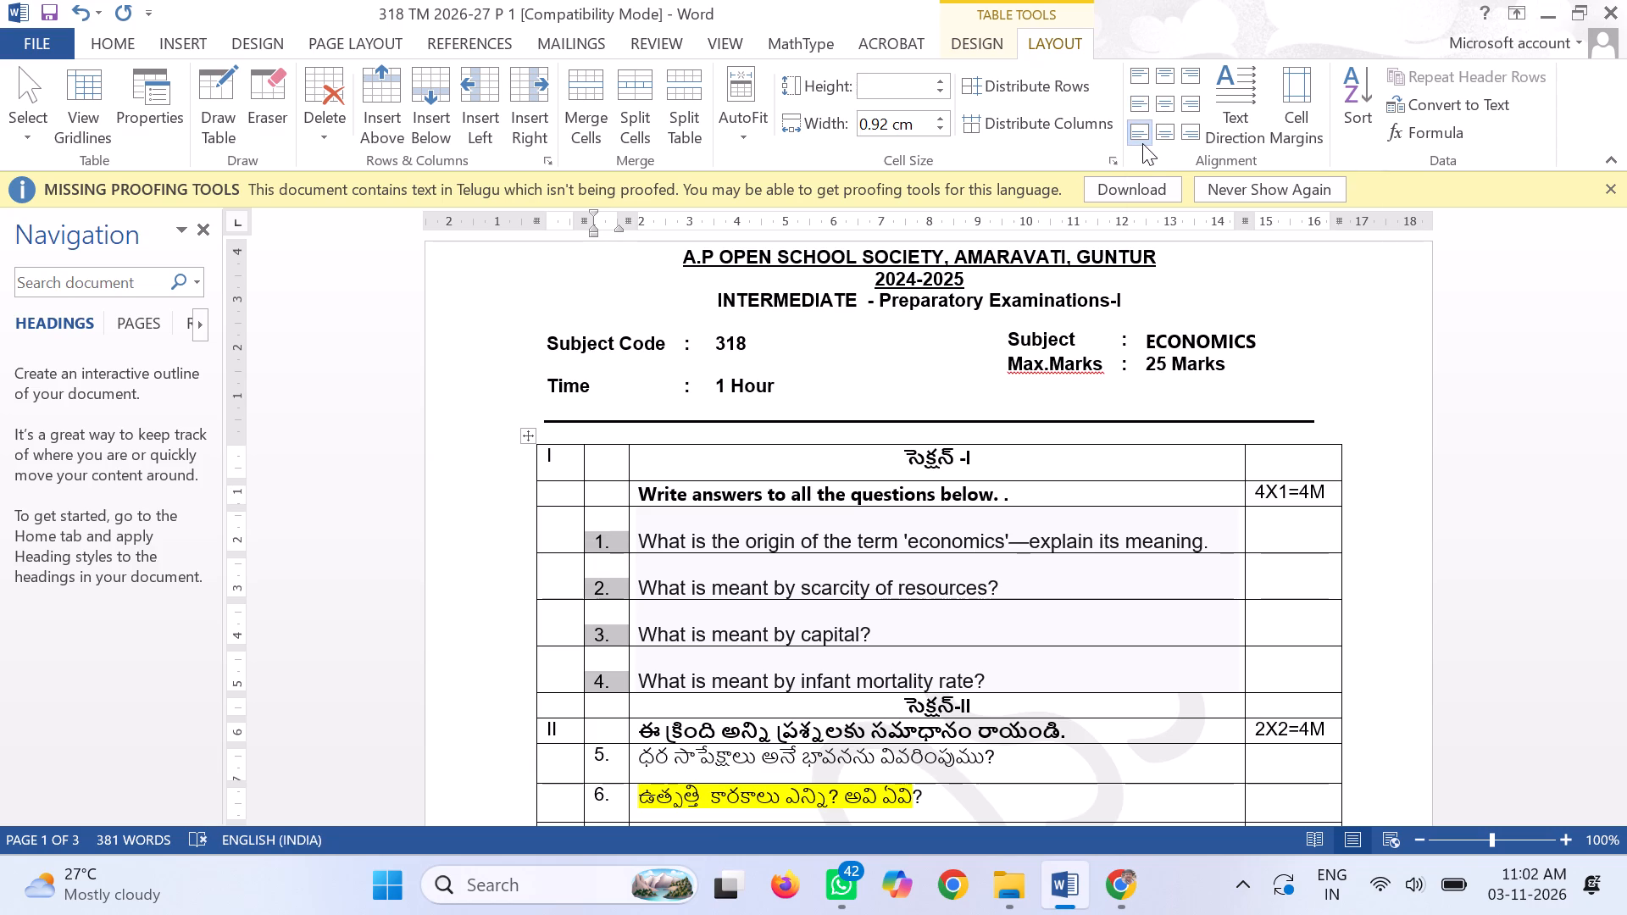
{"action": "left_click", "coordinate": [1197, 656]}
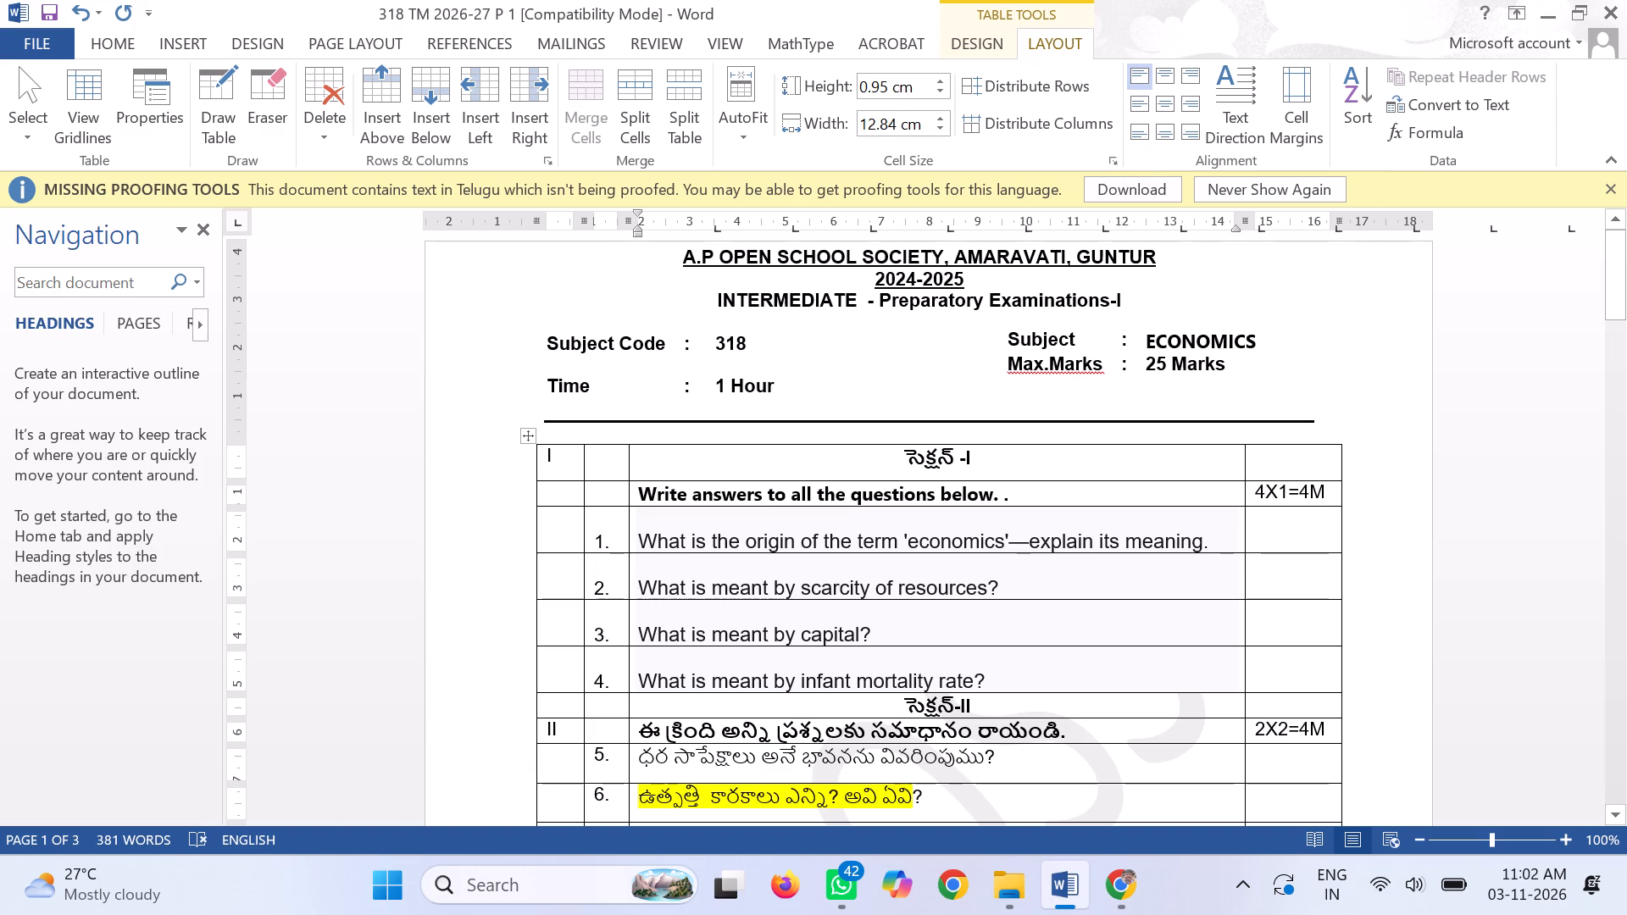
Copy the Section I instruction "Write answers to all the questions below. ." from the table.
{"action": "scroll", "coordinate": [1197, 656], "scroll_direction": "down", "scroll_amount": 2}
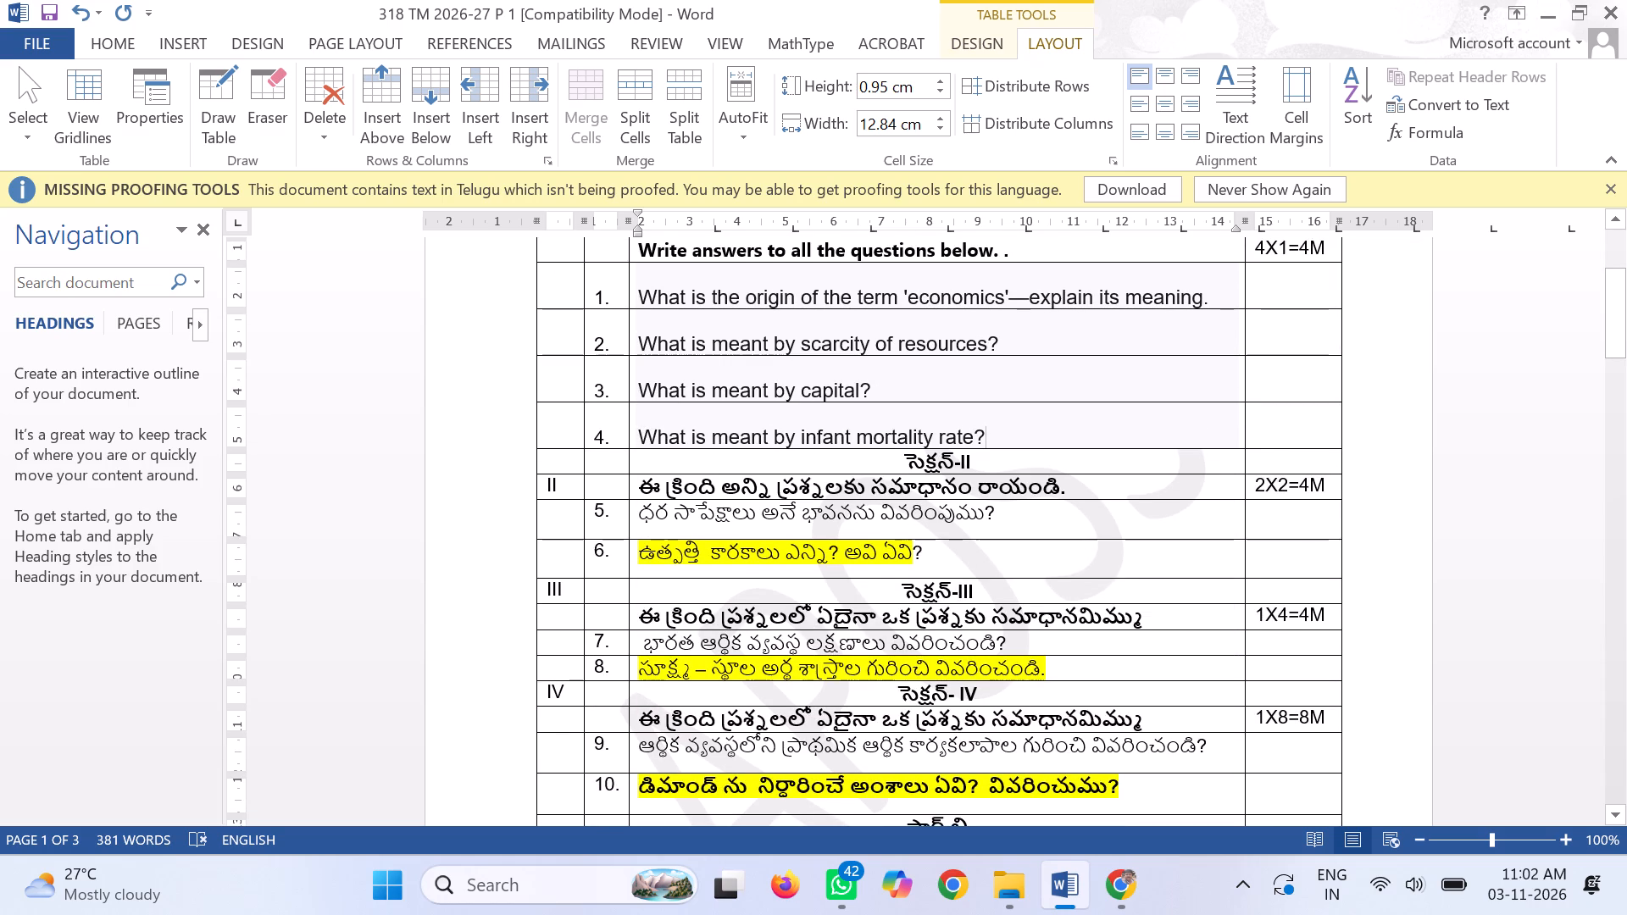
{"action": "left_click", "coordinate": [1103, 485]}
{"action": "scroll", "coordinate": [1103, 489], "scroll_direction": "up", "scroll_amount": 3}
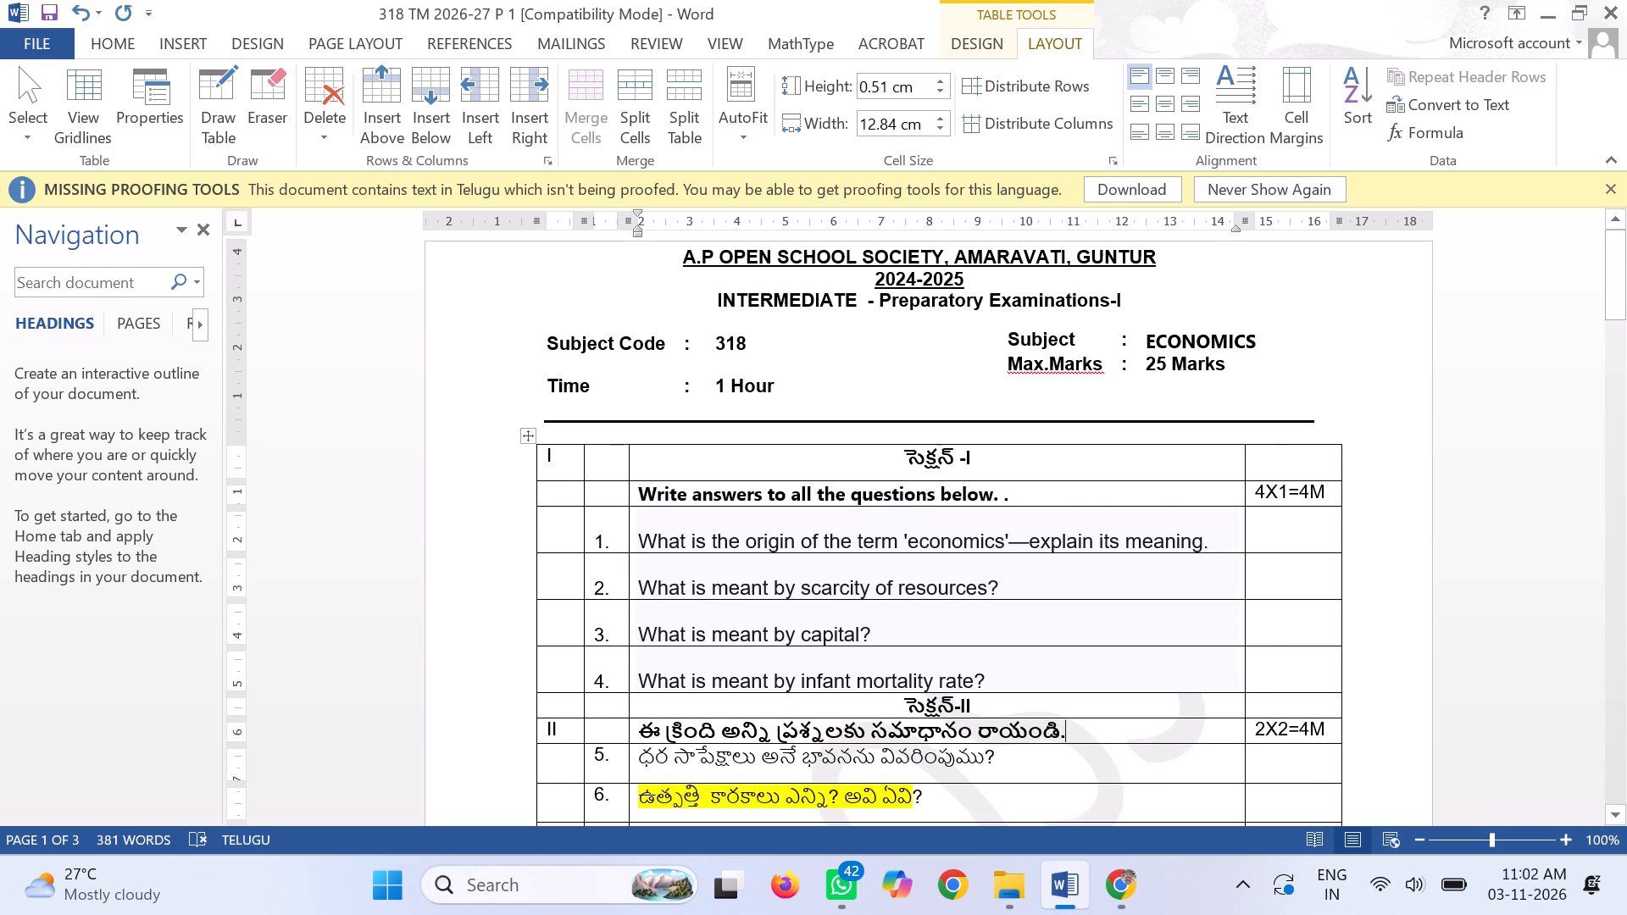
{"action": "left_click_drag", "start_coordinate": [1019, 496], "coordinate": [652, 530]}
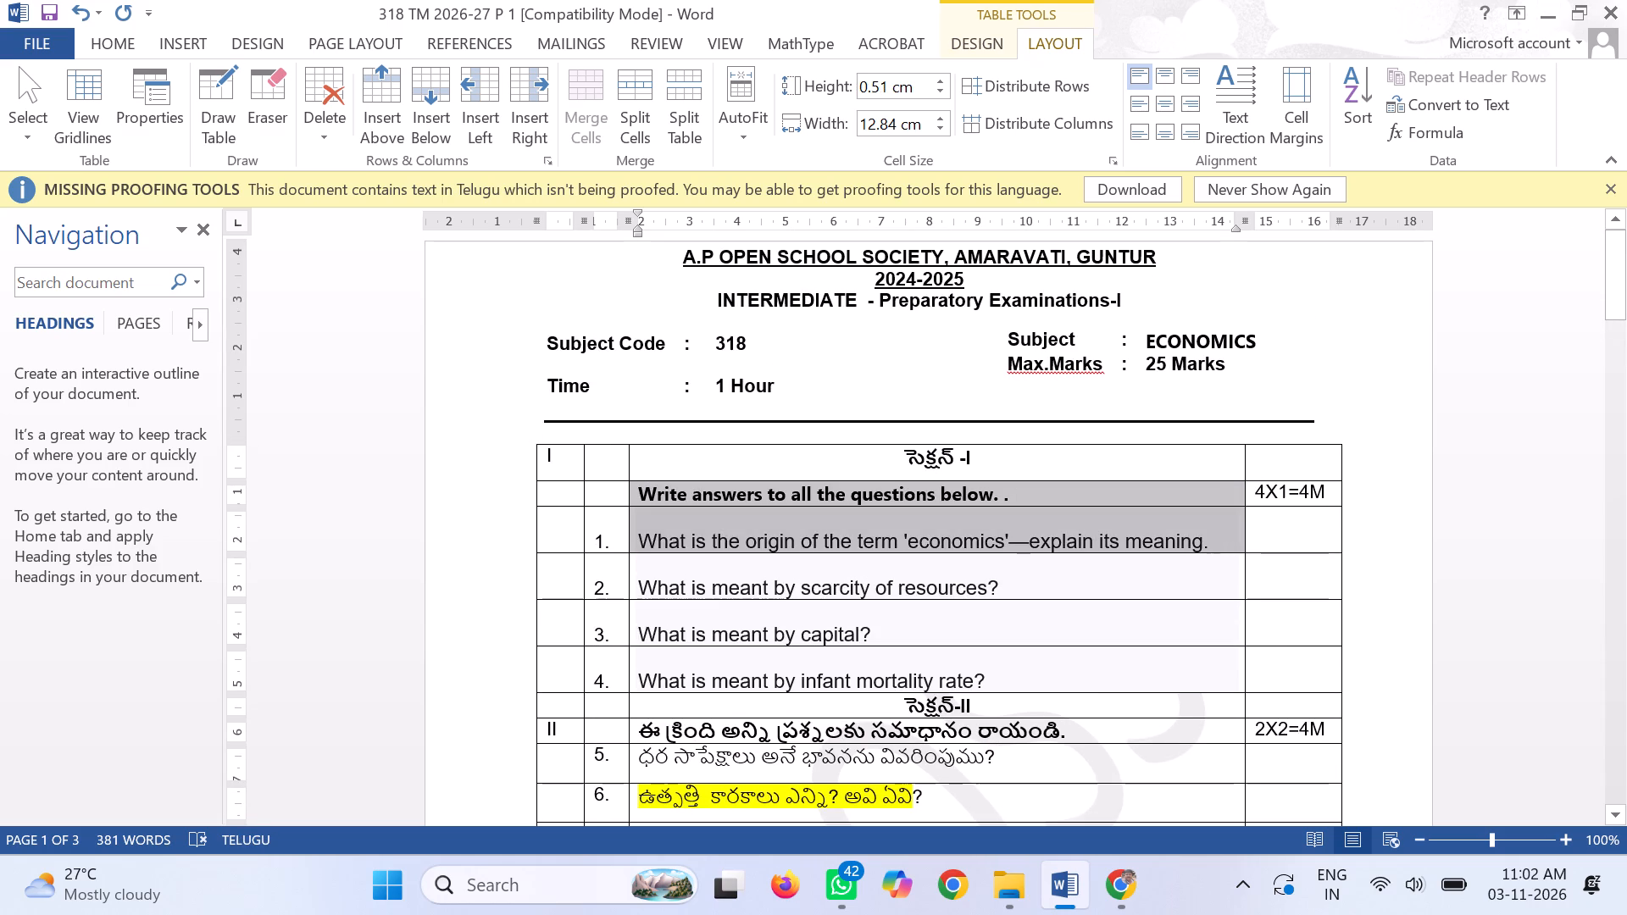
{"action": "left_click_drag", "start_coordinate": [652, 530], "coordinate": [647, 527]}
{"action": "left_click", "coordinate": [636, 499]}
{"action": "left_click", "coordinate": [1002, 485]}
{"action": "left_click_drag", "start_coordinate": [1025, 493], "coordinate": [643, 496]}
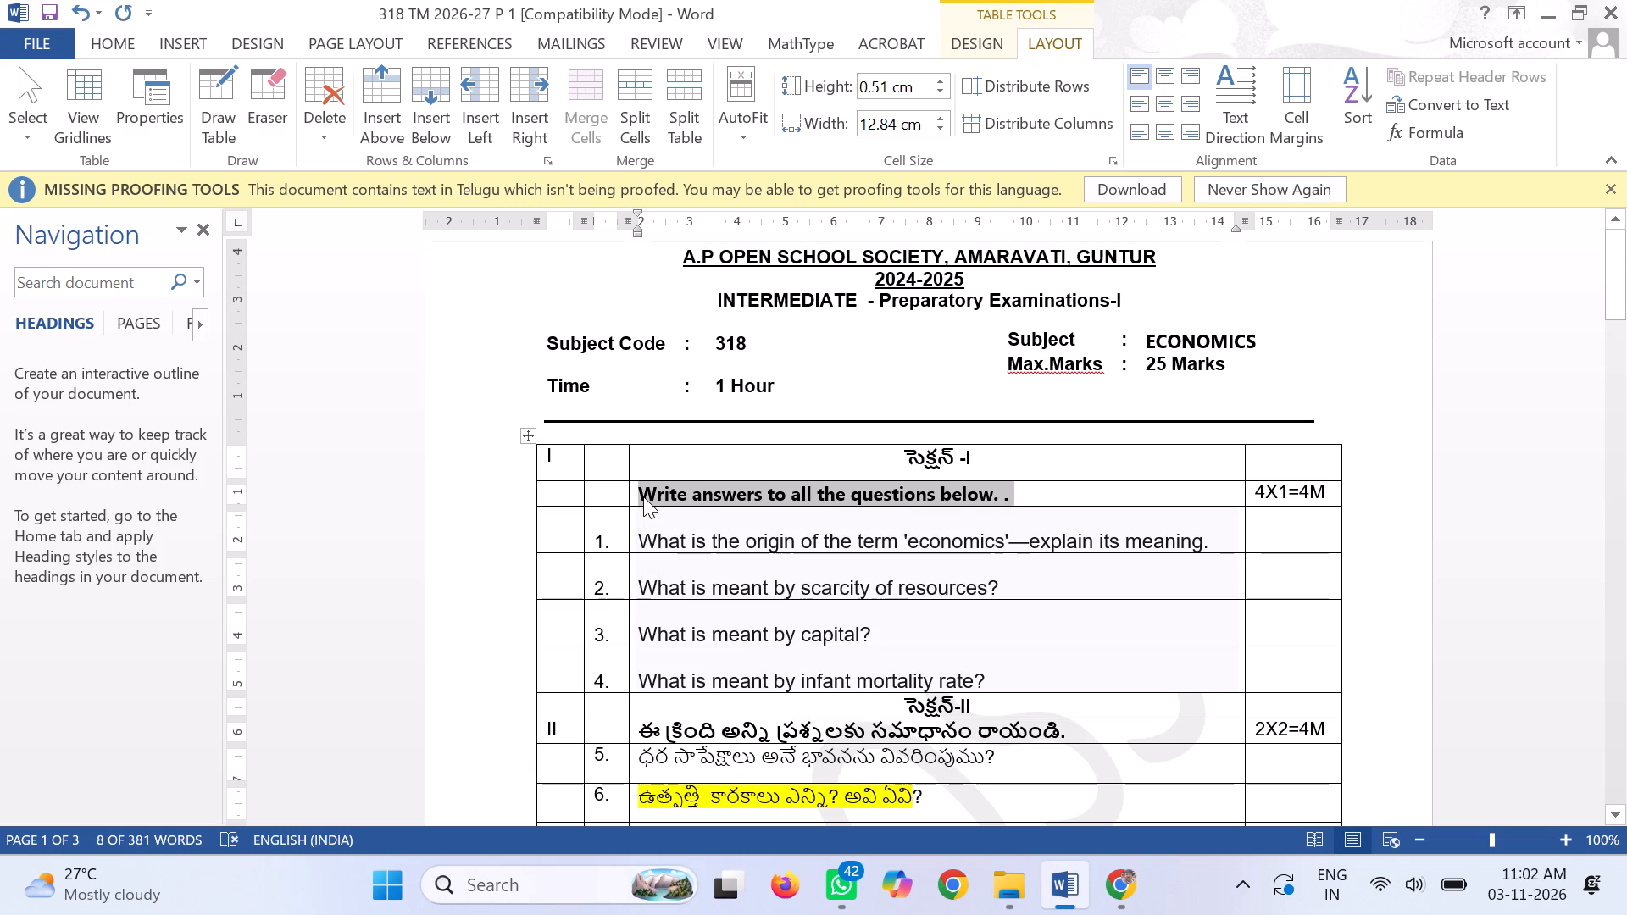
{"action": "key", "text": "ctrl+c"}
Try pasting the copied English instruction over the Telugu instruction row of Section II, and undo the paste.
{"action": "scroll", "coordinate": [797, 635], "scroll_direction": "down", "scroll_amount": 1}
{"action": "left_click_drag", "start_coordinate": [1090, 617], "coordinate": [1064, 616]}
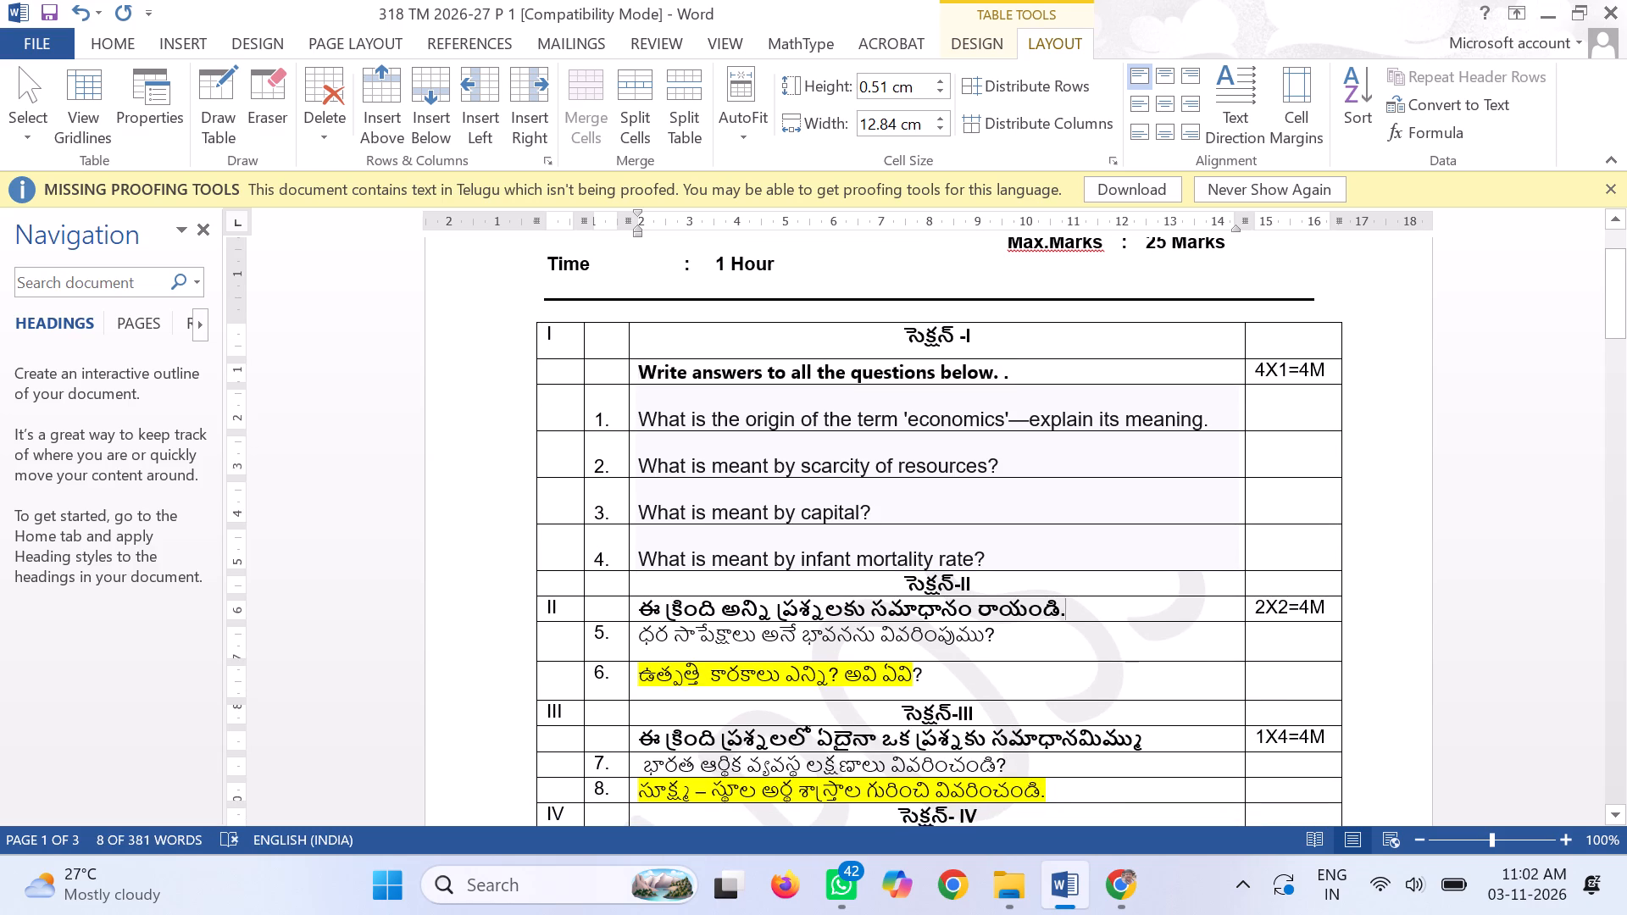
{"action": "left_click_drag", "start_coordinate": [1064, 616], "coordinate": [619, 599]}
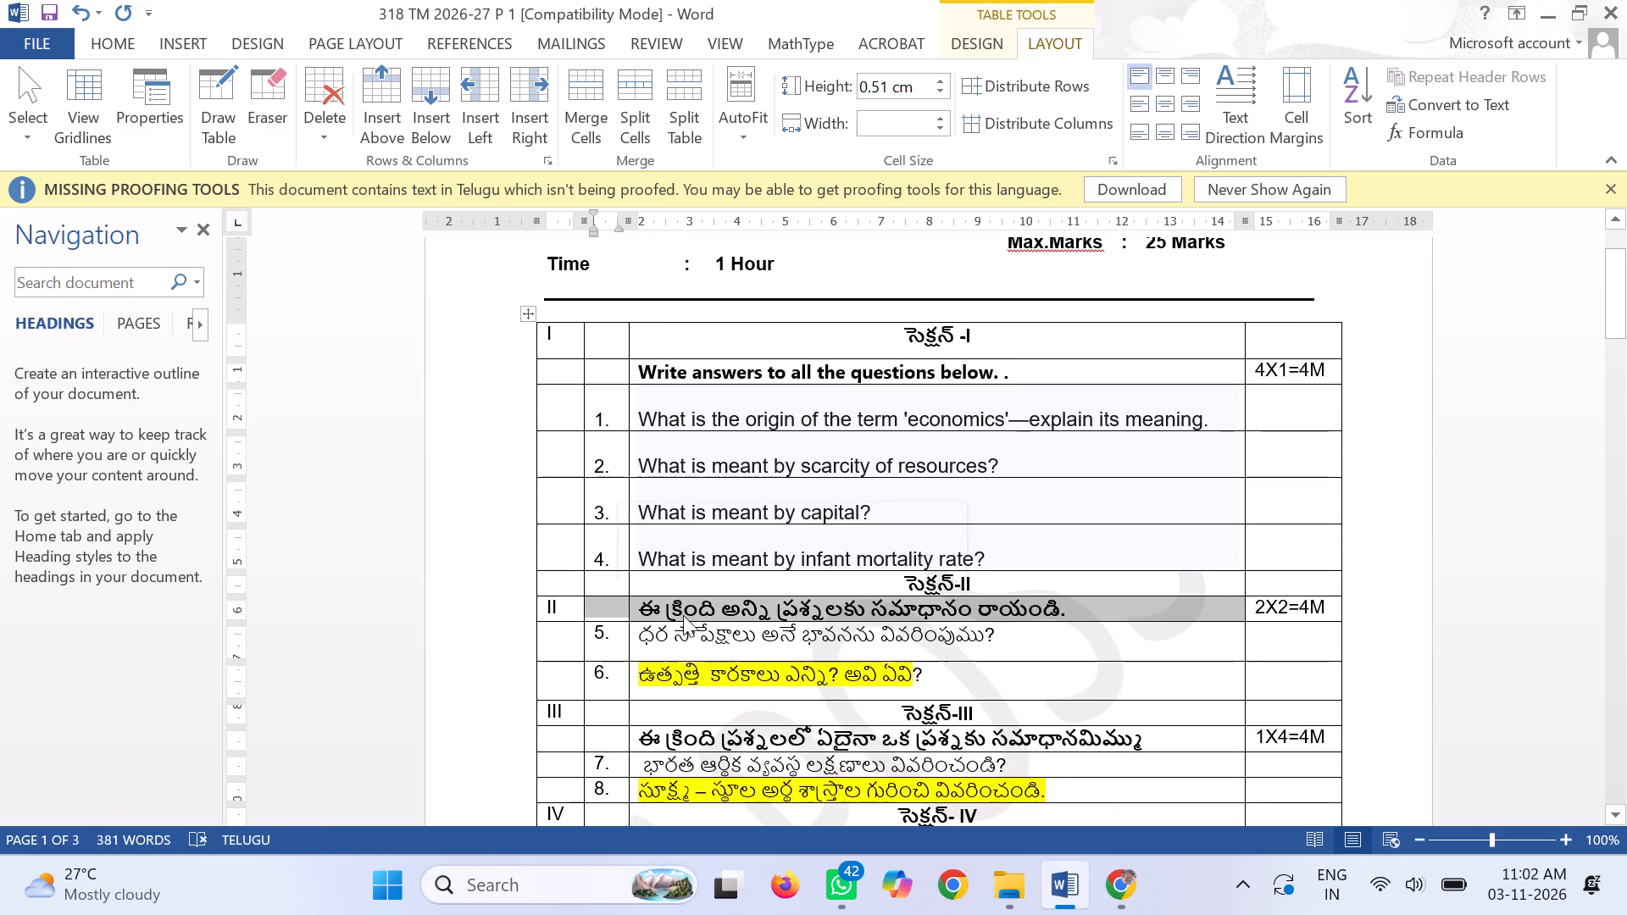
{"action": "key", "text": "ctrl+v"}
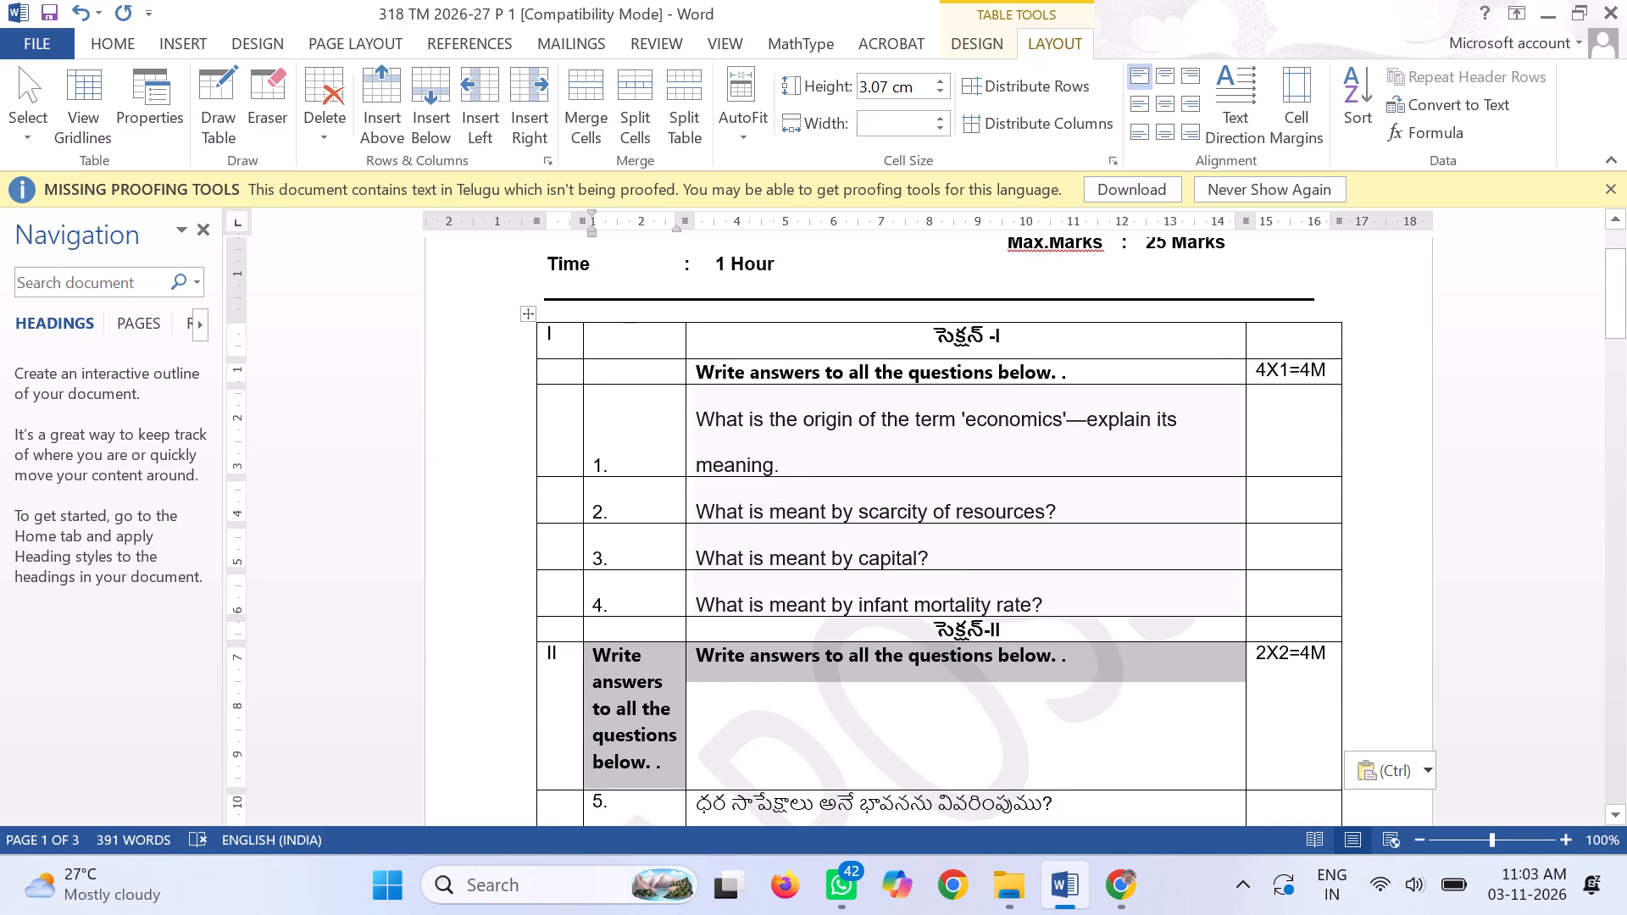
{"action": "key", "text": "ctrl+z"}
Replace the Telugu instruction text of Section II with the copied "Write answers to all the questions below. .".
{"action": "left_click", "coordinate": [1015, 621]}
{"action": "left_click", "coordinate": [1072, 601]}
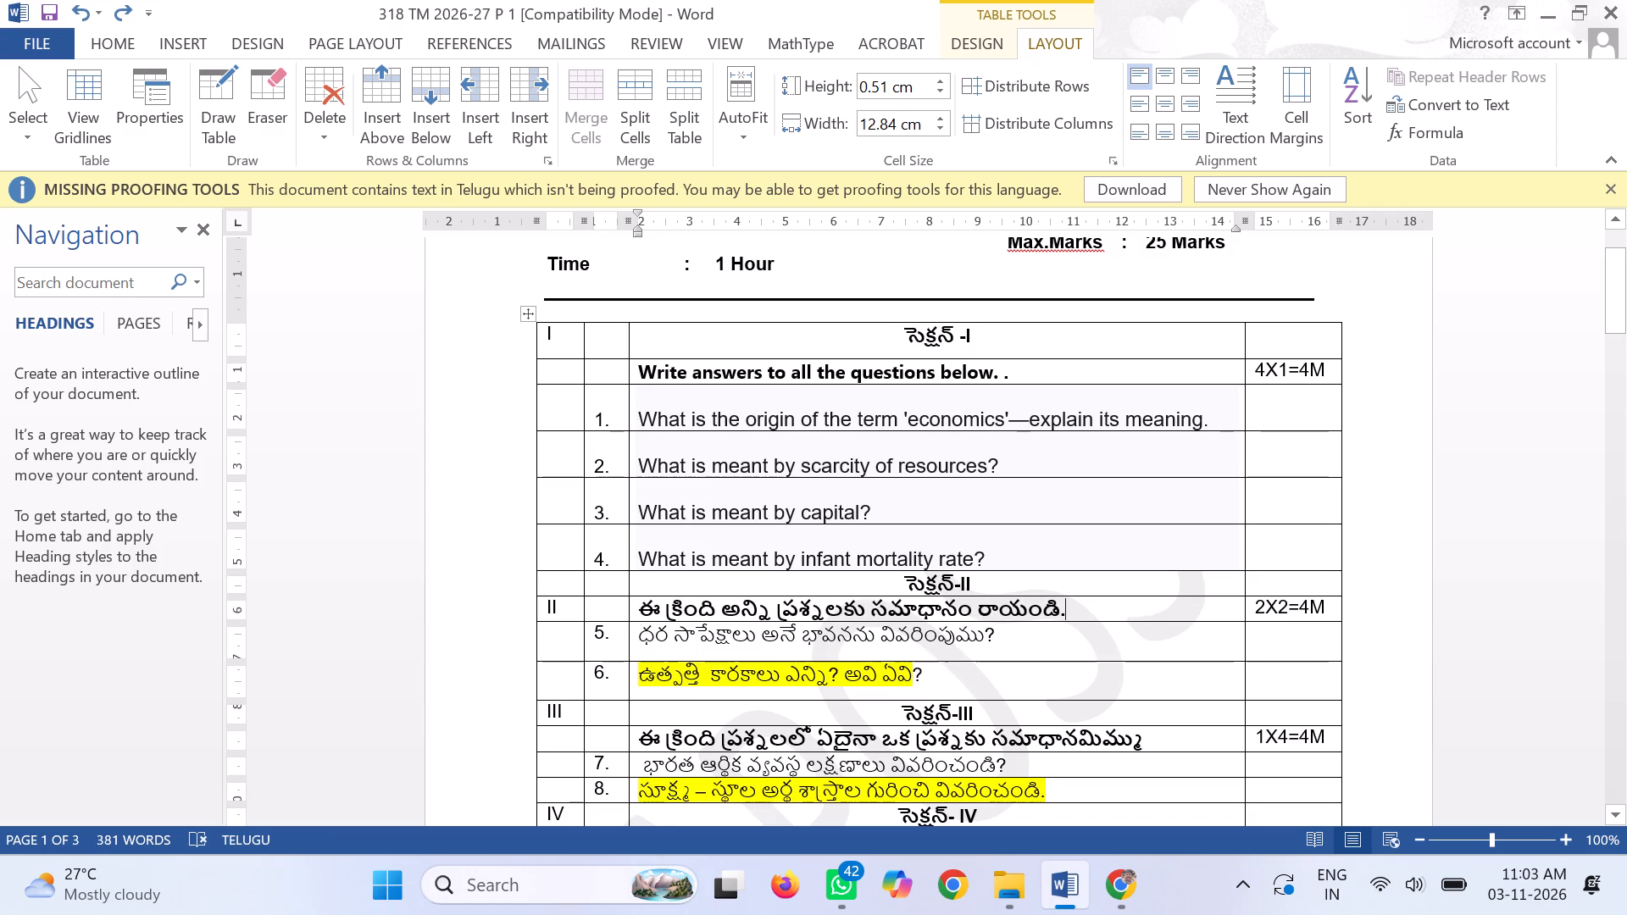
{"action": "left_click_drag", "start_coordinate": [1081, 604], "coordinate": [644, 607]}
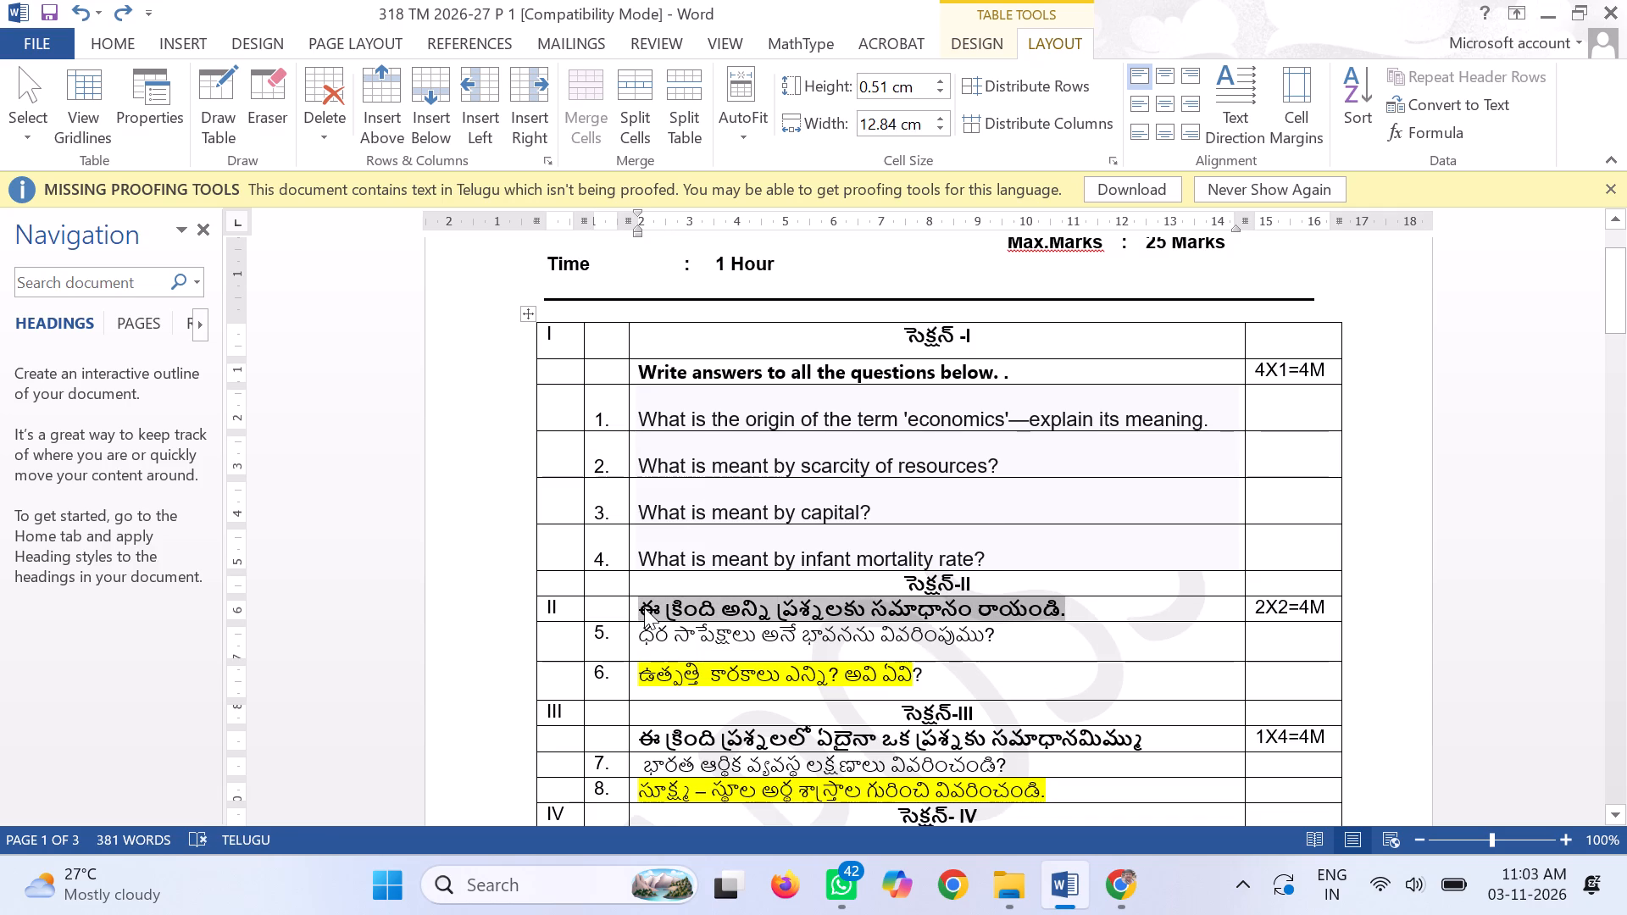
{"action": "key", "text": "ctrl+v"}
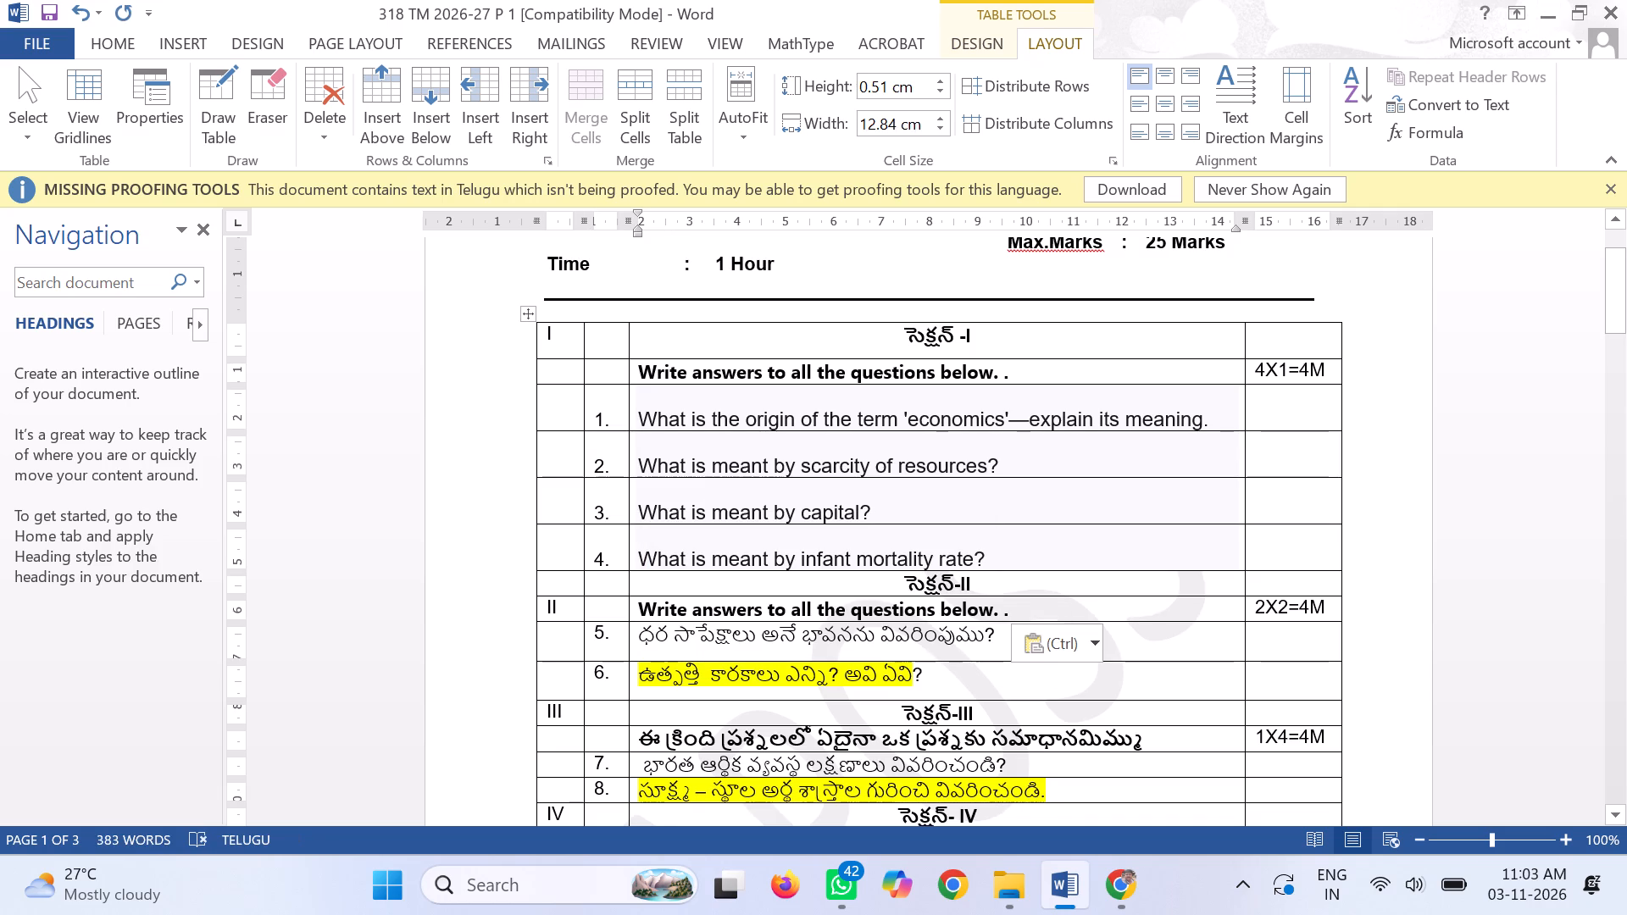
Translate question 5 into English with Google Translate and replace its Telugu text in Word with "Explain the concept of price relatives.".
{"action": "left_click_drag", "start_coordinate": [997, 638], "coordinate": [965, 638]}
{"action": "left_click_drag", "start_coordinate": [965, 638], "coordinate": [652, 635]}
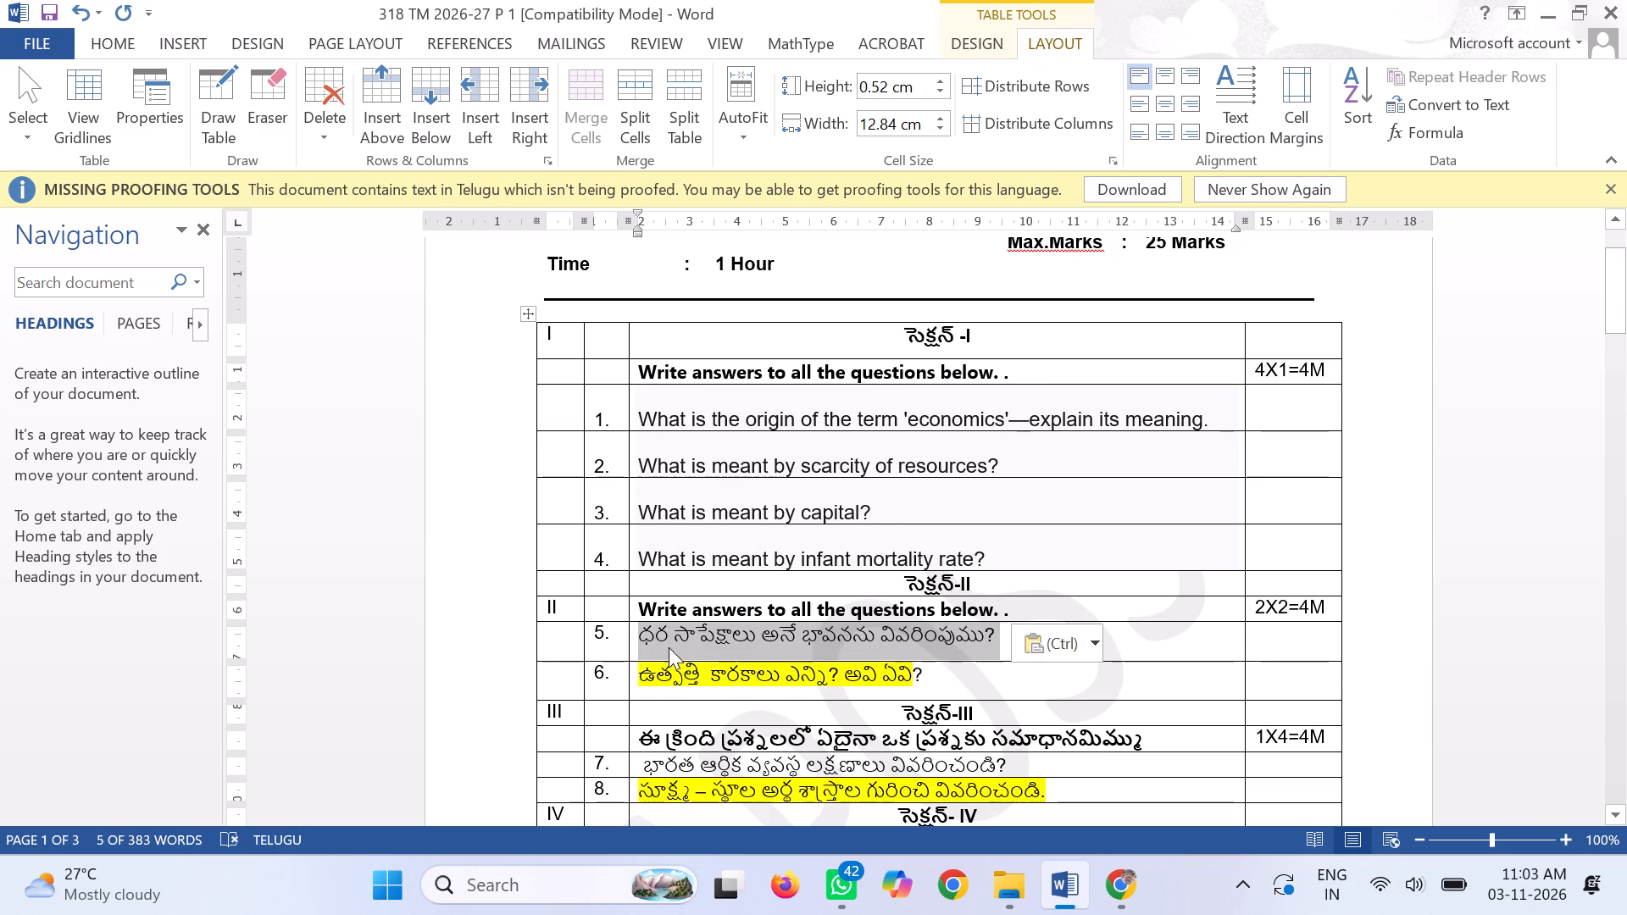
{"action": "key", "text": "ctrl+c"}
{"action": "left_click", "coordinate": [1127, 879]}
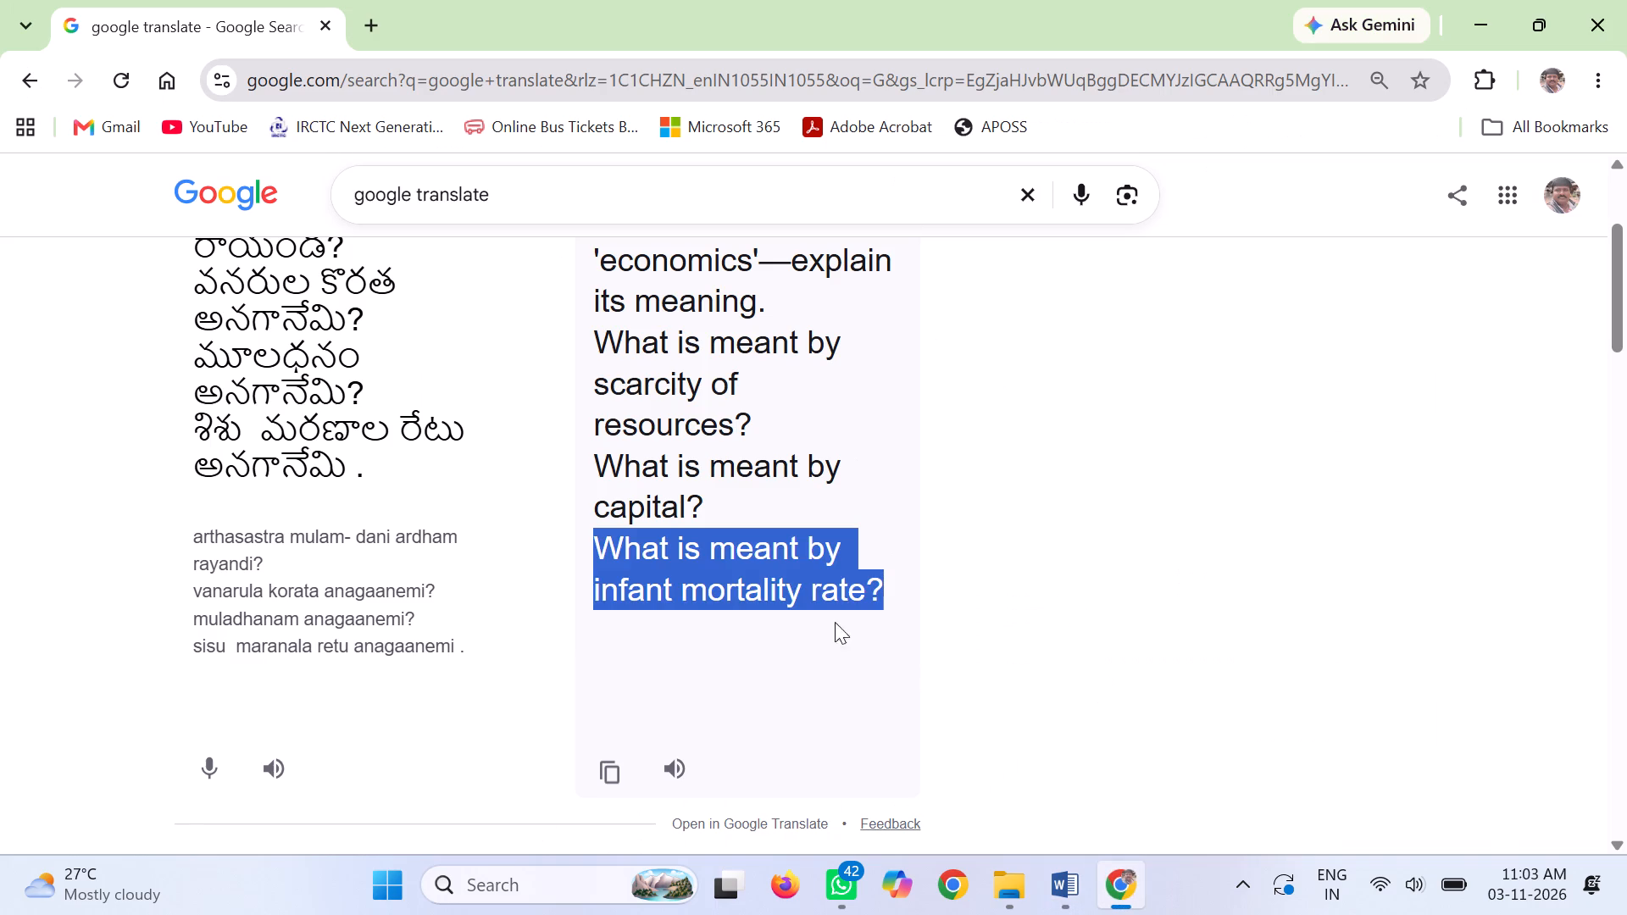
{"action": "scroll", "coordinate": [740, 642], "scroll_direction": "up", "scroll_amount": 2}
{"action": "left_click", "coordinate": [507, 427]}
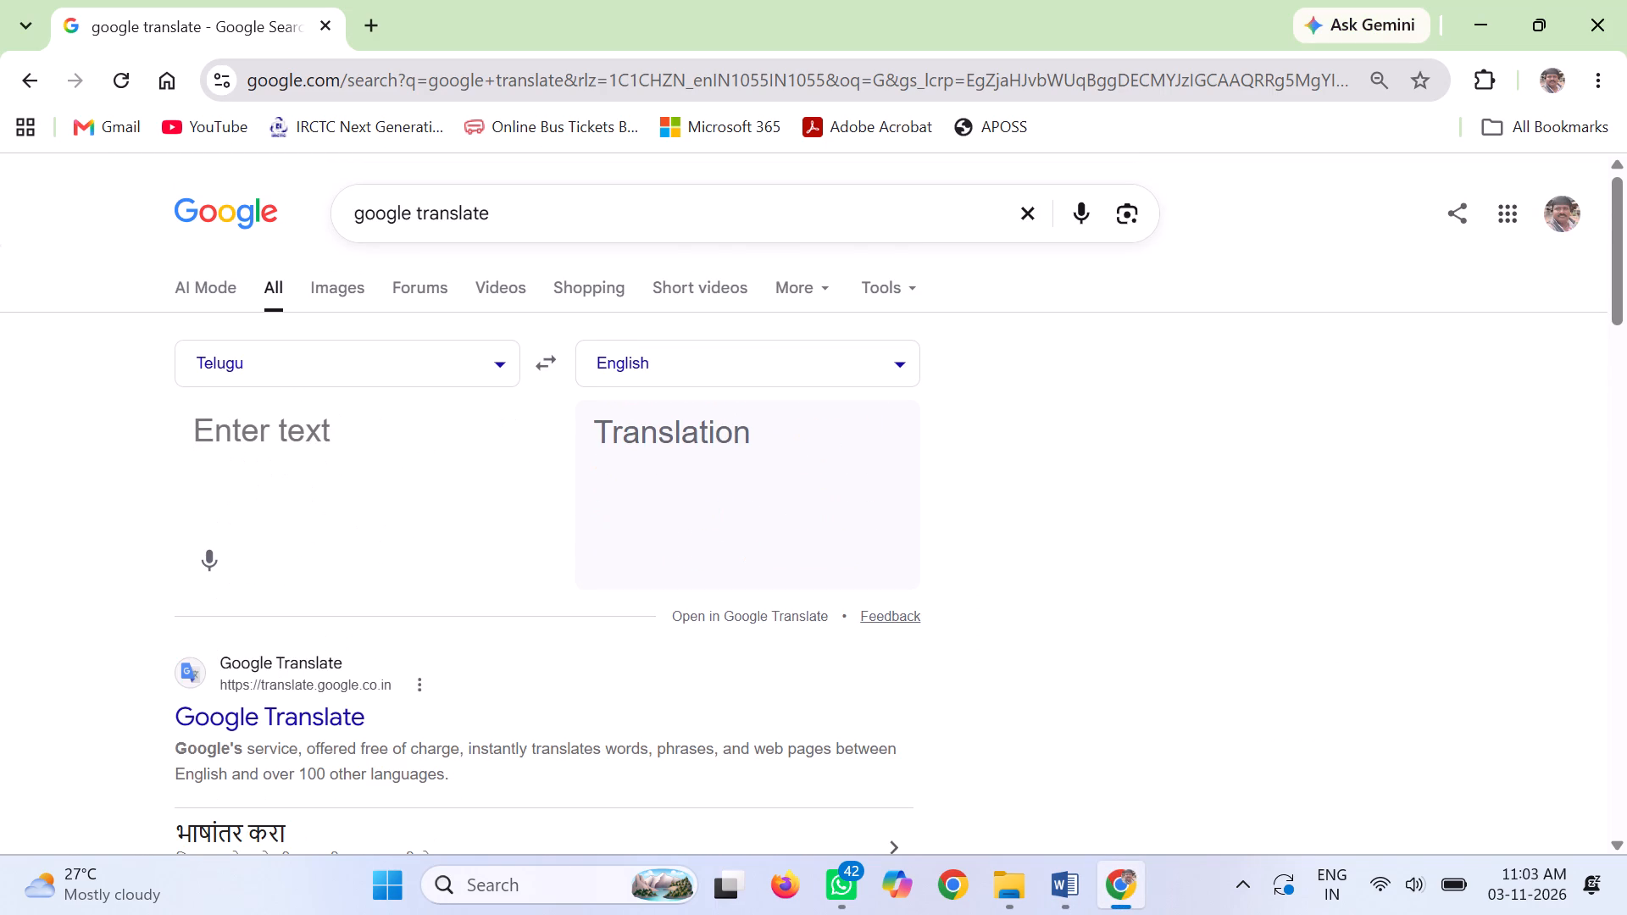
{"action": "key", "text": "ctrl+v"}
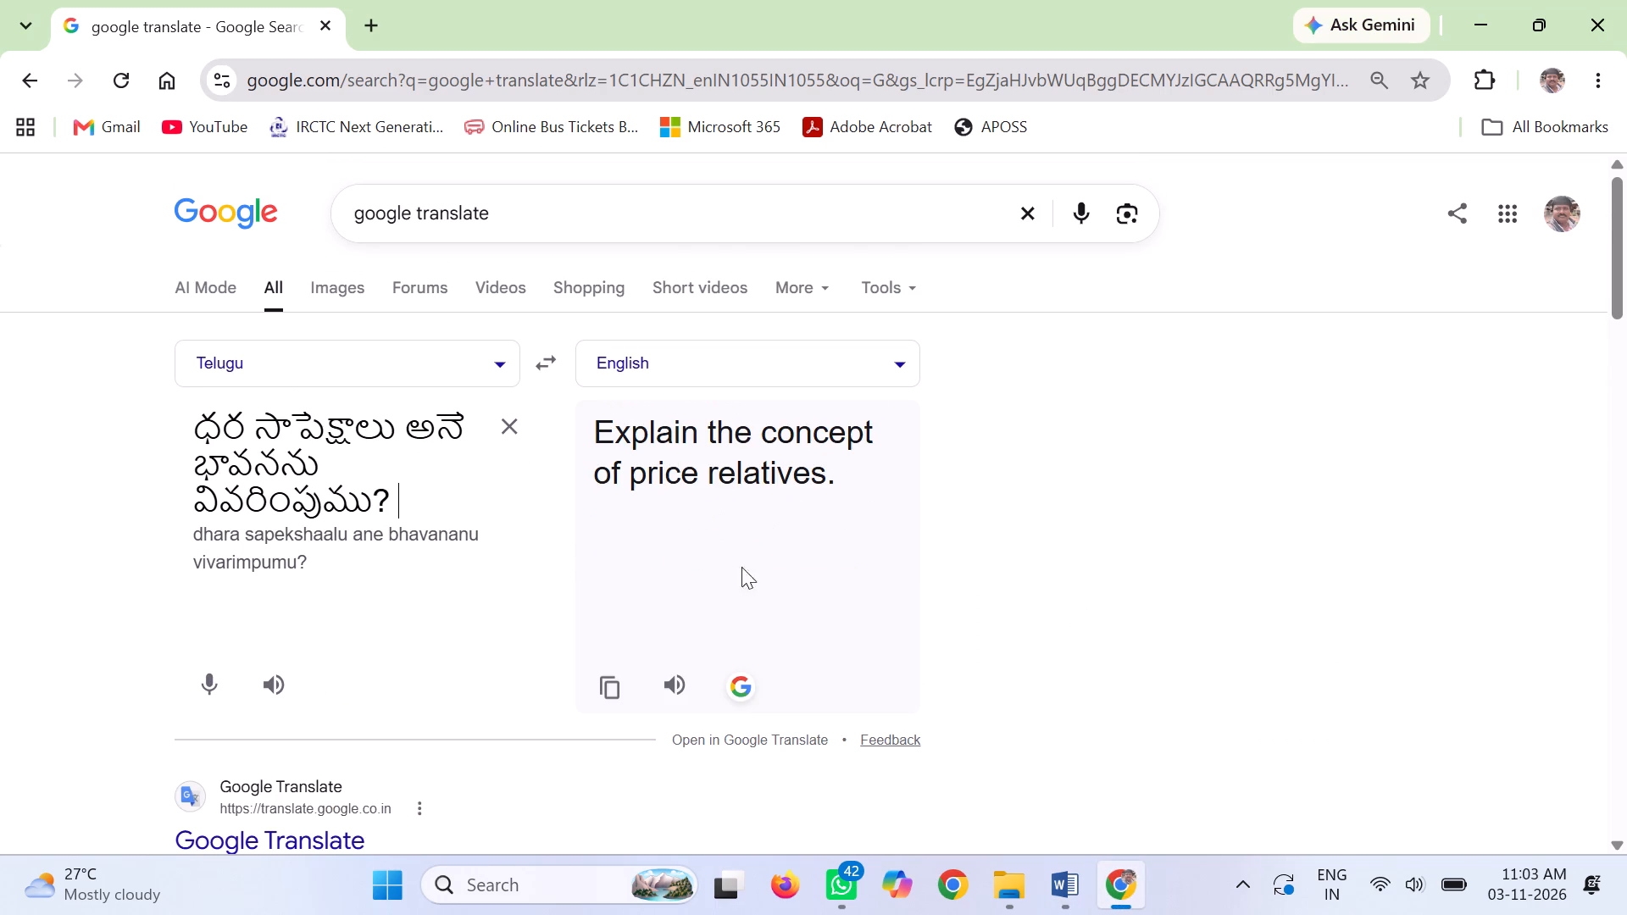
{"action": "left_click", "coordinate": [602, 686]}
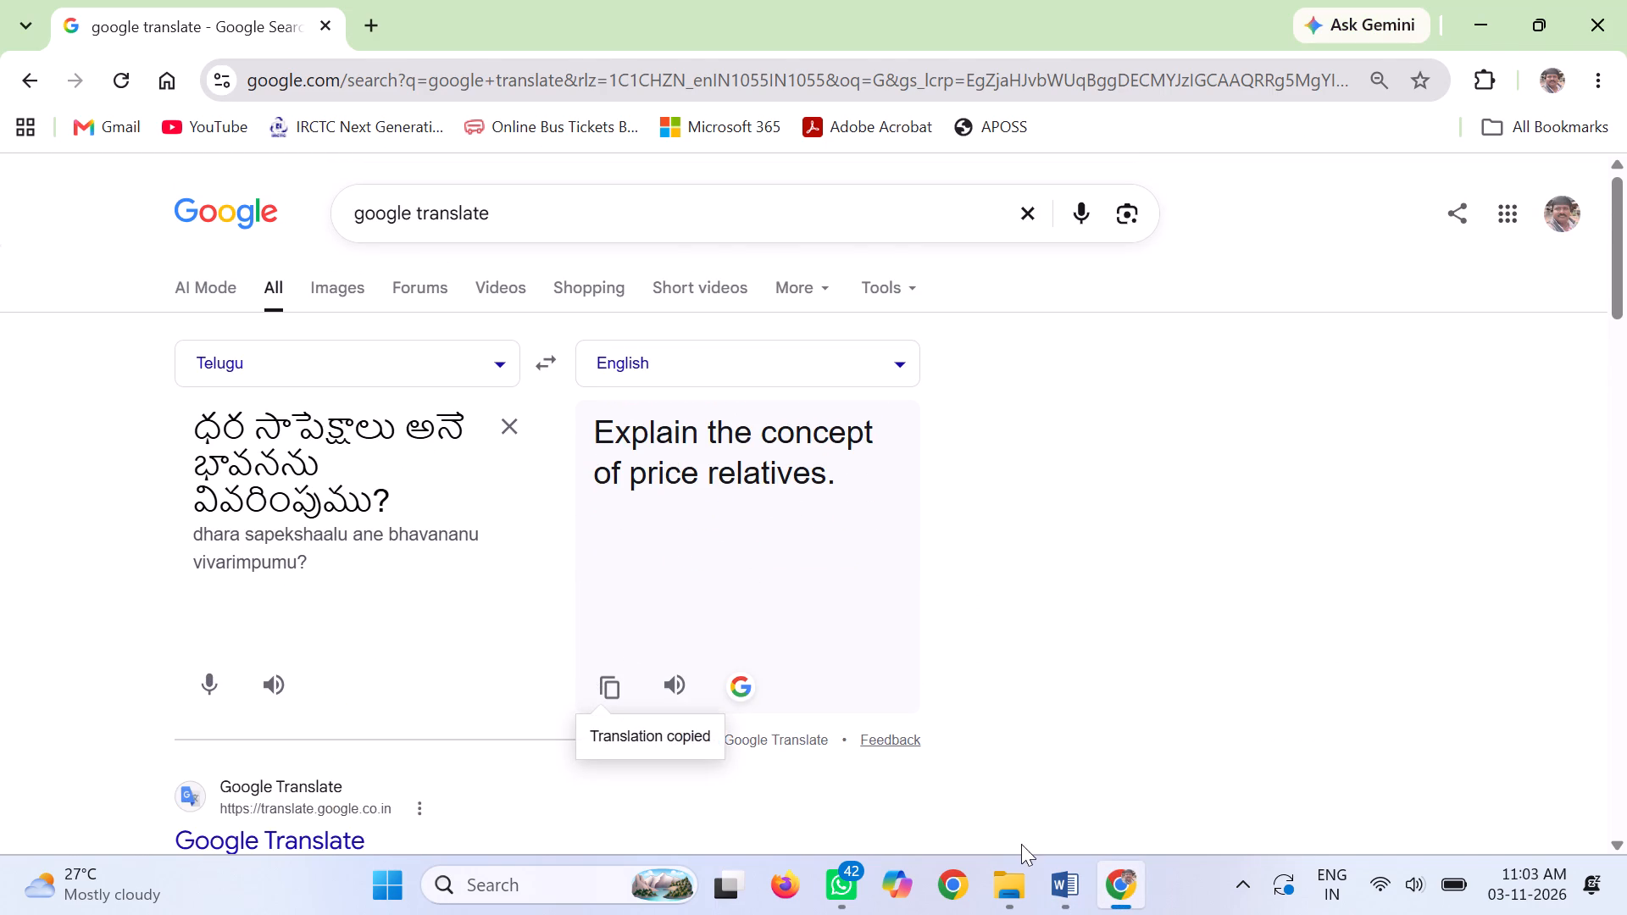
{"action": "left_click", "coordinate": [1063, 892]}
{"action": "key", "text": "ctrl+v"}
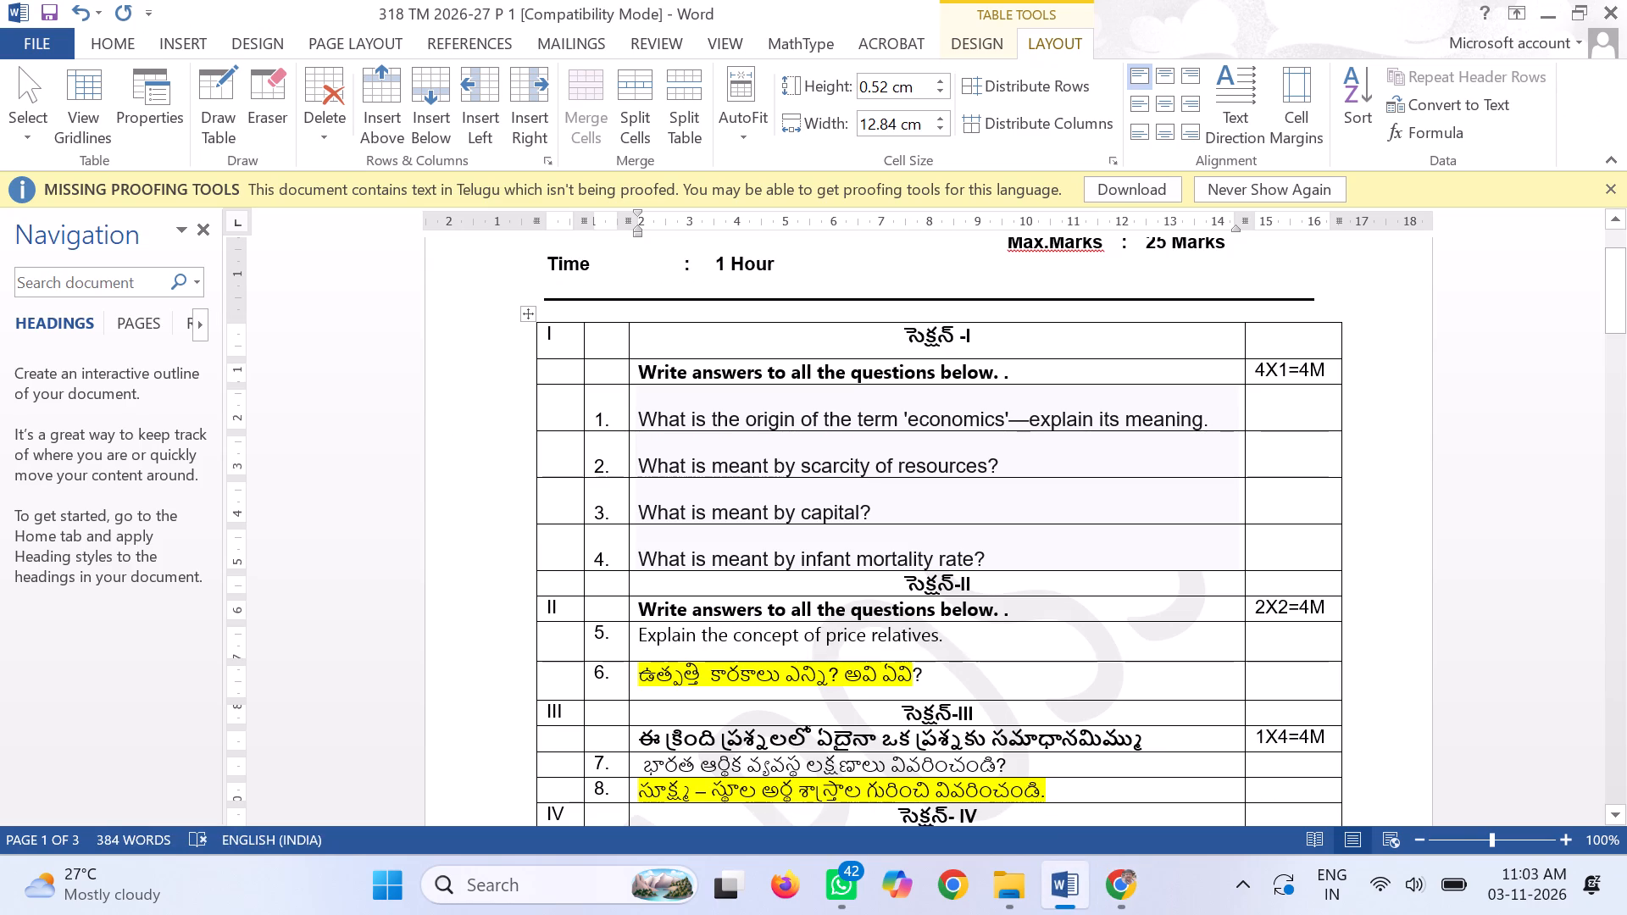
Translate the highlighted question 6 with Google Translate and replace it in Word with "How many factors of production are there? What are they?".
{"action": "left_click_drag", "start_coordinate": [942, 674], "coordinate": [638, 666]}
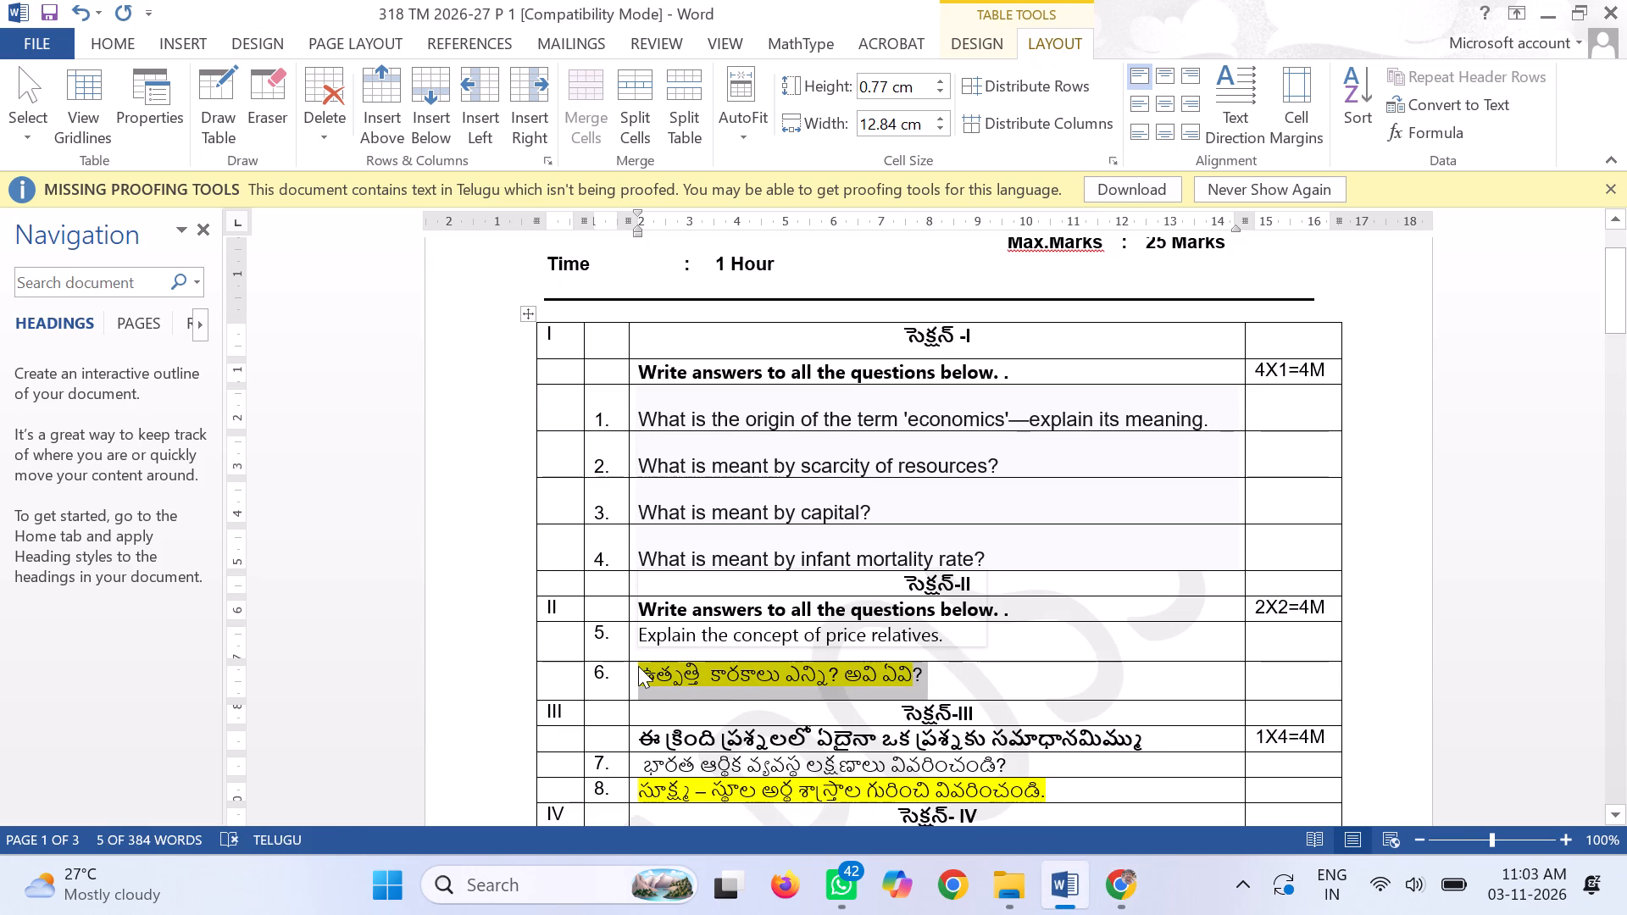
{"action": "key", "text": "ctrl+c"}
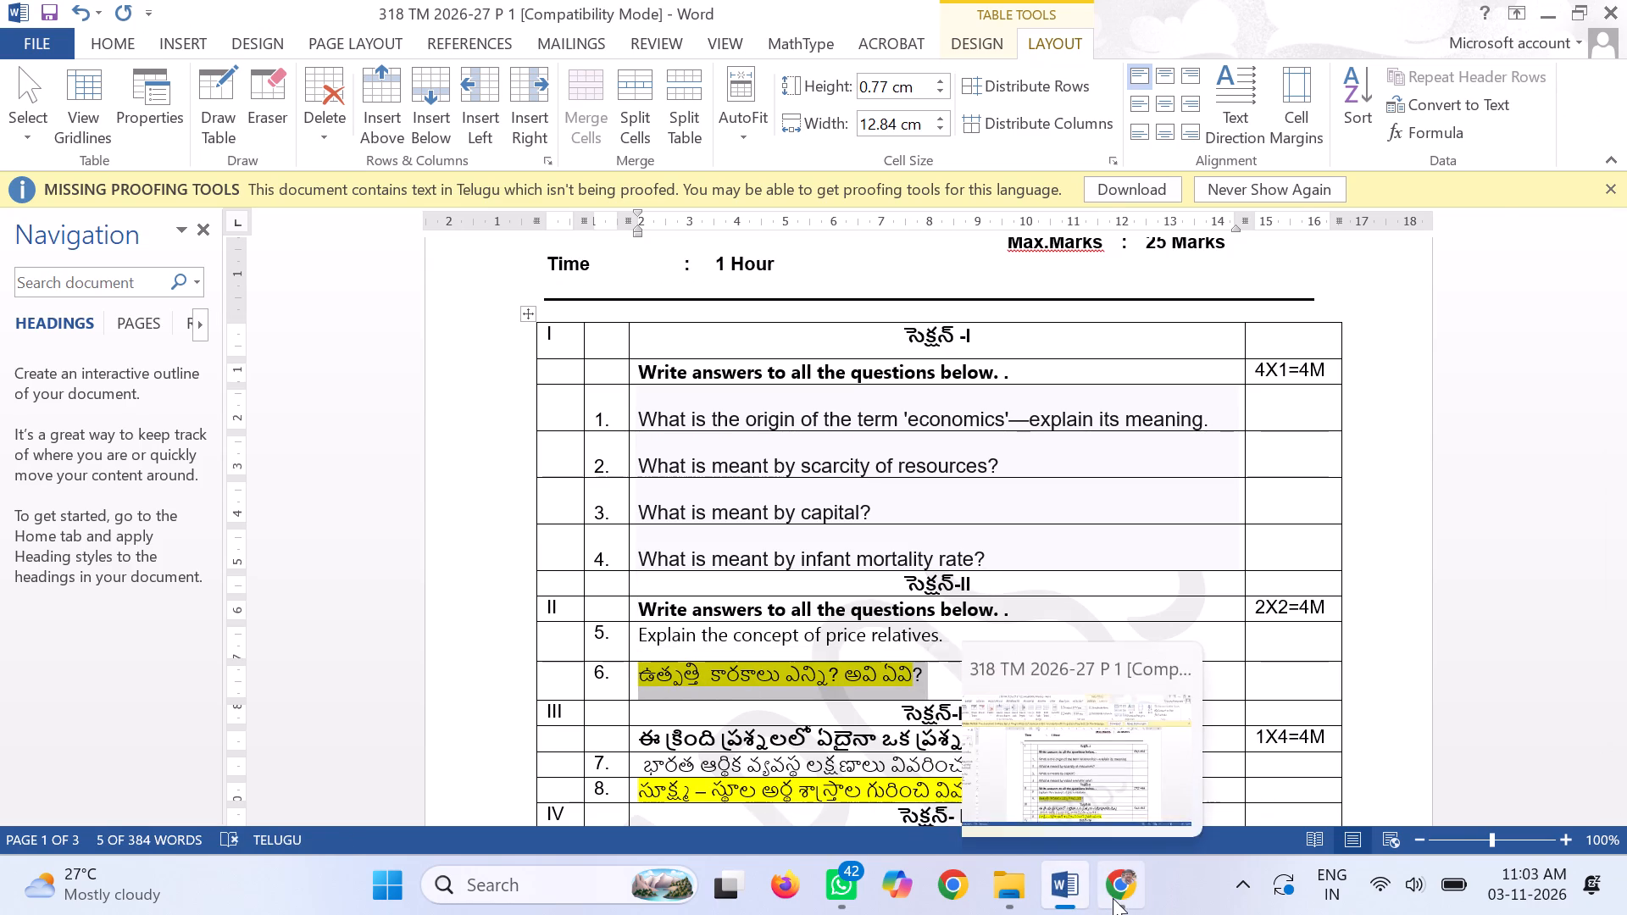
{"action": "left_click", "coordinate": [1113, 898]}
{"action": "left_click", "coordinate": [511, 425]}
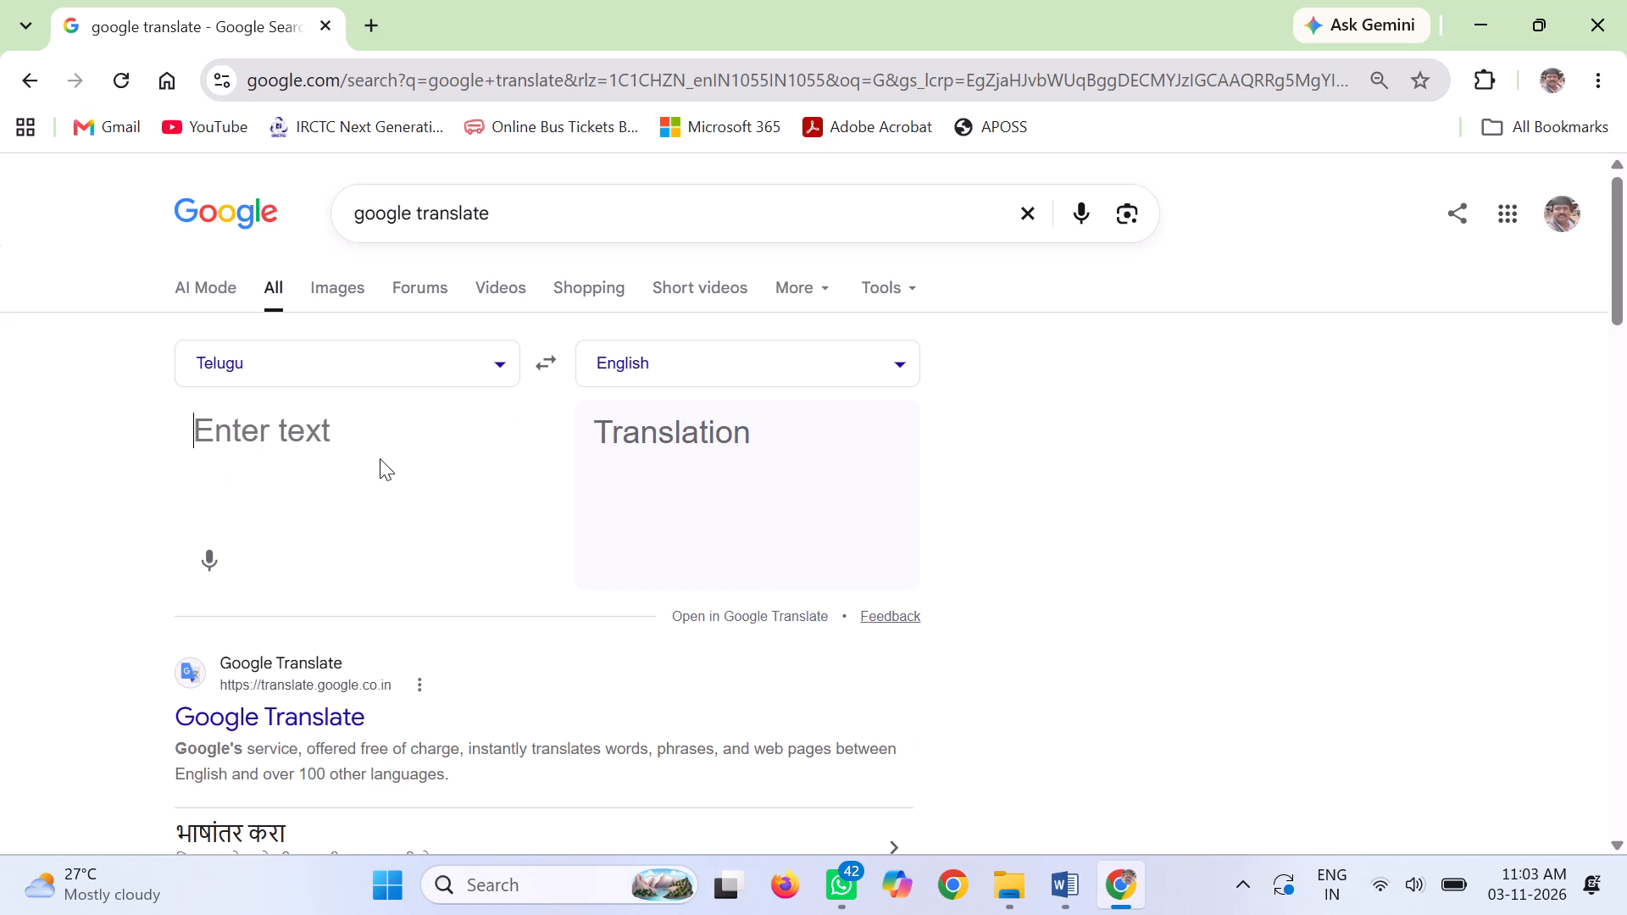
{"action": "key", "text": "ctrl+v"}
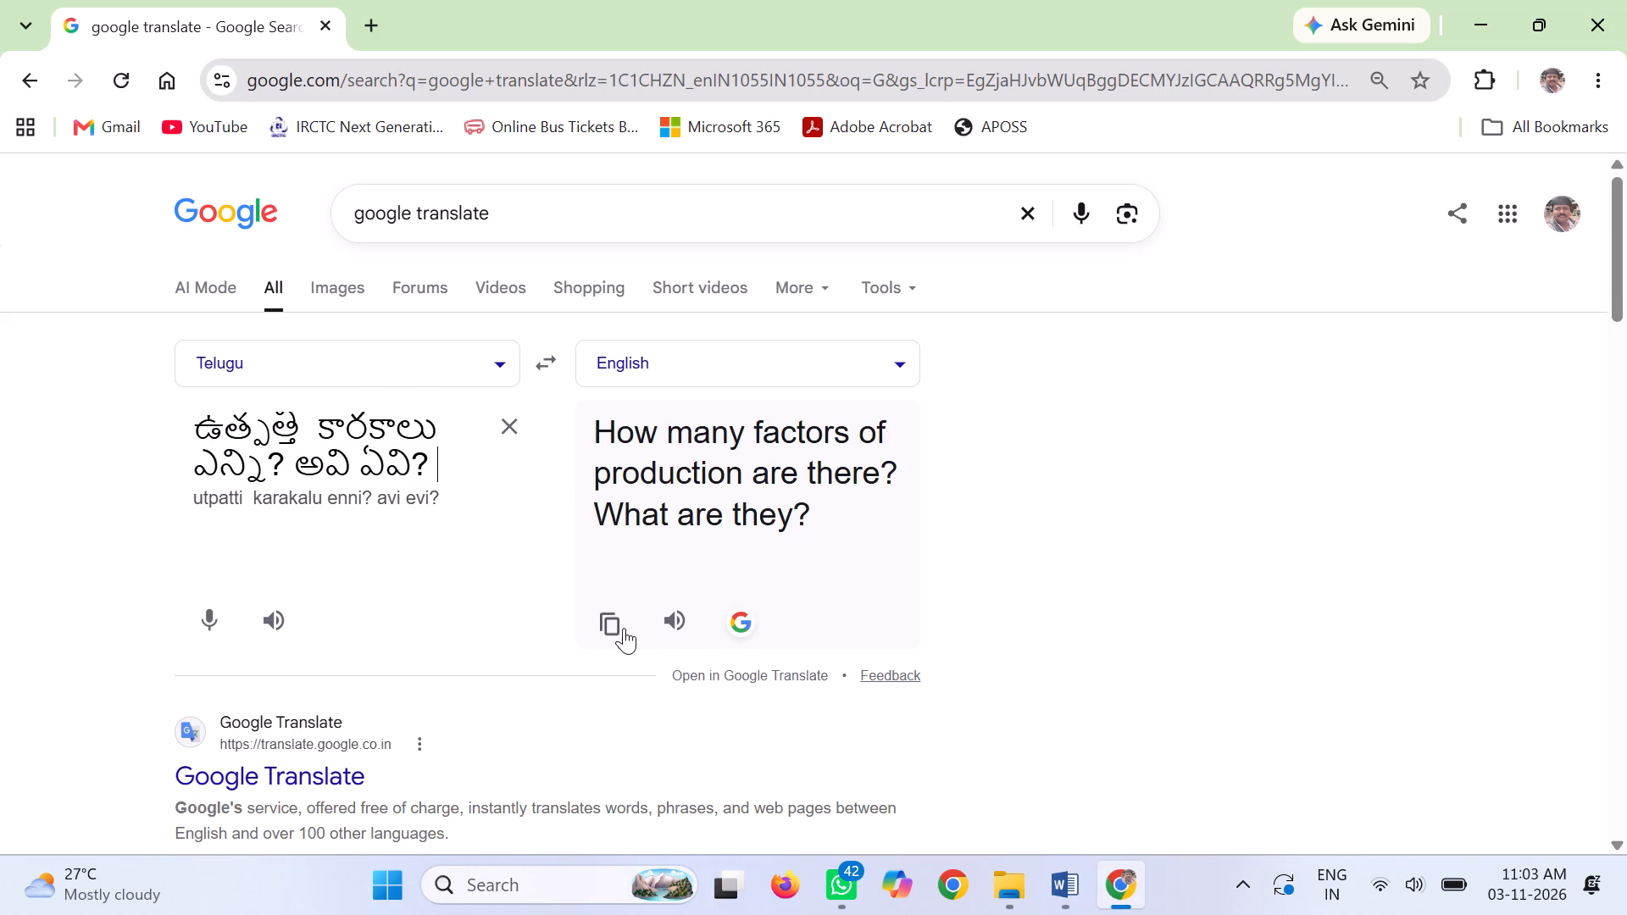
{"action": "left_click", "coordinate": [614, 628]}
{"action": "left_click", "coordinate": [1063, 889]}
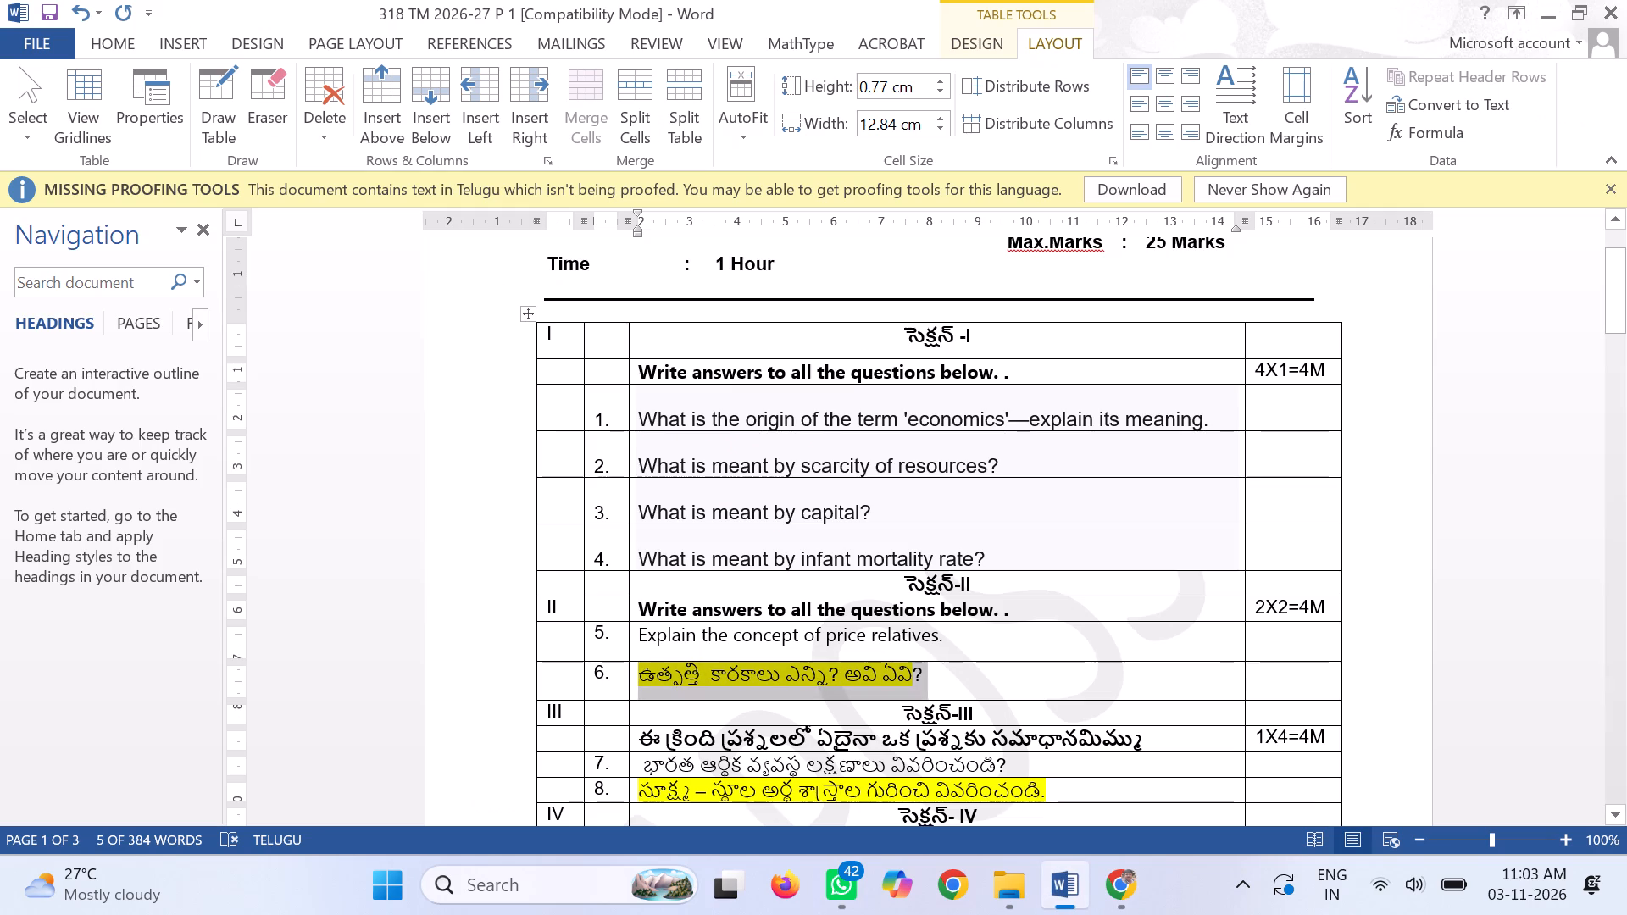
{"action": "key", "text": "ctrl+v"}
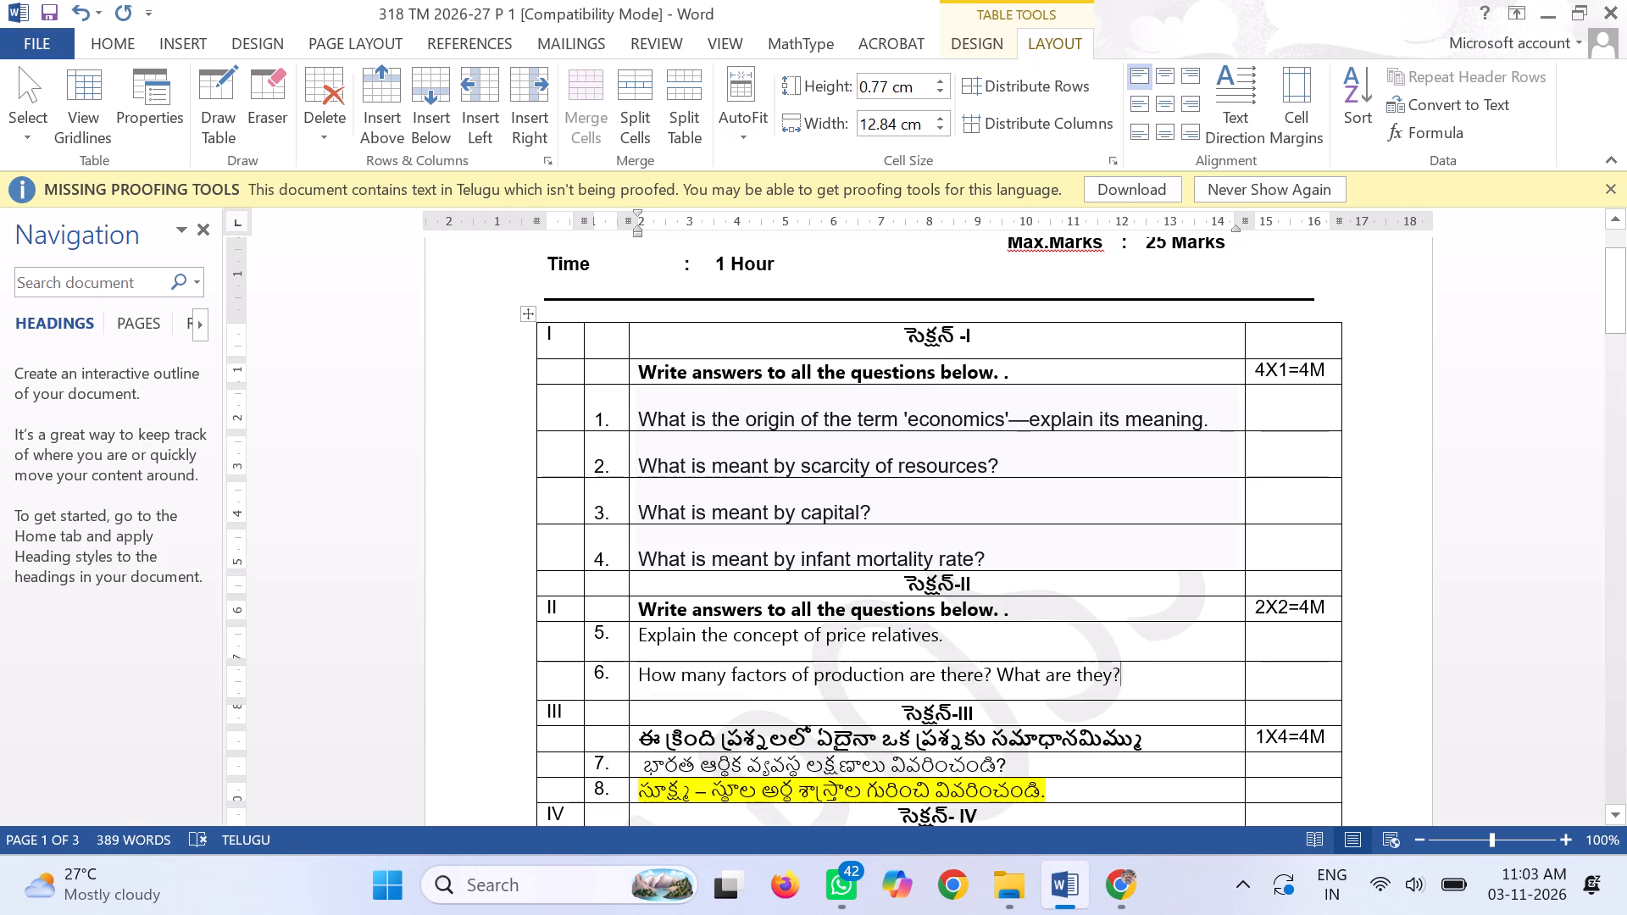
Translate the Section III instruction with Google Translate and replace its Telugu text in Word with "Answer any one of the following questions.".
{"action": "left_click_drag", "start_coordinate": [1166, 738], "coordinate": [984, 723]}
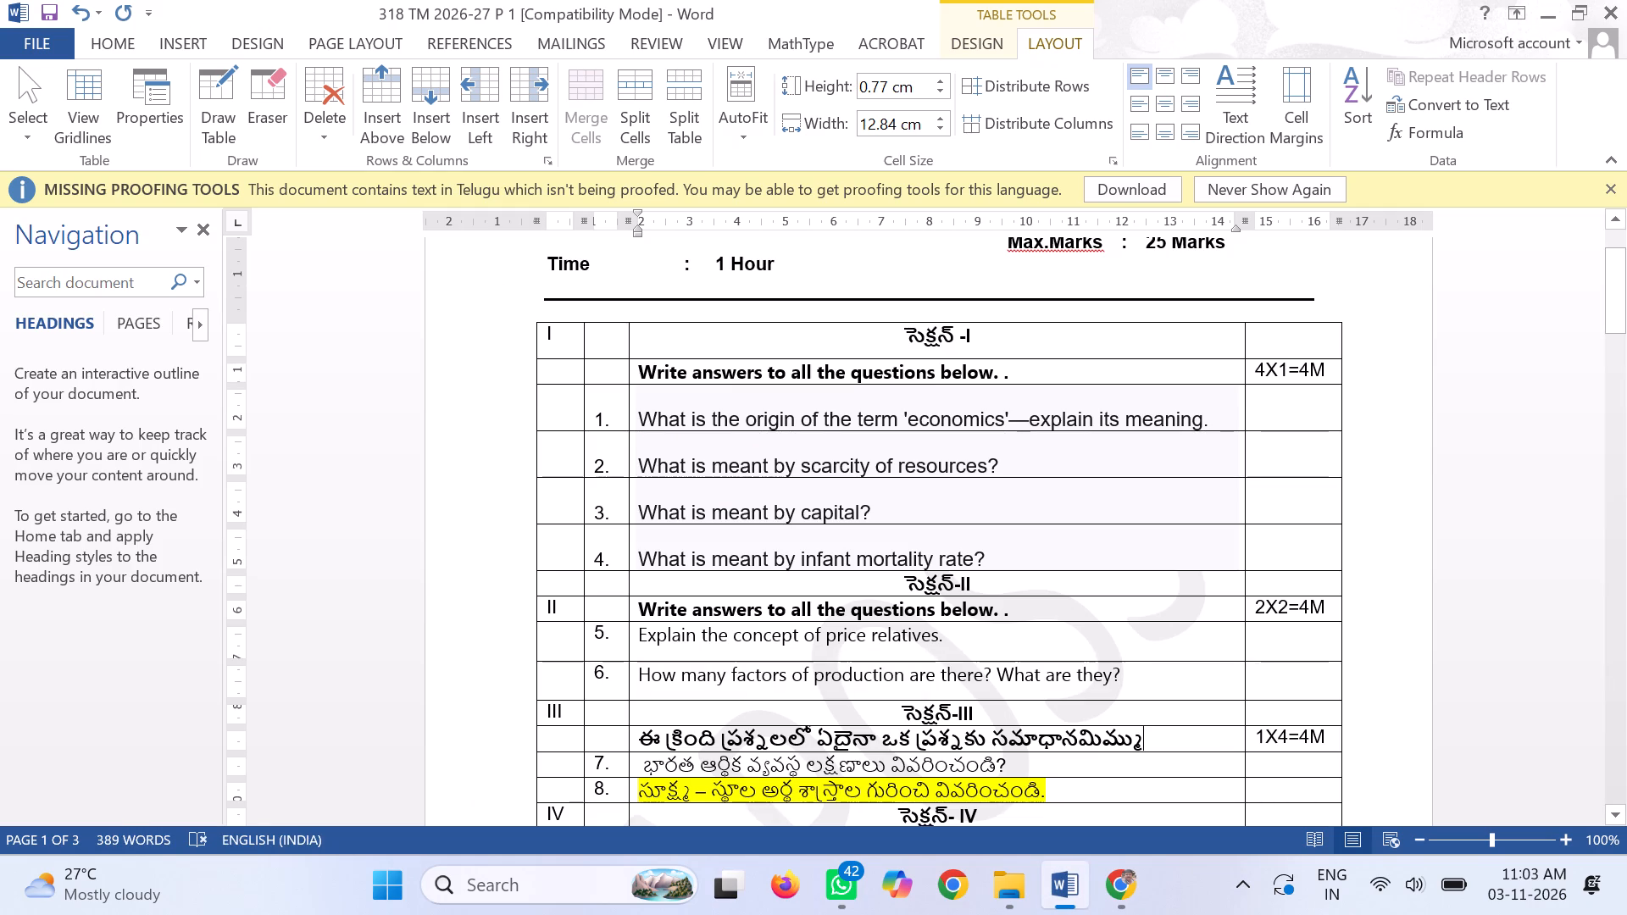
{"action": "left_click_drag", "start_coordinate": [984, 723], "coordinate": [676, 735]}
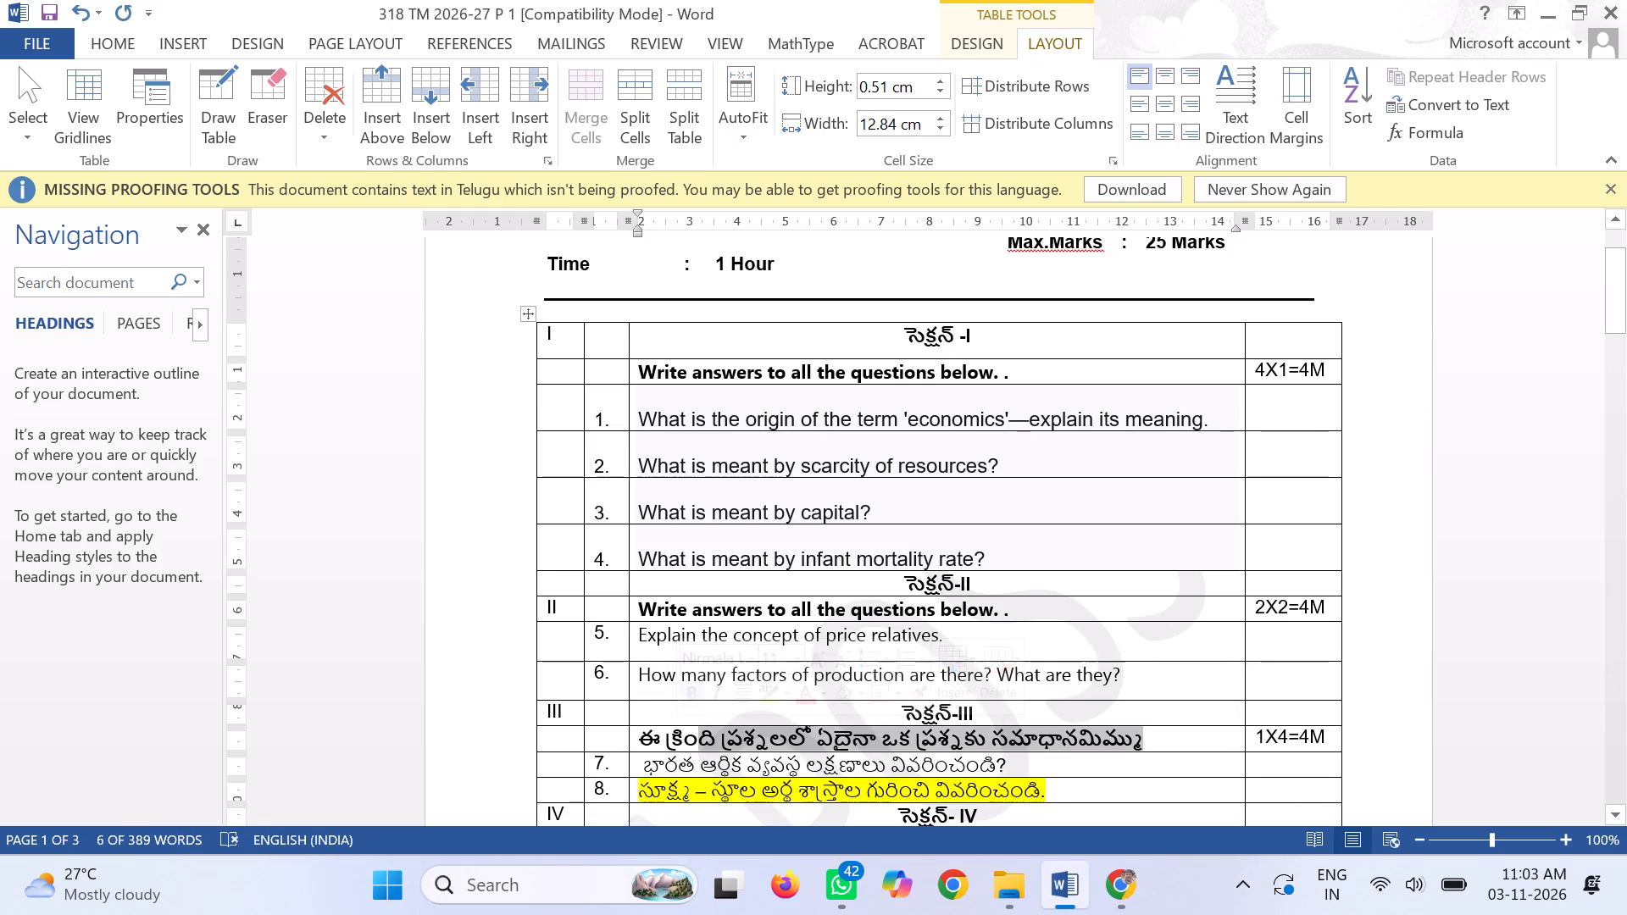
{"action": "left_click", "coordinate": [1160, 744]}
{"action": "left_click_drag", "start_coordinate": [1160, 744], "coordinate": [664, 740]}
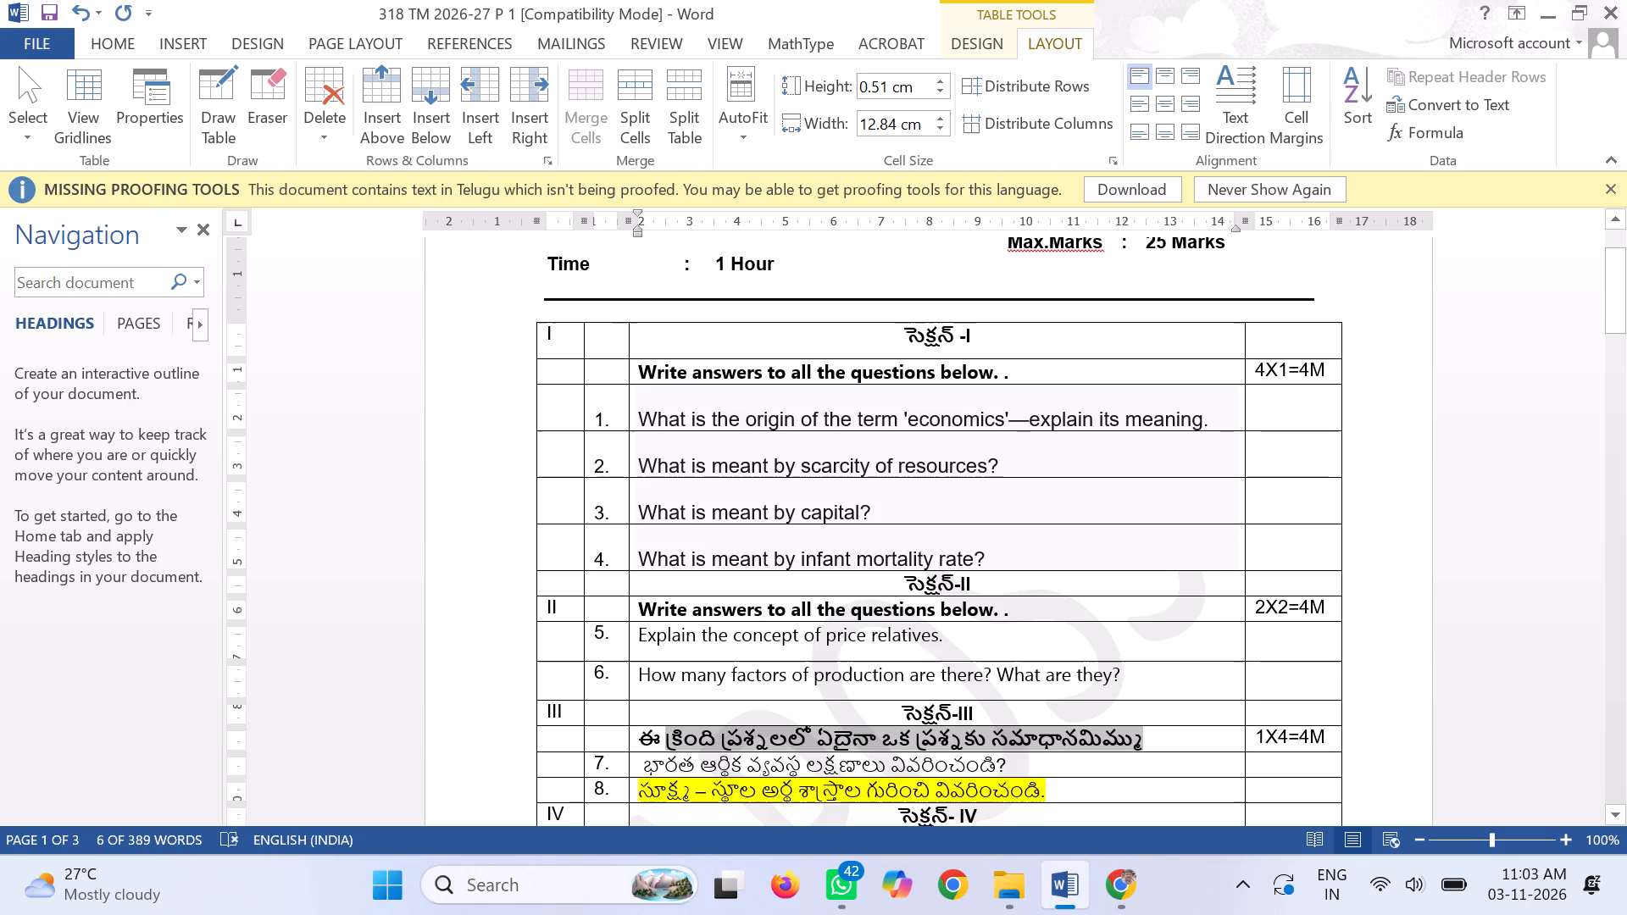
{"action": "left_click_drag", "start_coordinate": [664, 740], "coordinate": [642, 740]}
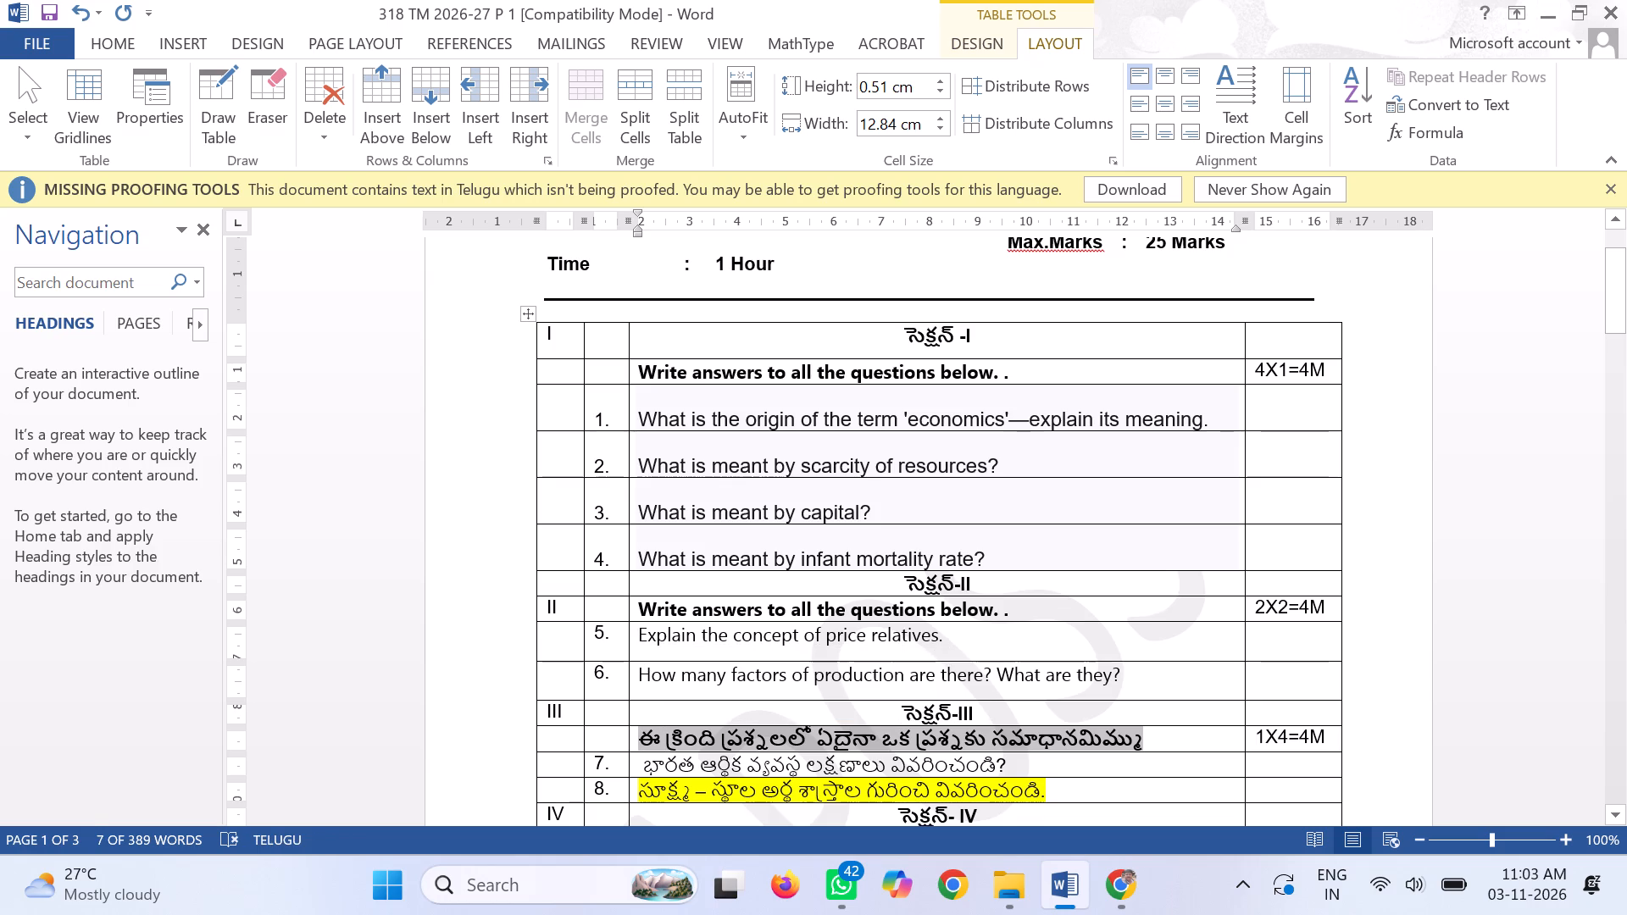
{"action": "key", "text": "ctrl+c"}
{"action": "left_click", "coordinate": [1138, 903]}
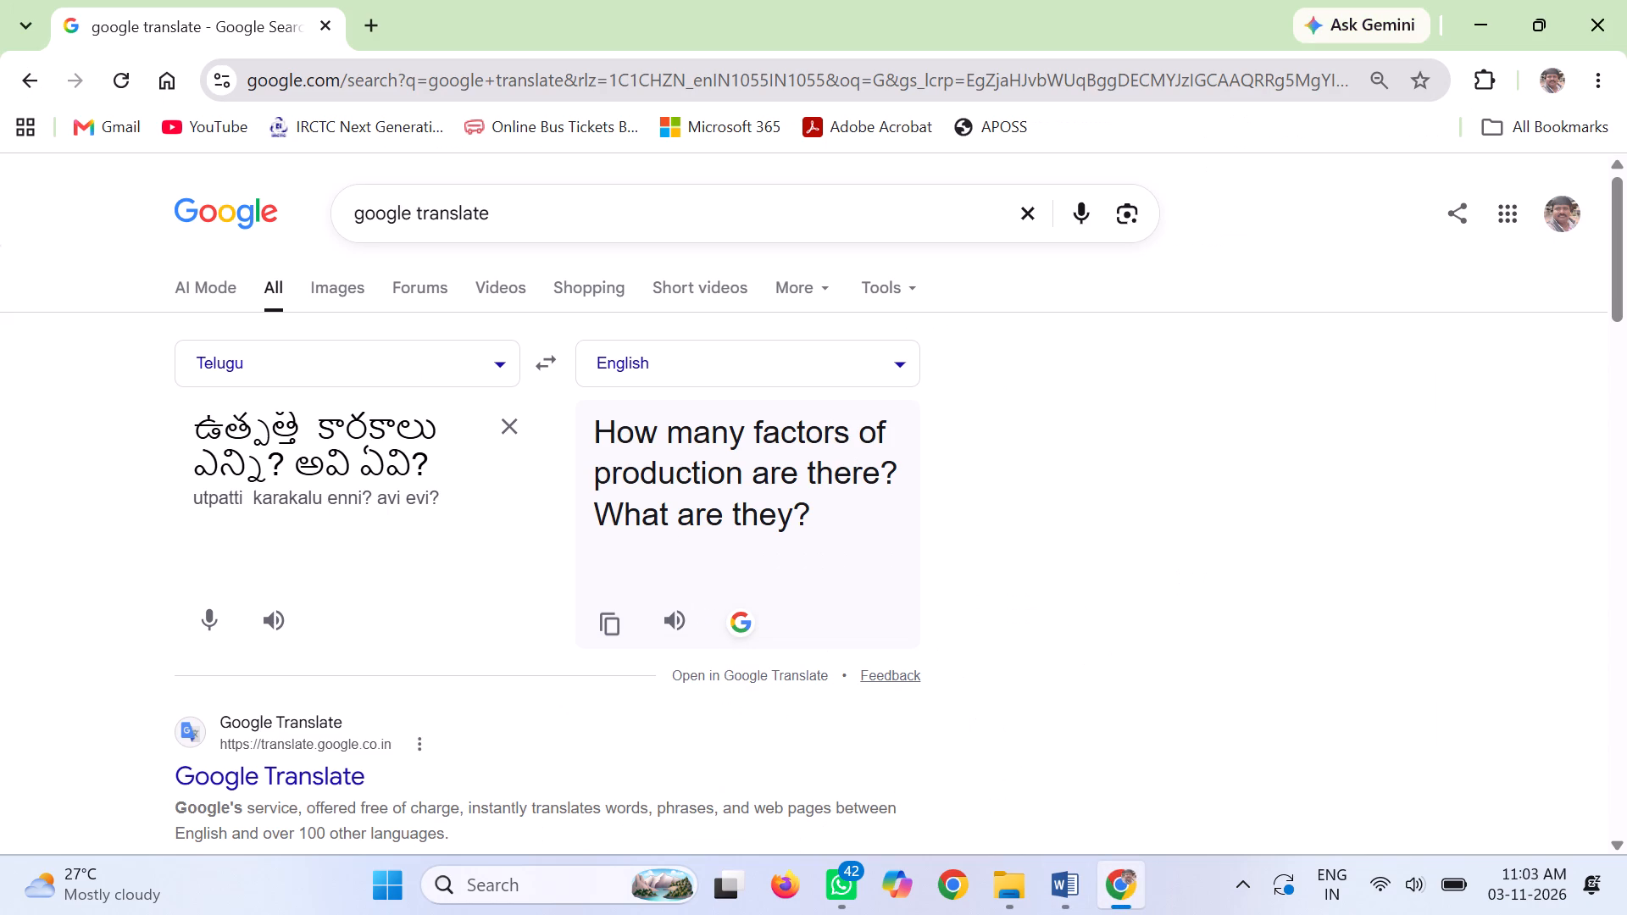
{"action": "left_click", "coordinate": [503, 423]}
{"action": "key", "text": "ctrl+v"}
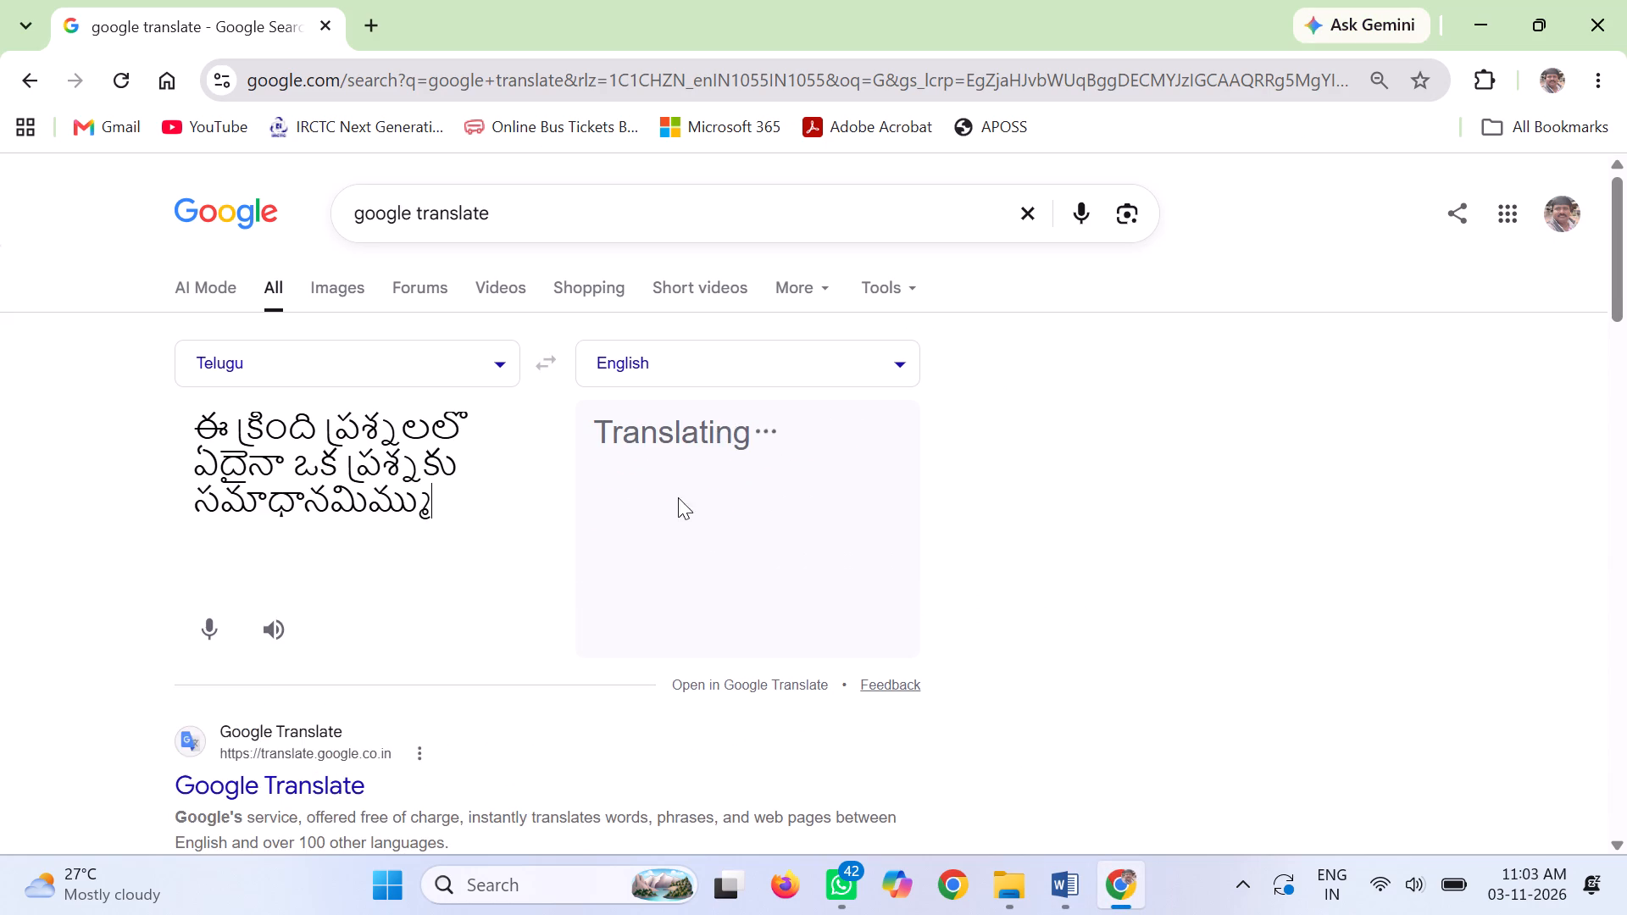
{"action": "left_click", "coordinate": [613, 682]}
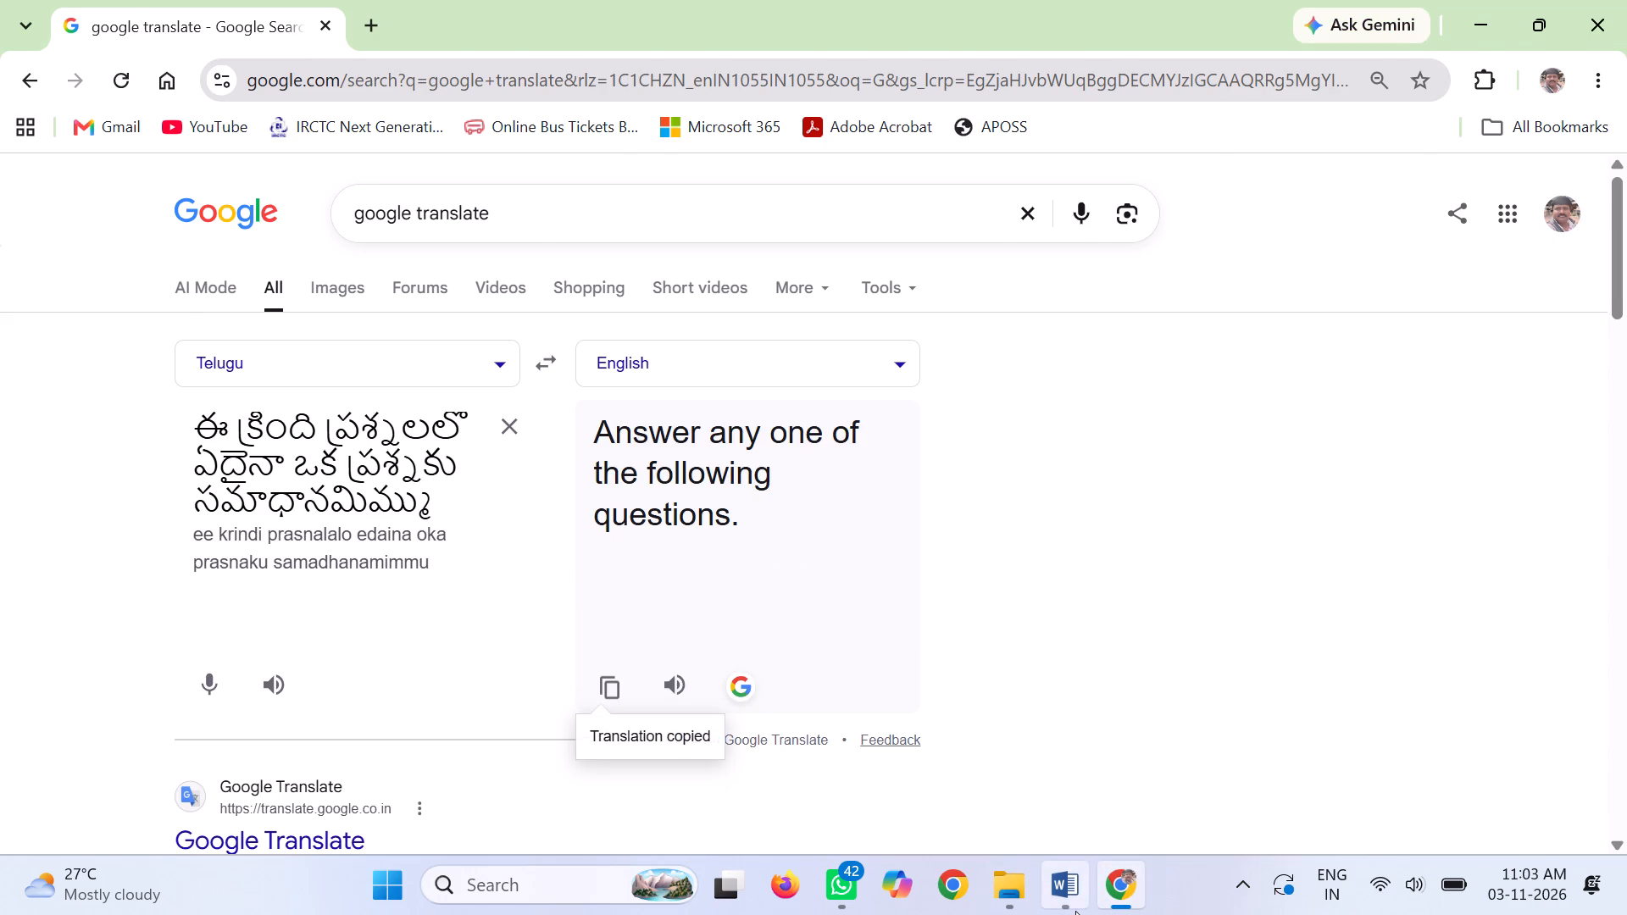
{"action": "left_click", "coordinate": [1075, 911]}
{"action": "key", "text": "ctrl+v"}
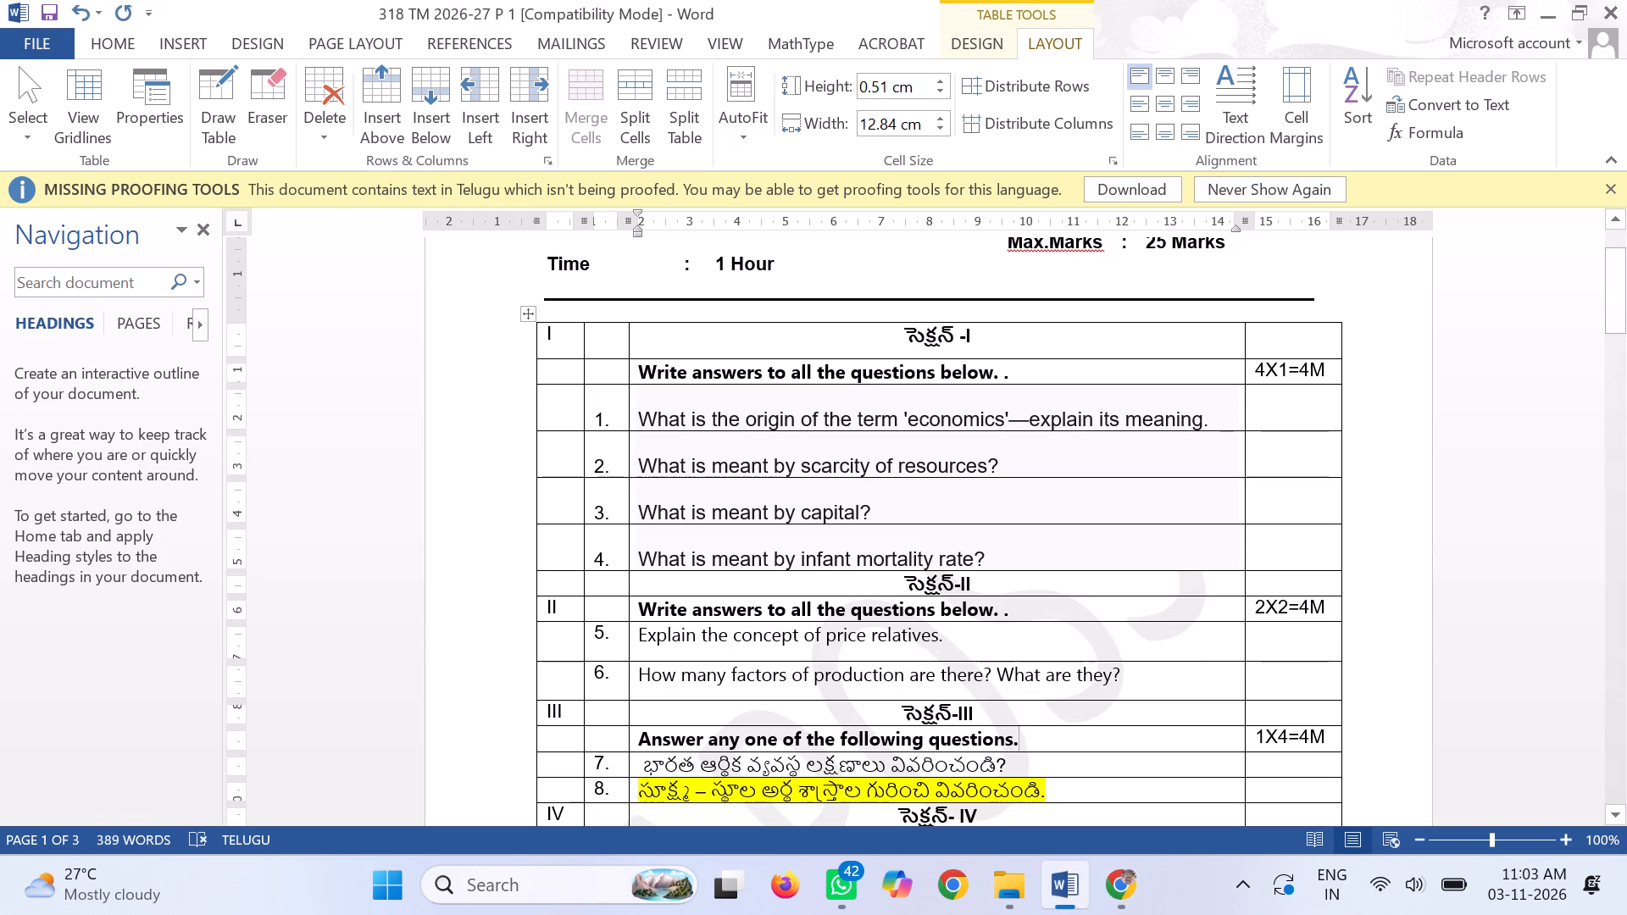
Translate question 7 with Google Translate and replace its Telugu text in Word with "Explain the characteristics of the Indian economy.".
{"action": "left_click_drag", "start_coordinate": [1013, 772], "coordinate": [665, 756]}
{"action": "key", "text": "ctrl+c"}
{"action": "left_click", "coordinate": [1104, 892]}
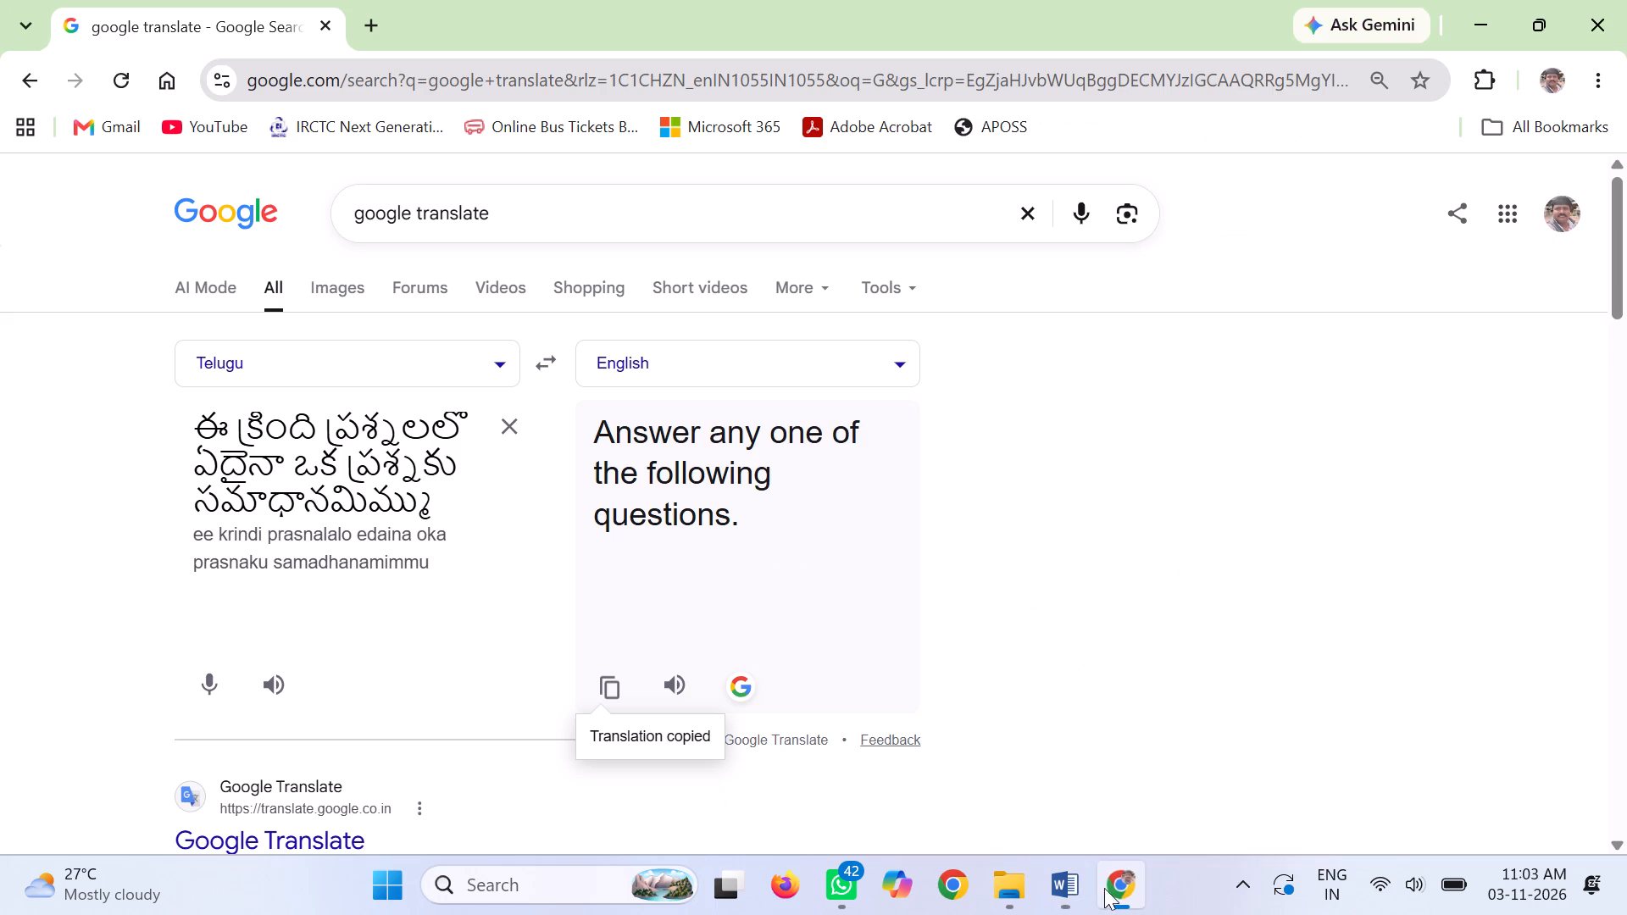
{"action": "left_click", "coordinate": [506, 424]}
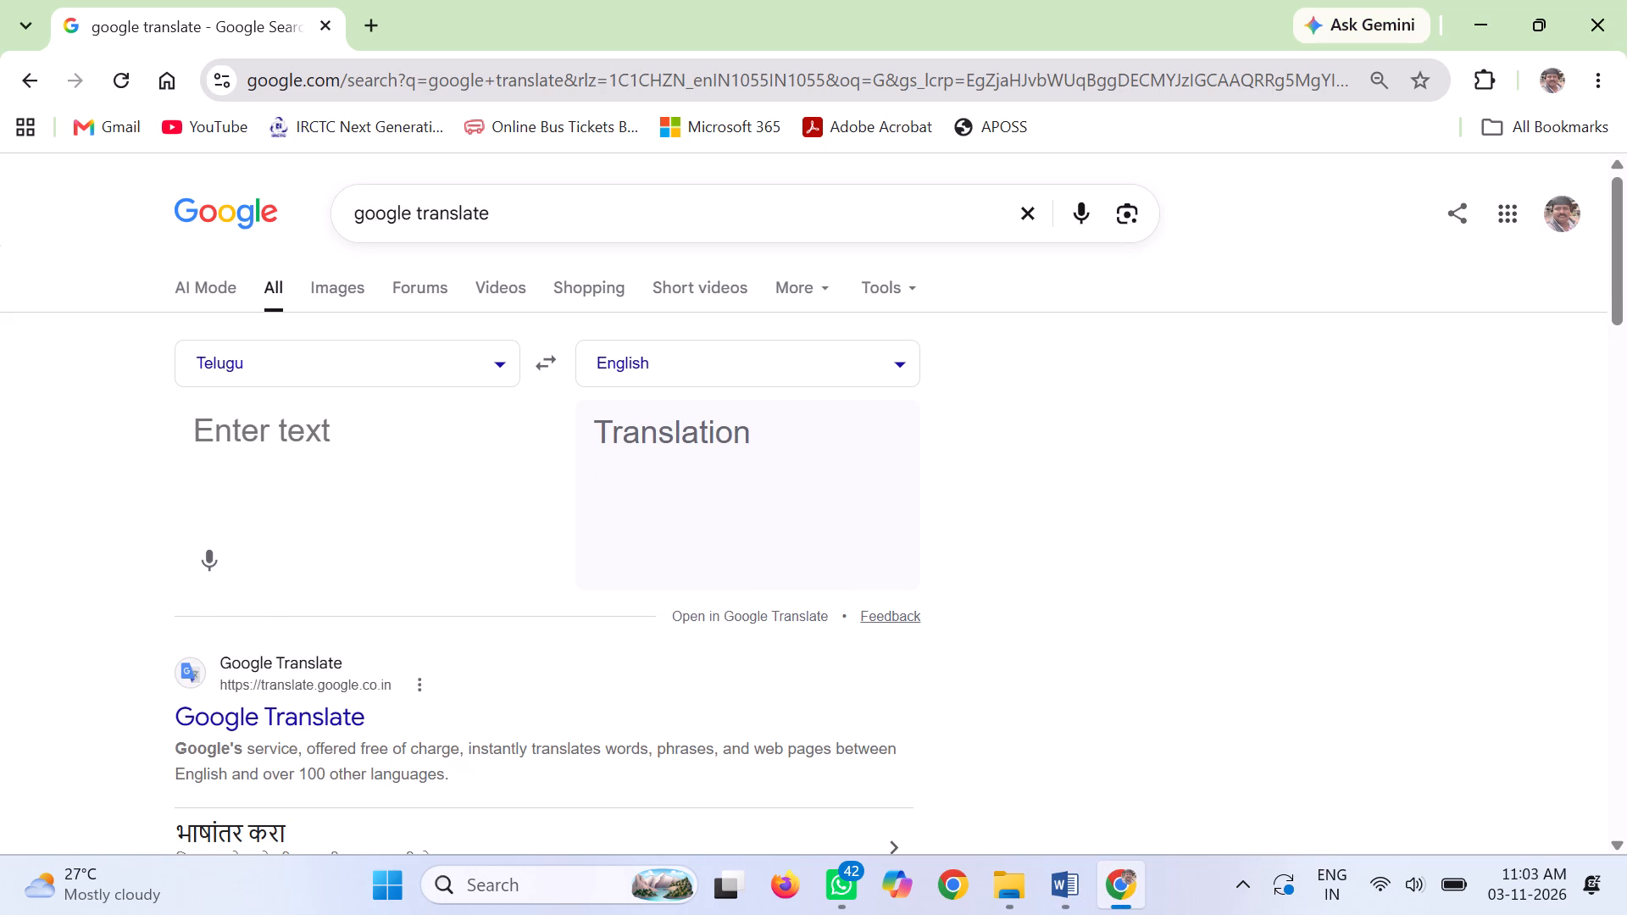
{"action": "key", "text": "ctrl+v"}
{"action": "left_click", "coordinate": [605, 688]}
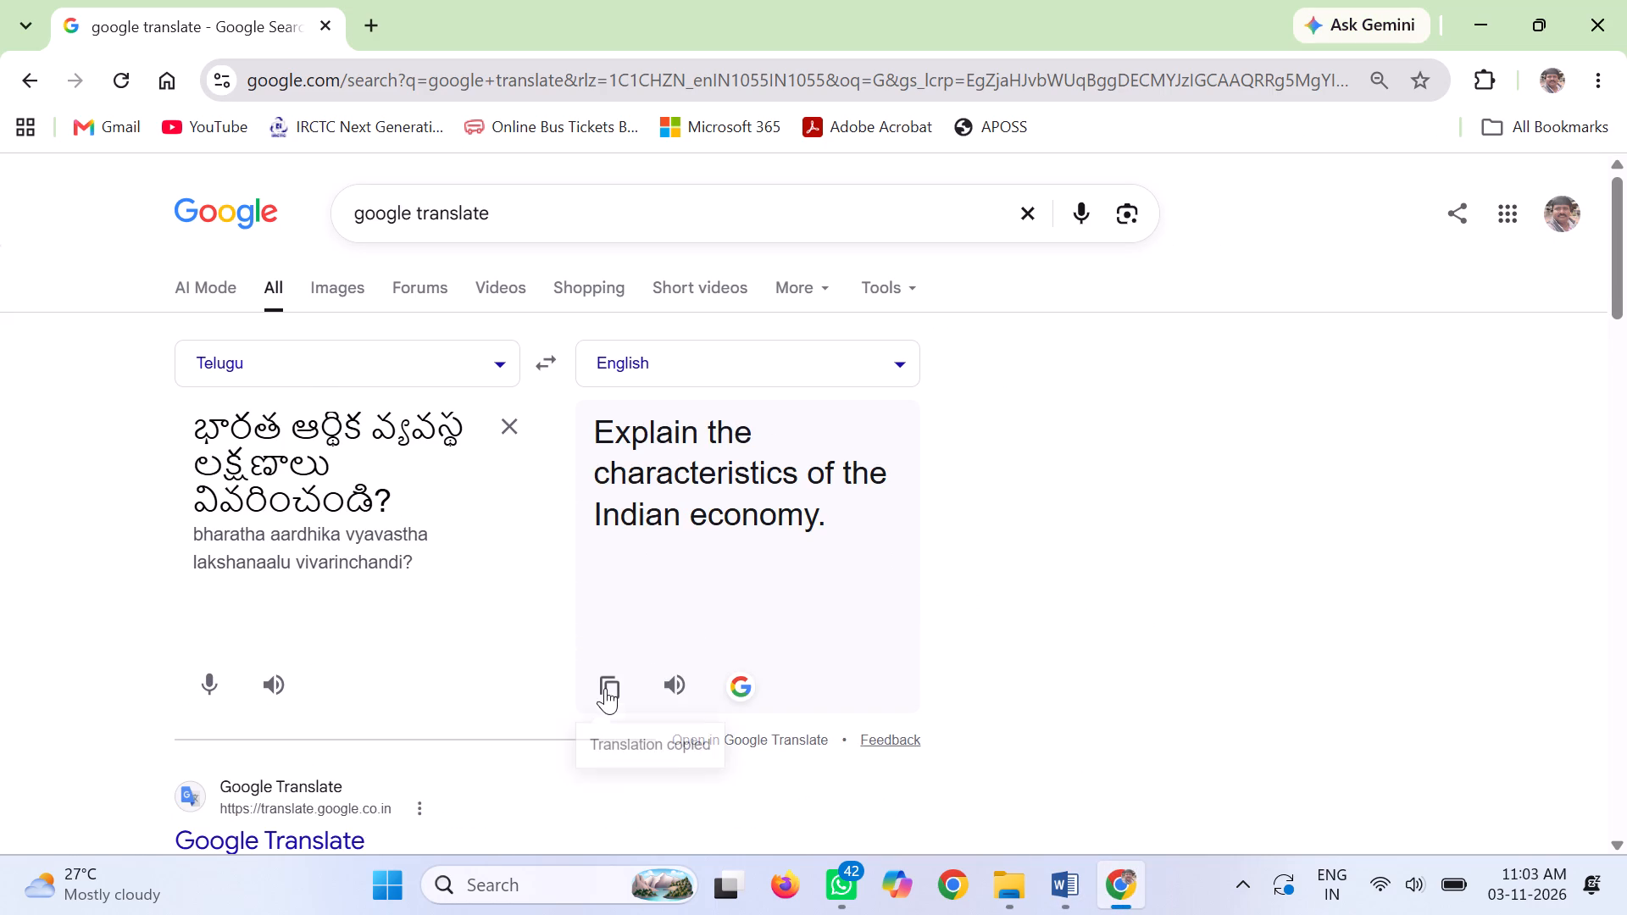
{"action": "left_click", "coordinate": [1055, 891]}
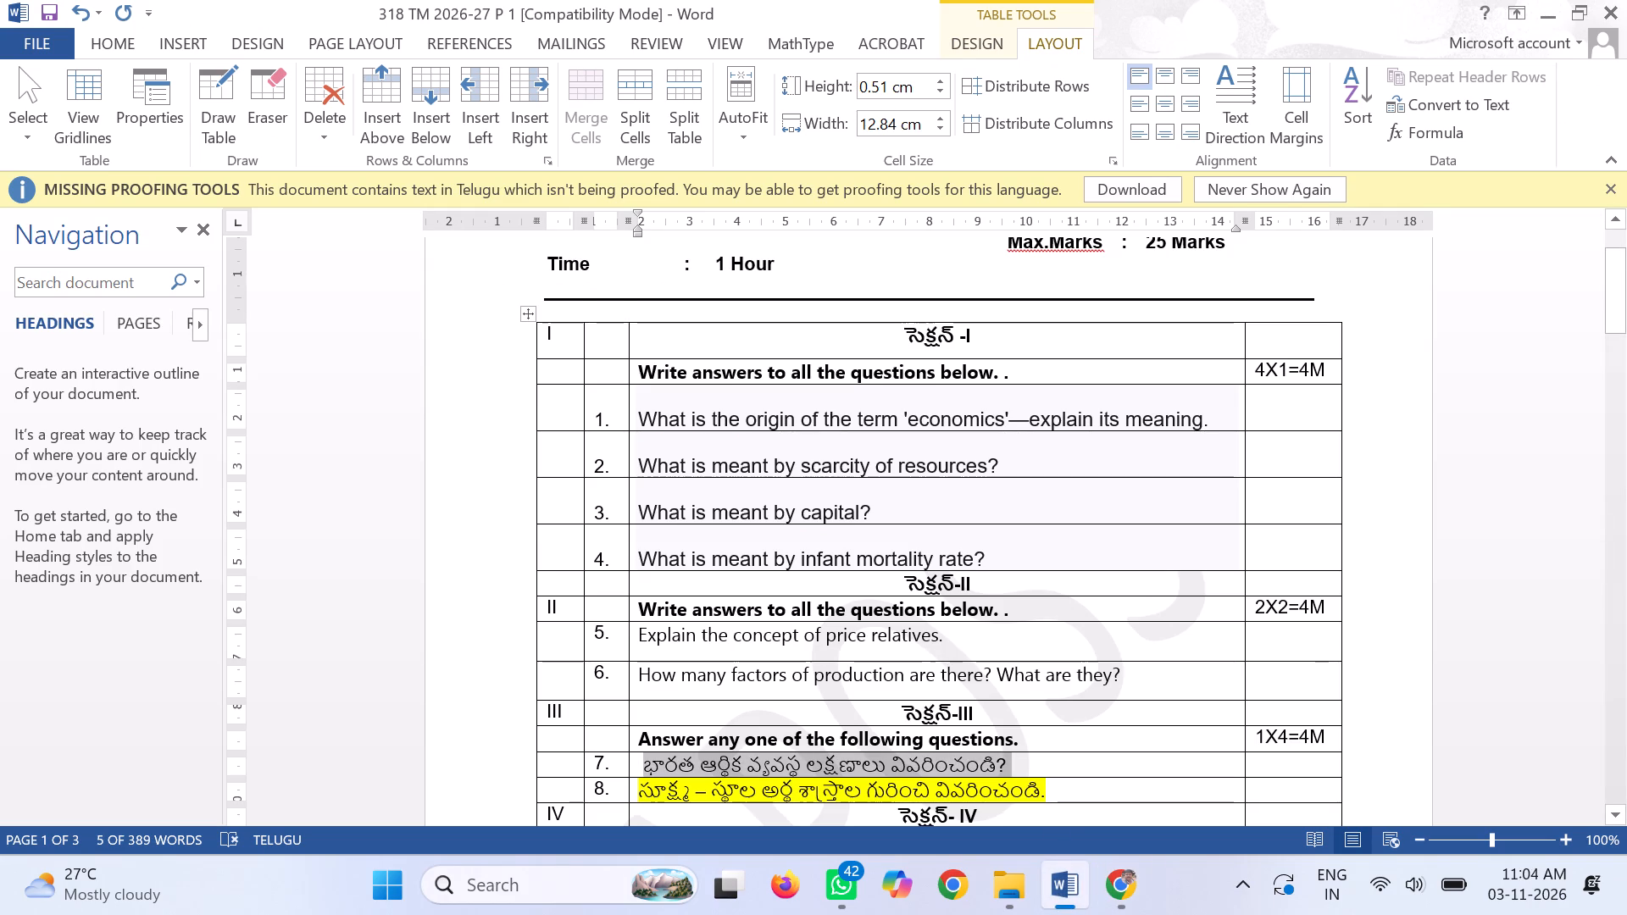
{"action": "key", "text": "ctrl+v"}
Translate the highlighted question 8 with Google Translate and replace it in Word with "Explain microeconomics and macroeconomics.".
{"action": "left_click_drag", "start_coordinate": [1061, 799], "coordinate": [858, 792]}
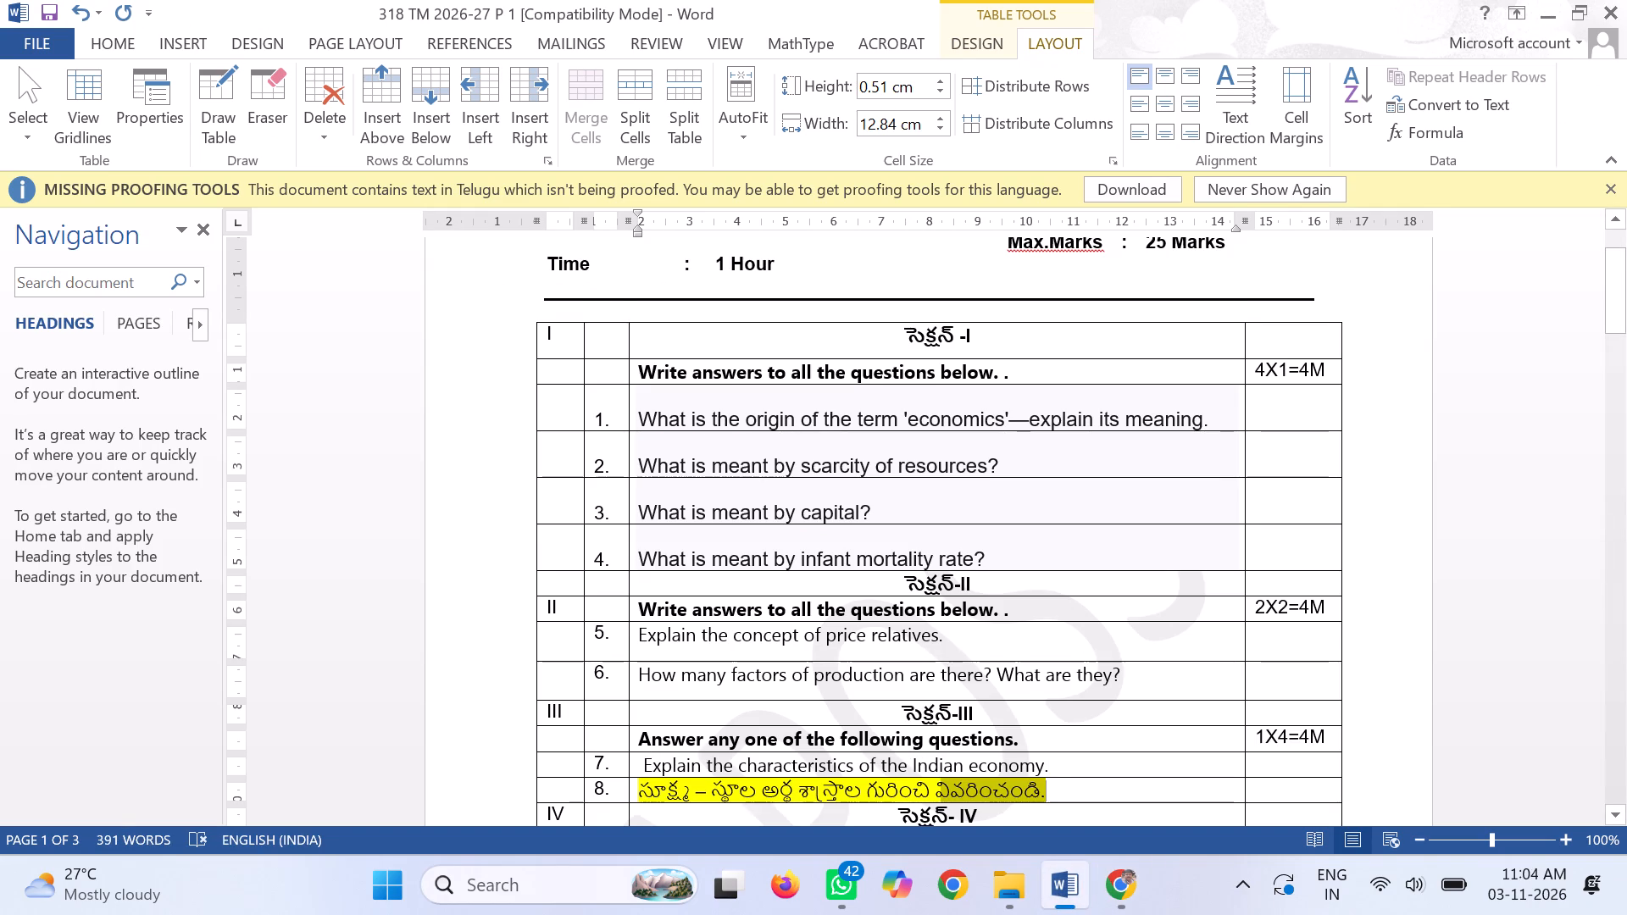
{"action": "left_click_drag", "start_coordinate": [858, 792], "coordinate": [655, 783]}
{"action": "key", "text": "ctrl+c"}
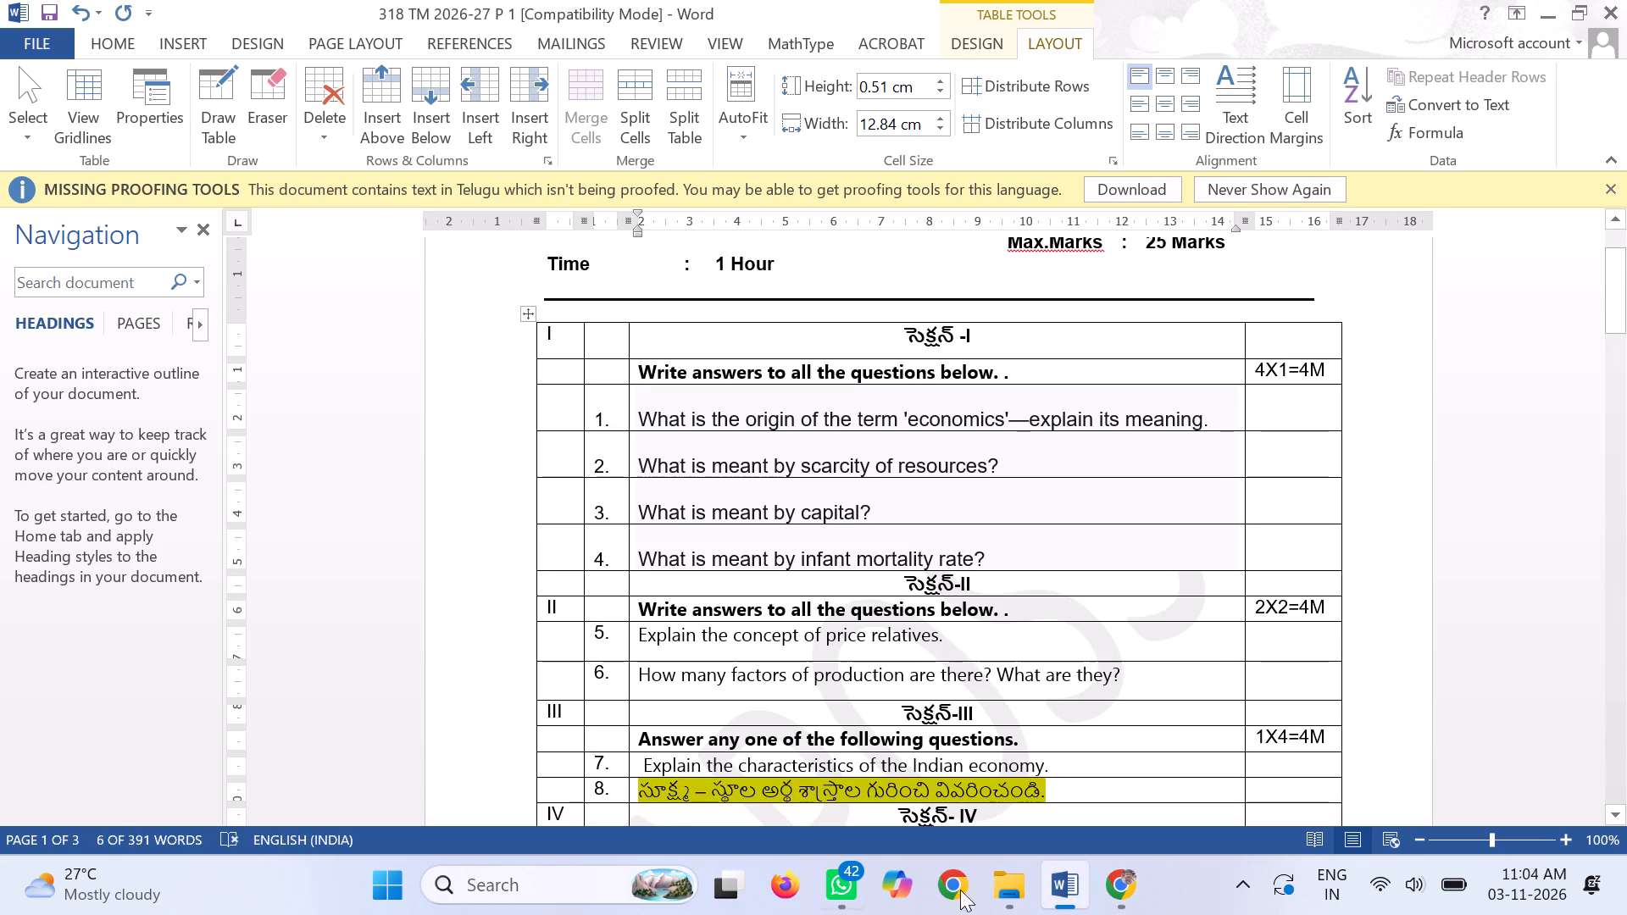
{"action": "left_click", "coordinate": [1110, 896]}
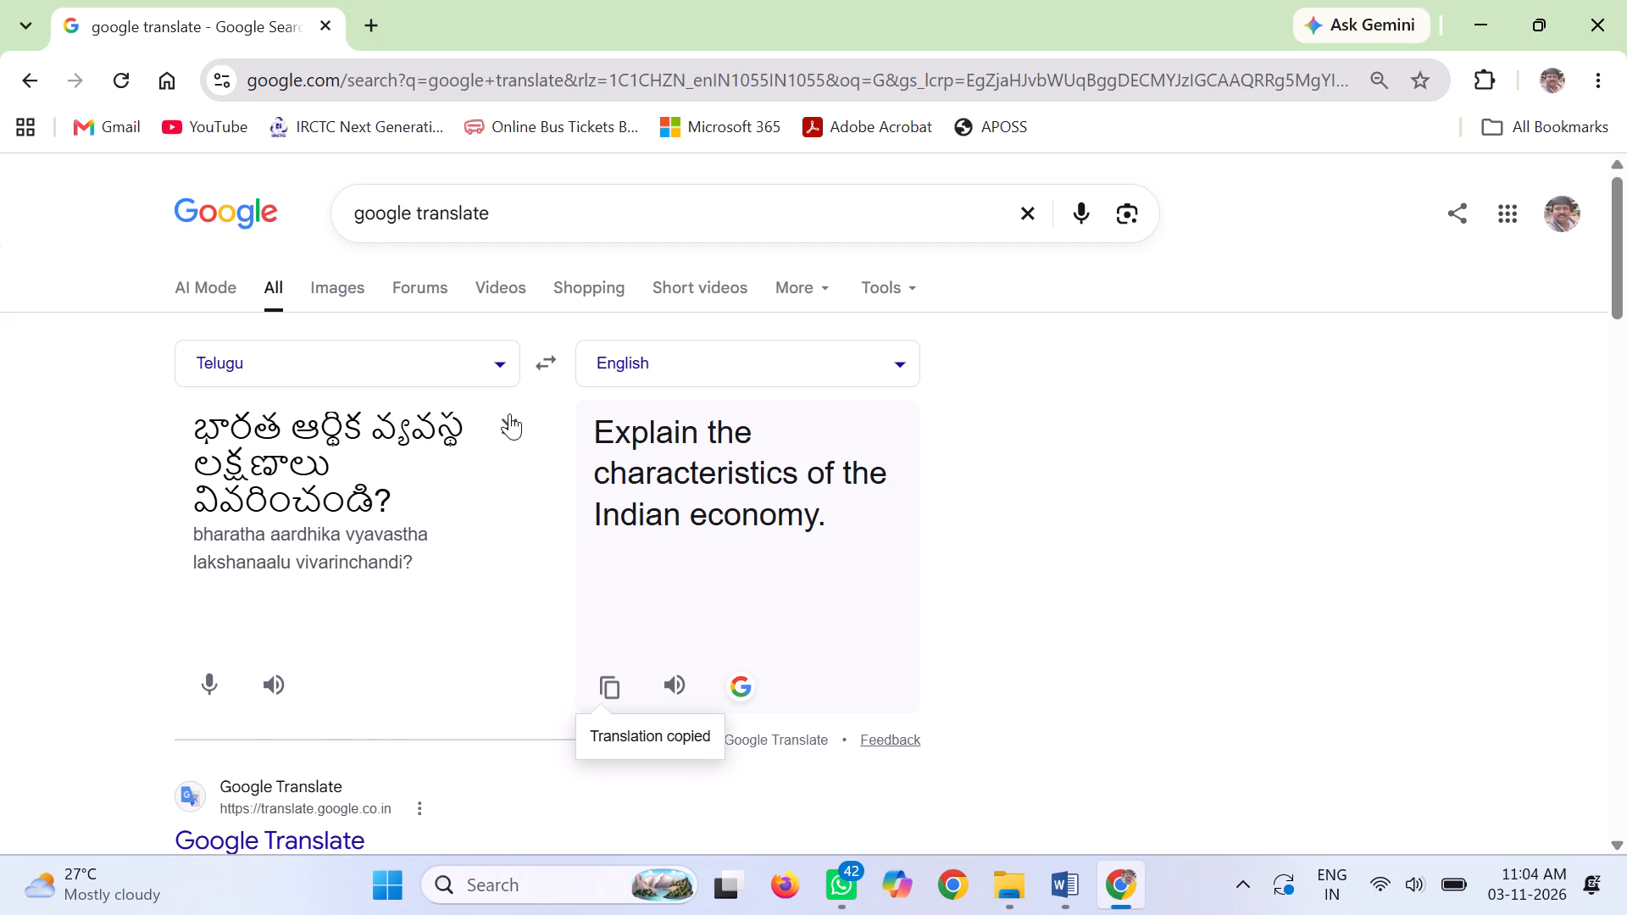
{"action": "left_click", "coordinate": [509, 413]}
{"action": "key", "text": "ctrl+v"}
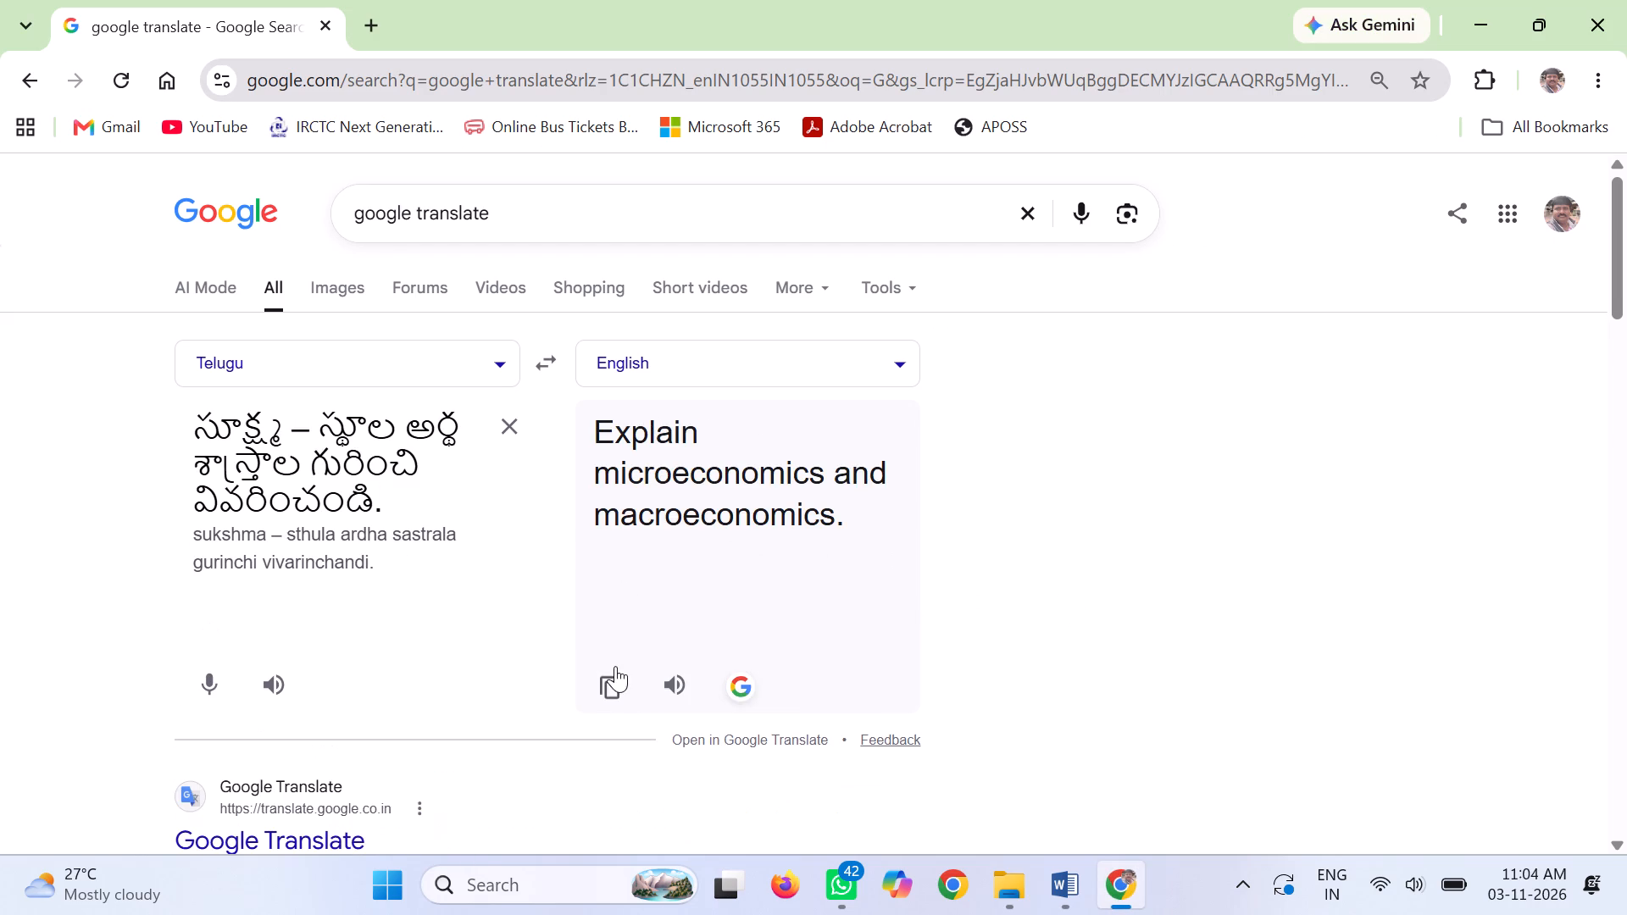
{"action": "left_click", "coordinate": [613, 680]}
{"action": "left_click", "coordinate": [1048, 890]}
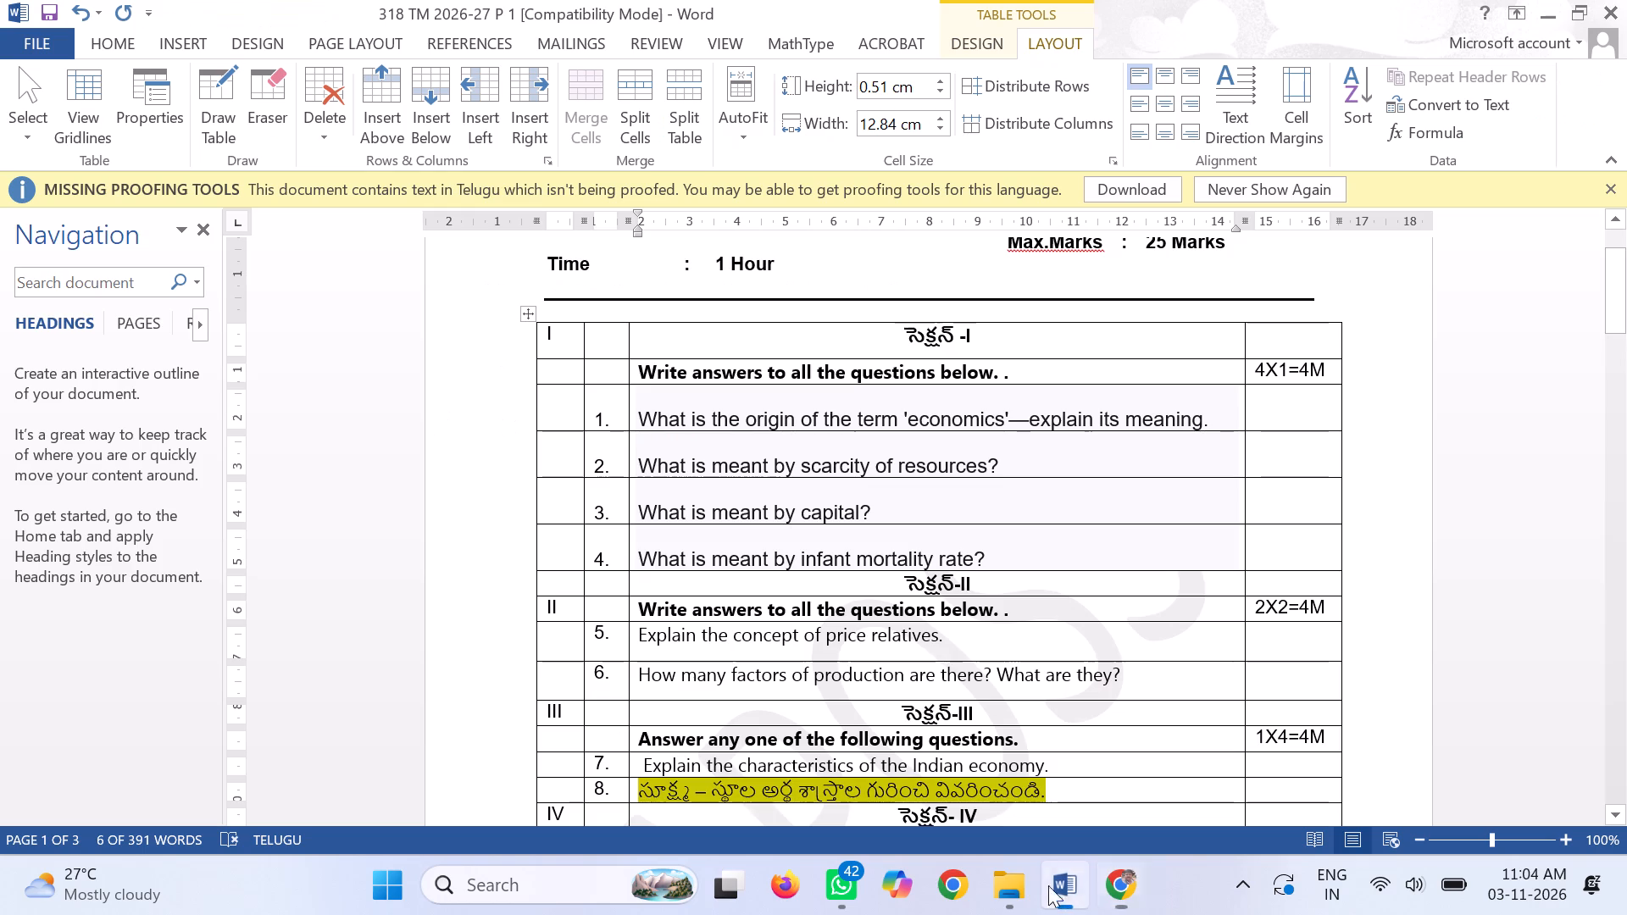
{"action": "key", "text": "ctrl+v"}
{"action": "scroll", "coordinate": [1036, 731], "scroll_direction": "down", "scroll_amount": 1}
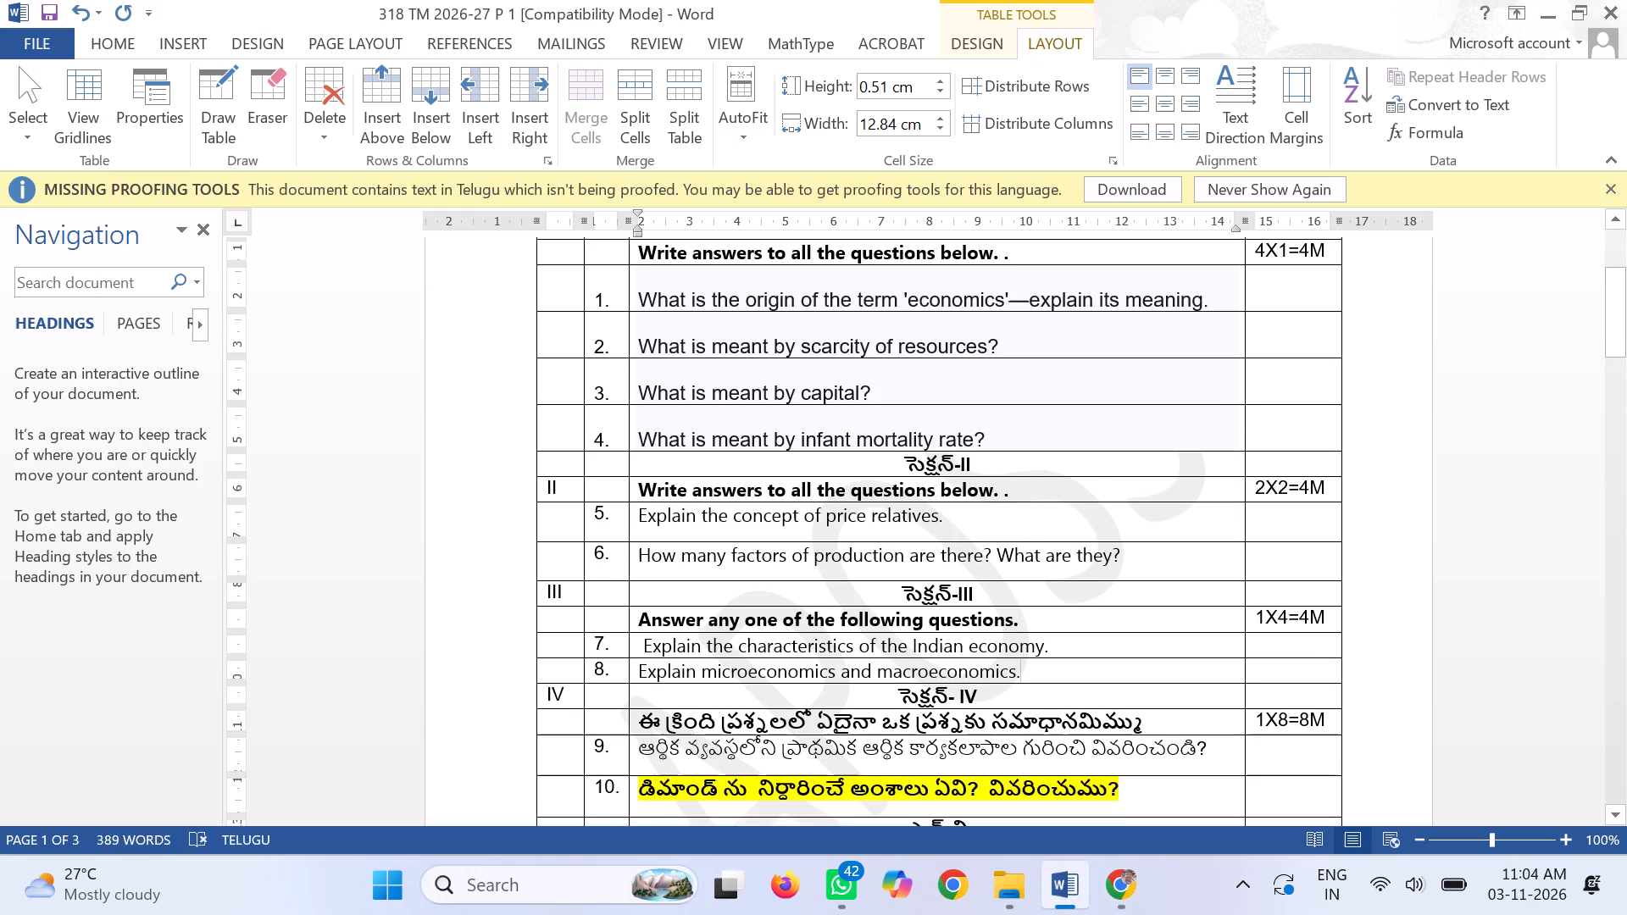
{"action": "scroll", "coordinate": [1036, 731], "scroll_direction": "down", "scroll_amount": 1}
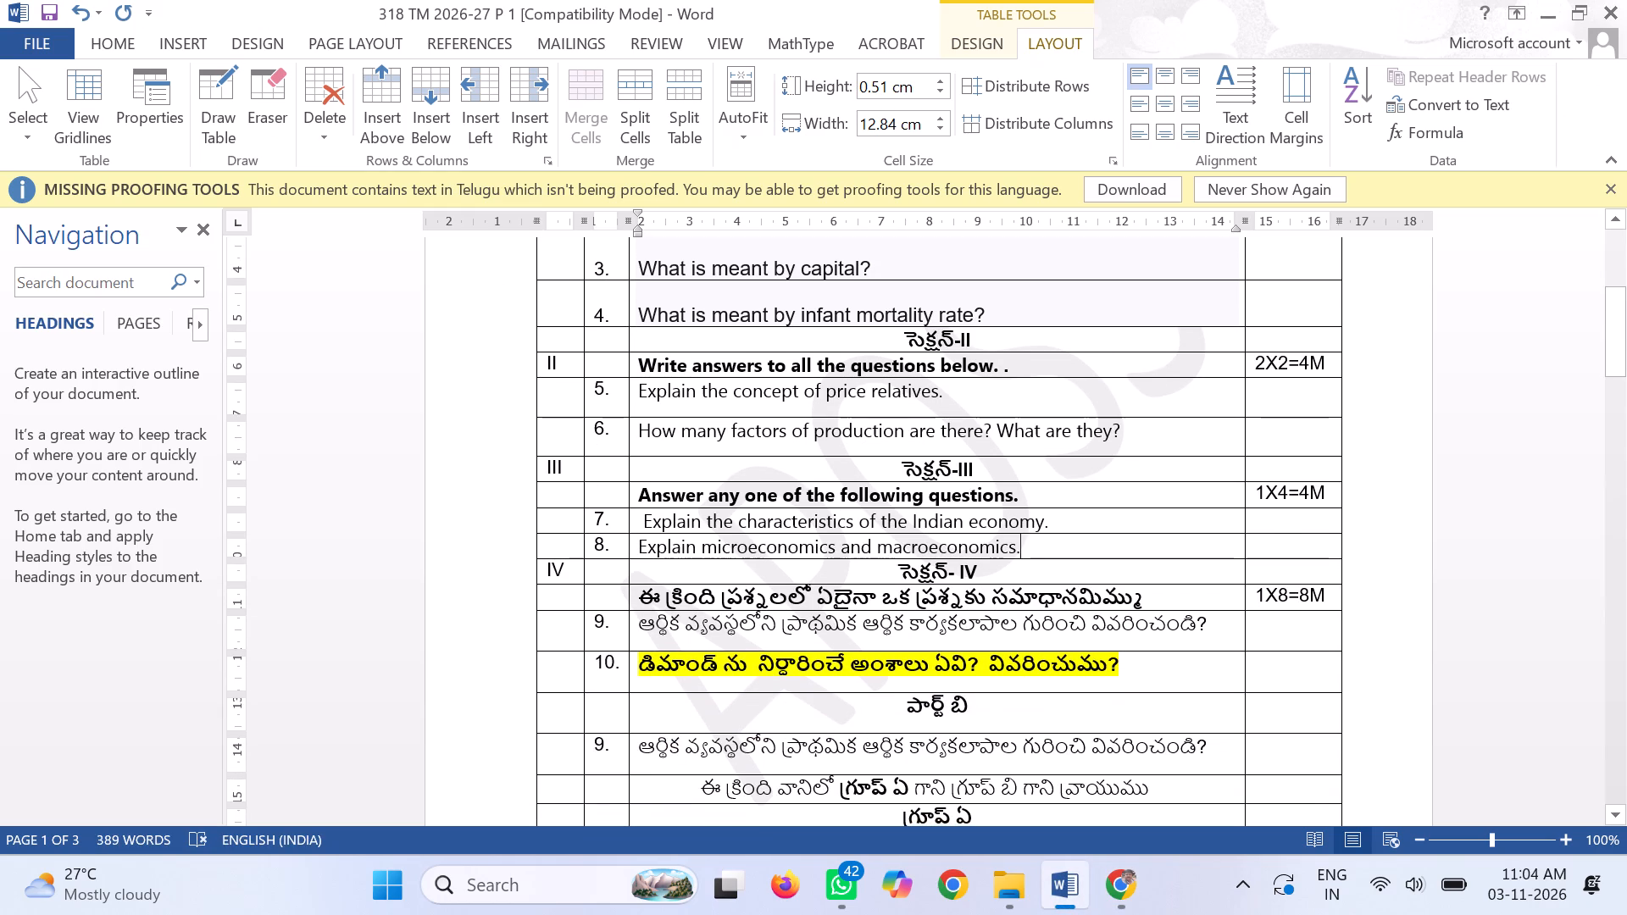
Copy the Section III instruction "Answer any one of the following questions." over the Telugu instruction in Section IV.
{"action": "left_click_drag", "start_coordinate": [1053, 490], "coordinate": [669, 491]}
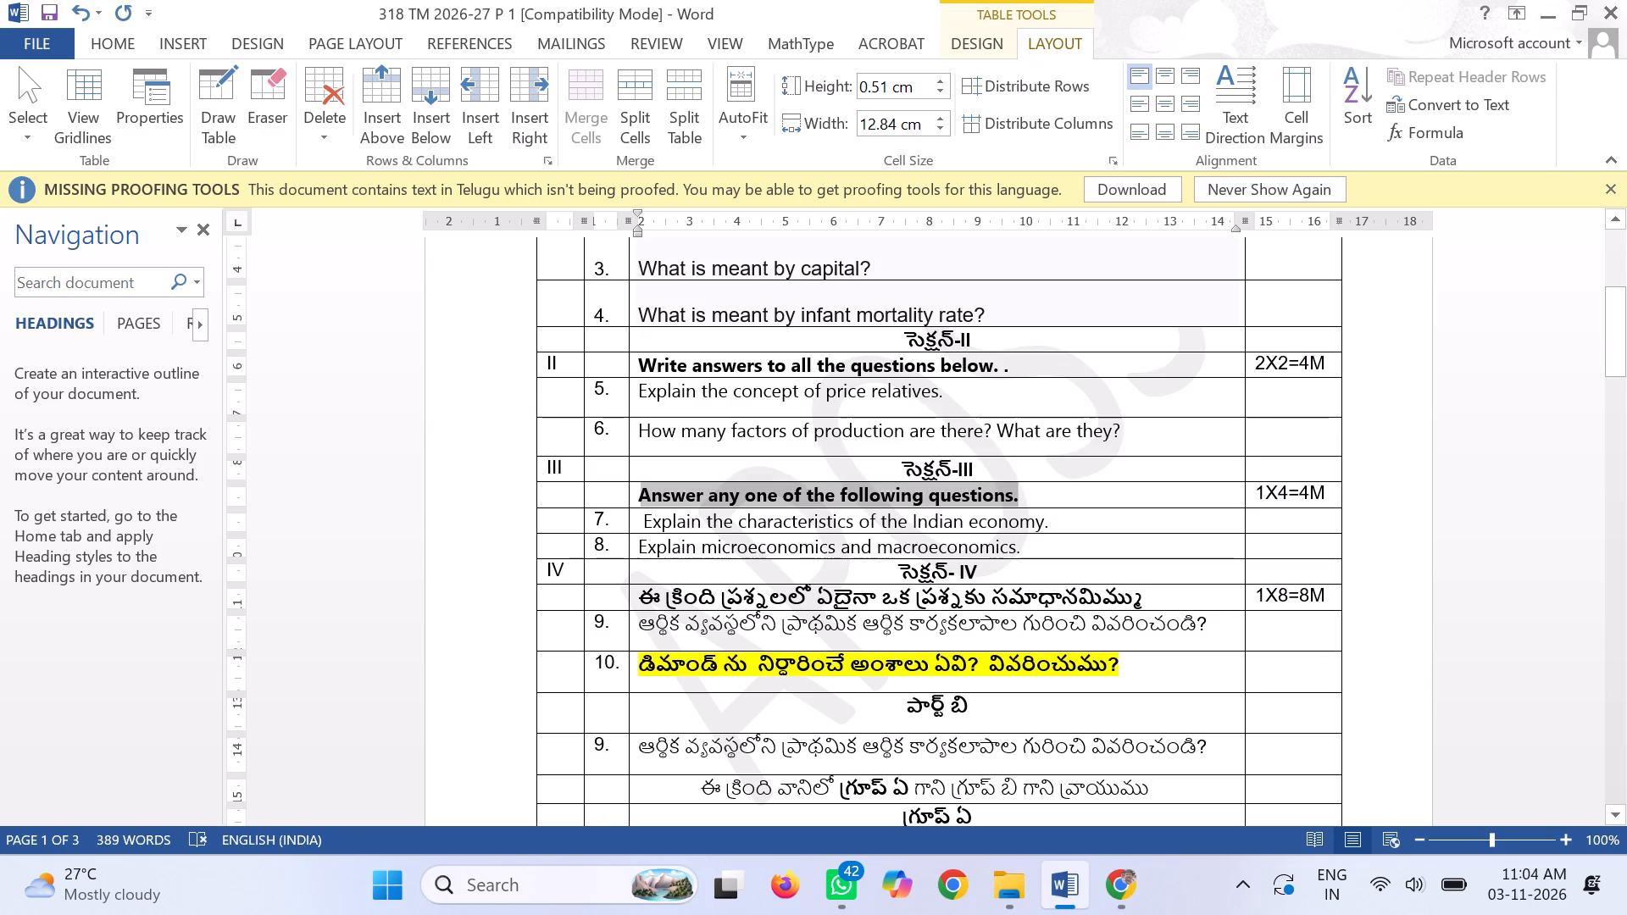
{"action": "left_click_drag", "start_coordinate": [669, 491], "coordinate": [665, 491]}
{"action": "key", "text": "ctrl+c"}
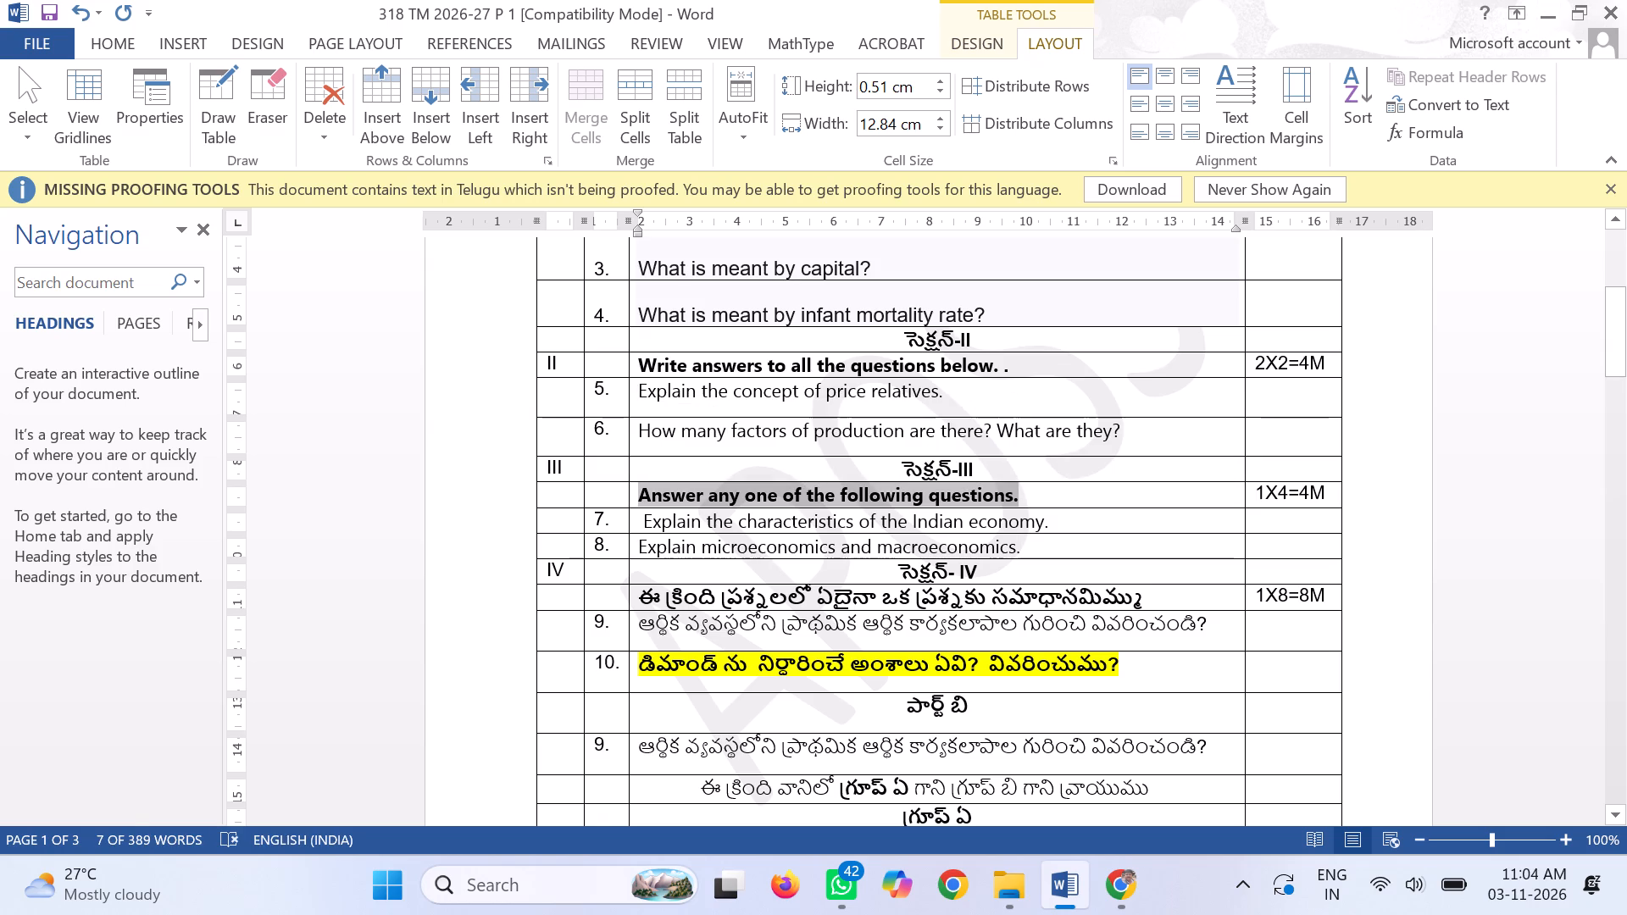
{"action": "left_click_drag", "start_coordinate": [1149, 600], "coordinate": [714, 587]}
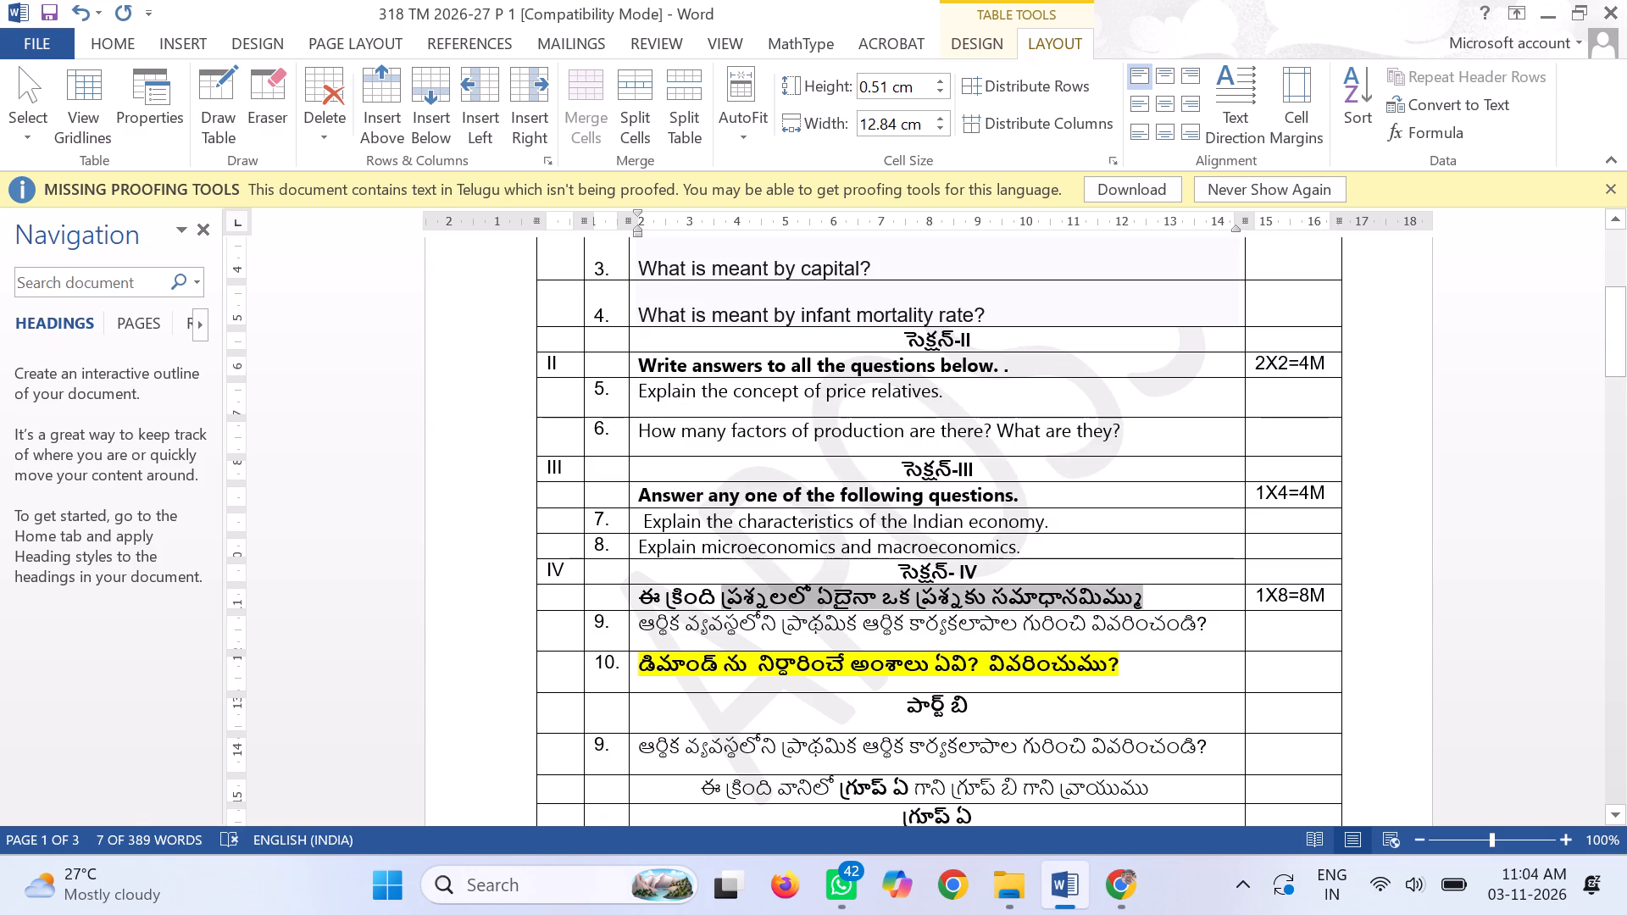
{"action": "left_click_drag", "start_coordinate": [714, 587], "coordinate": [641, 595]}
{"action": "key", "text": "ctrl+v"}
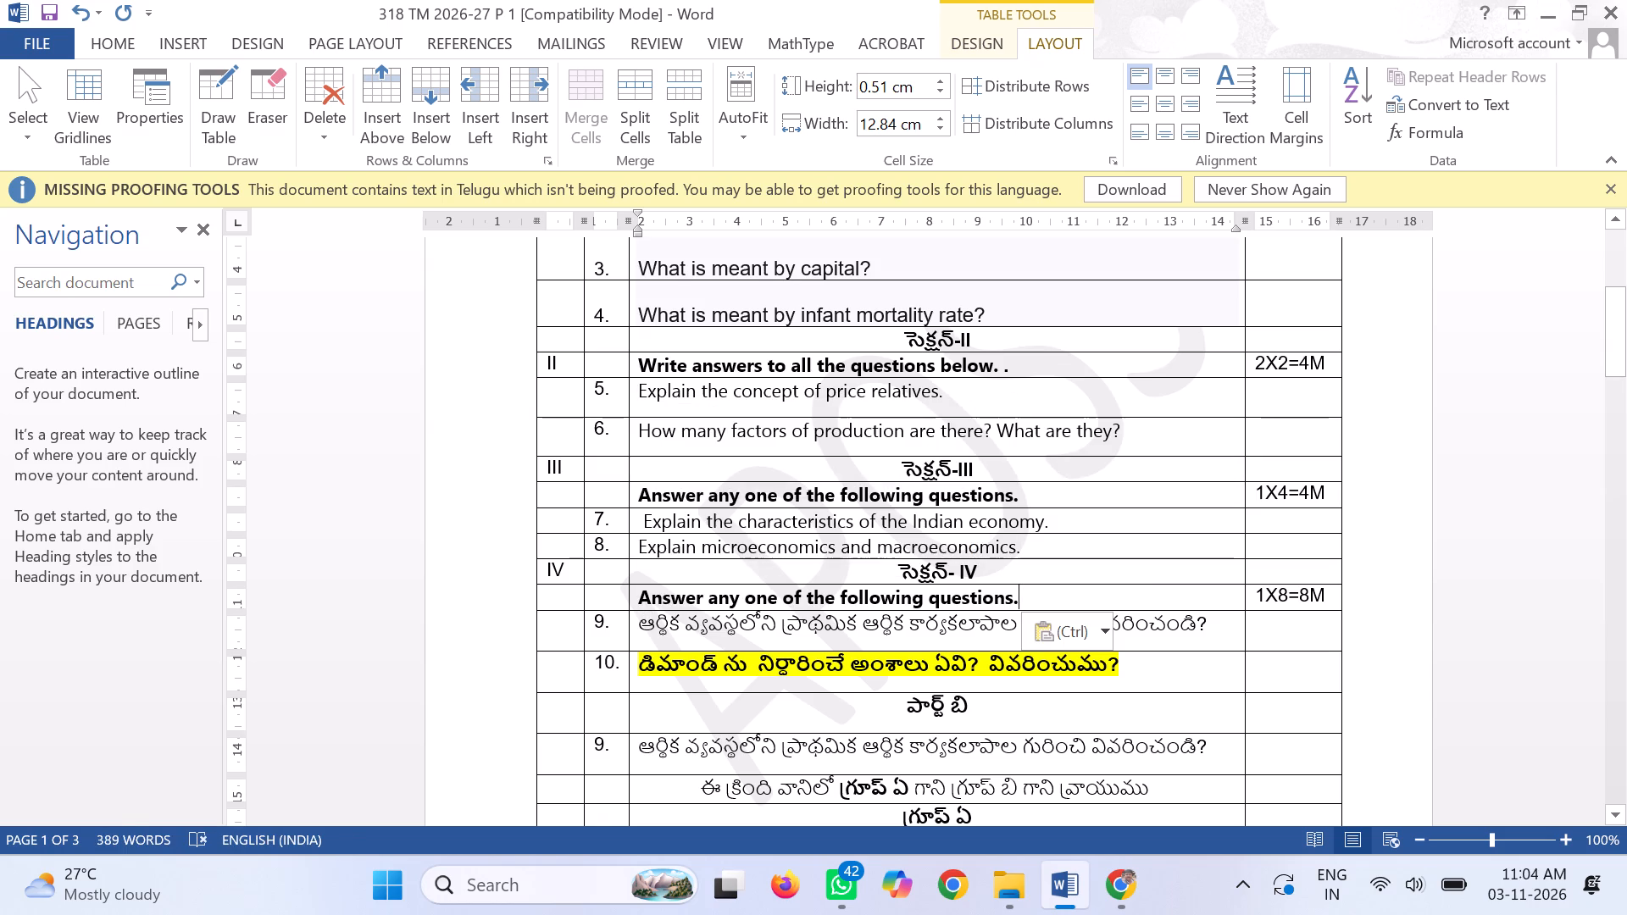
Translate Section IV's question 9 with Google Translate and replace it in Word with "Explain the fundamental economic activities within an economy.".
{"action": "left_click_drag", "start_coordinate": [1209, 627], "coordinate": [683, 610]}
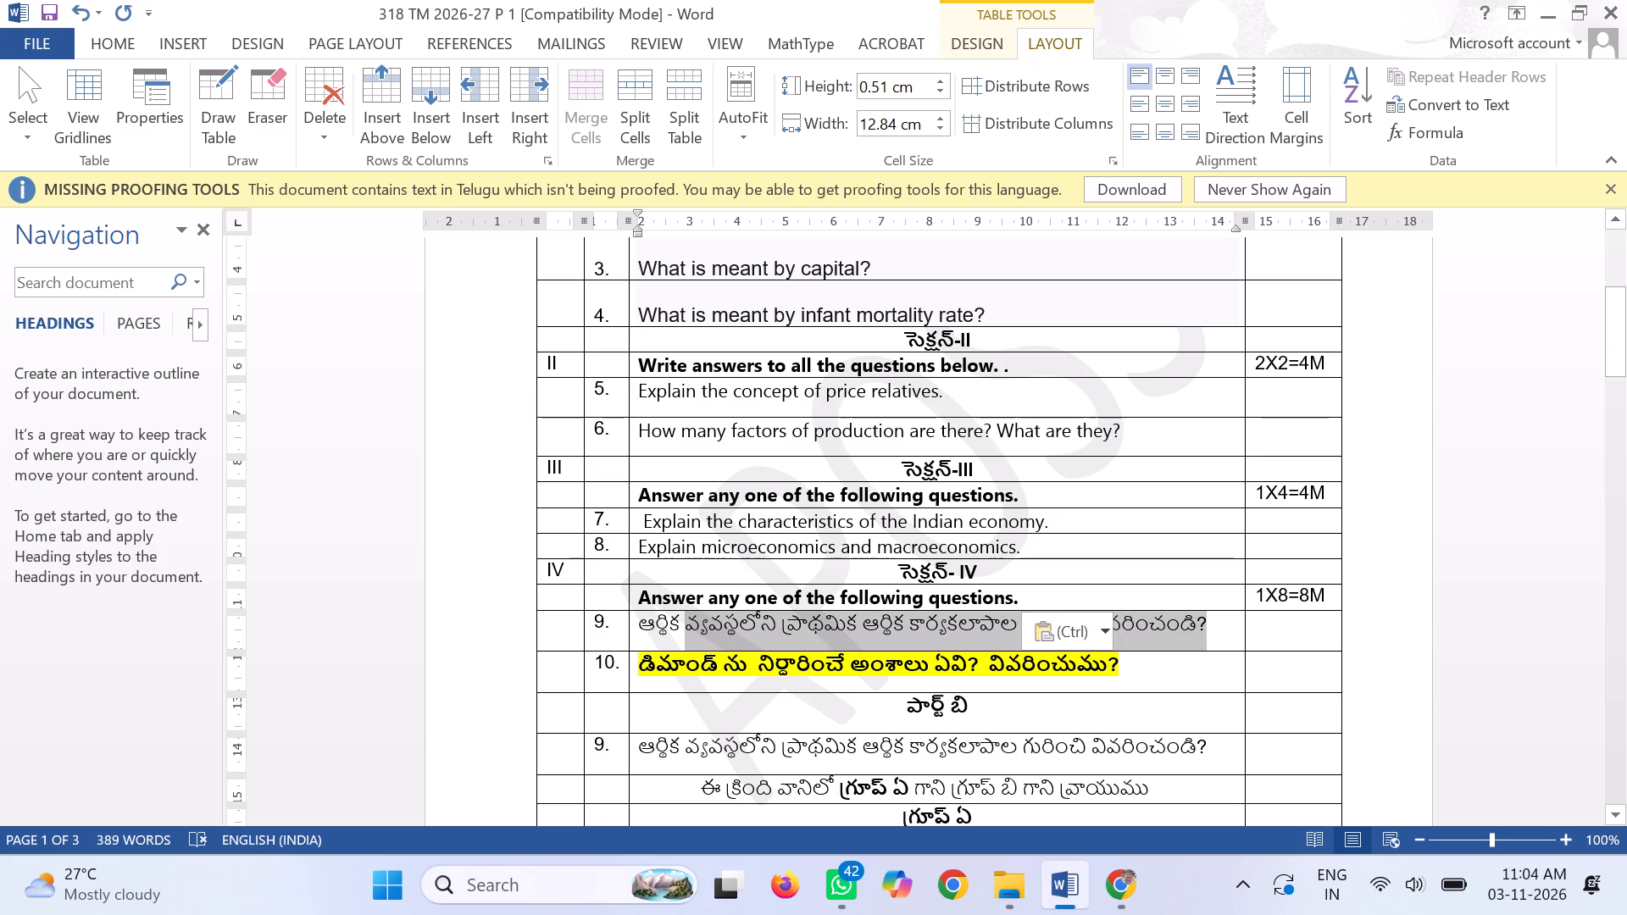
{"action": "left_click_drag", "start_coordinate": [683, 610], "coordinate": [651, 610]}
{"action": "key", "text": "ctrl+c"}
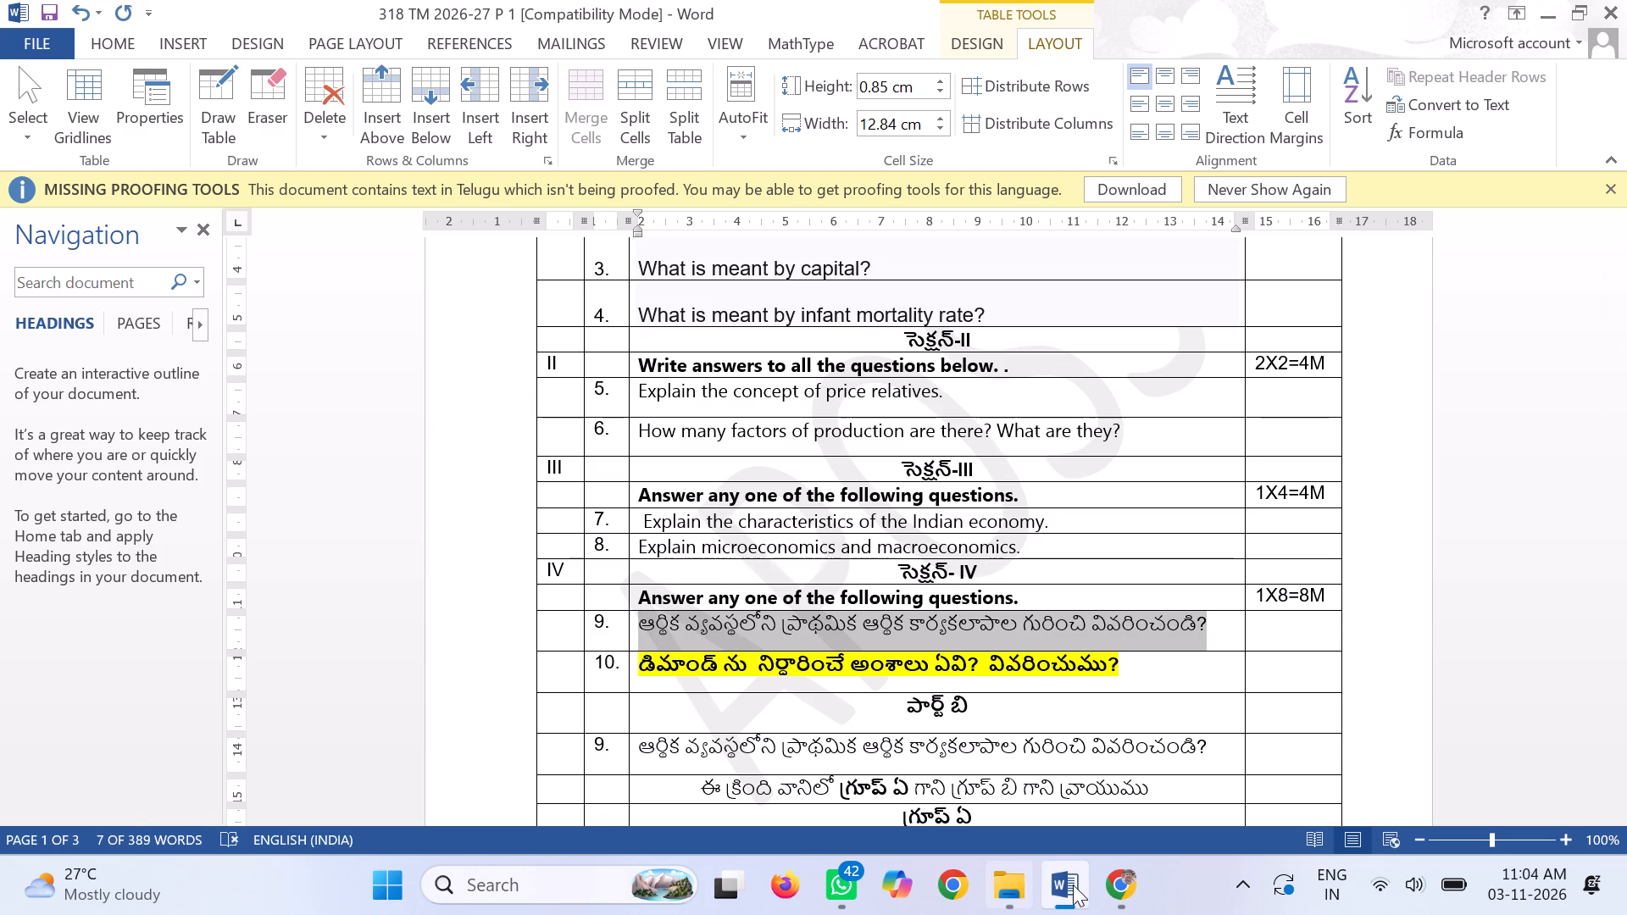
{"action": "left_click", "coordinate": [1106, 889]}
{"action": "left_click", "coordinate": [512, 428]}
{"action": "left_click", "coordinate": [380, 430]}
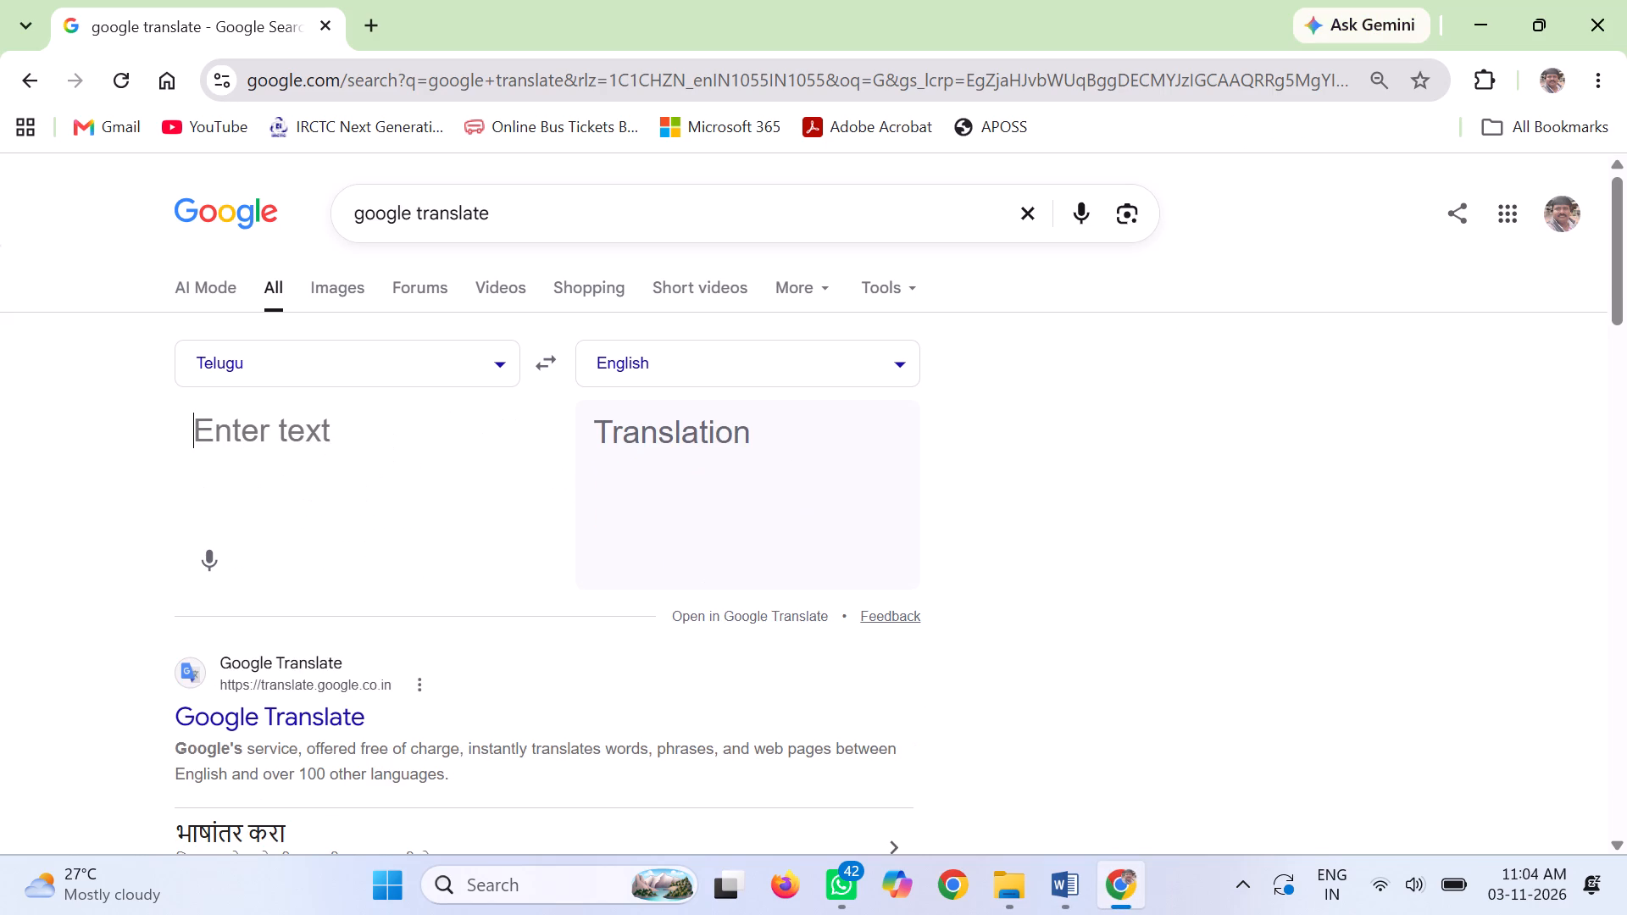
{"action": "key", "text": "ctrl+v"}
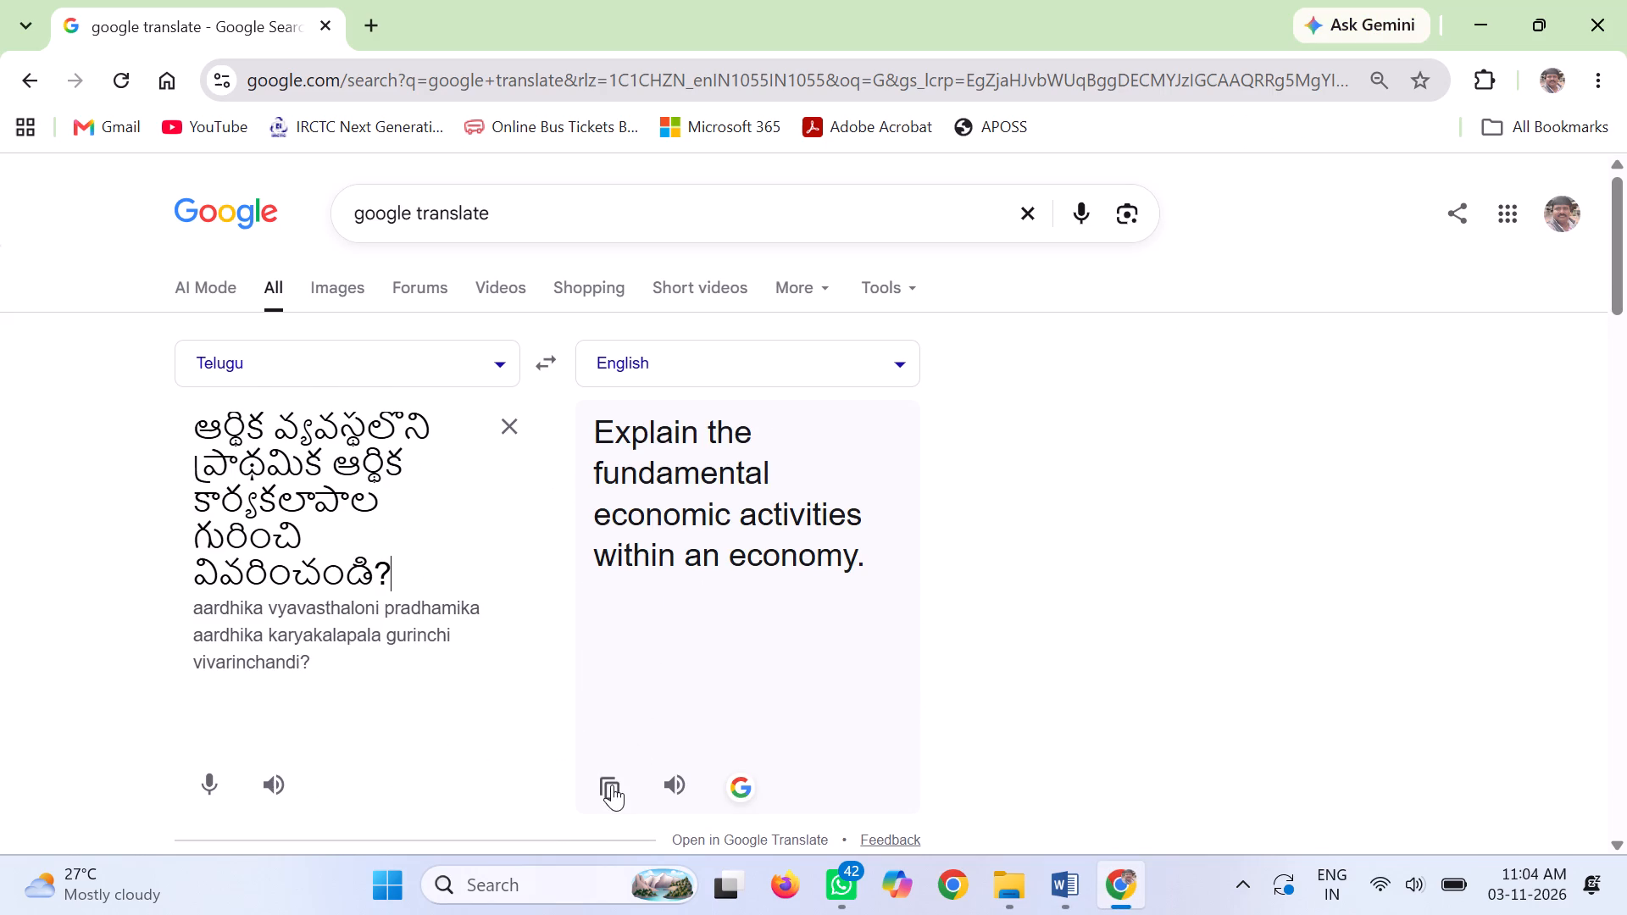
{"action": "left_click", "coordinate": [612, 785]}
{"action": "left_click", "coordinate": [1047, 883]}
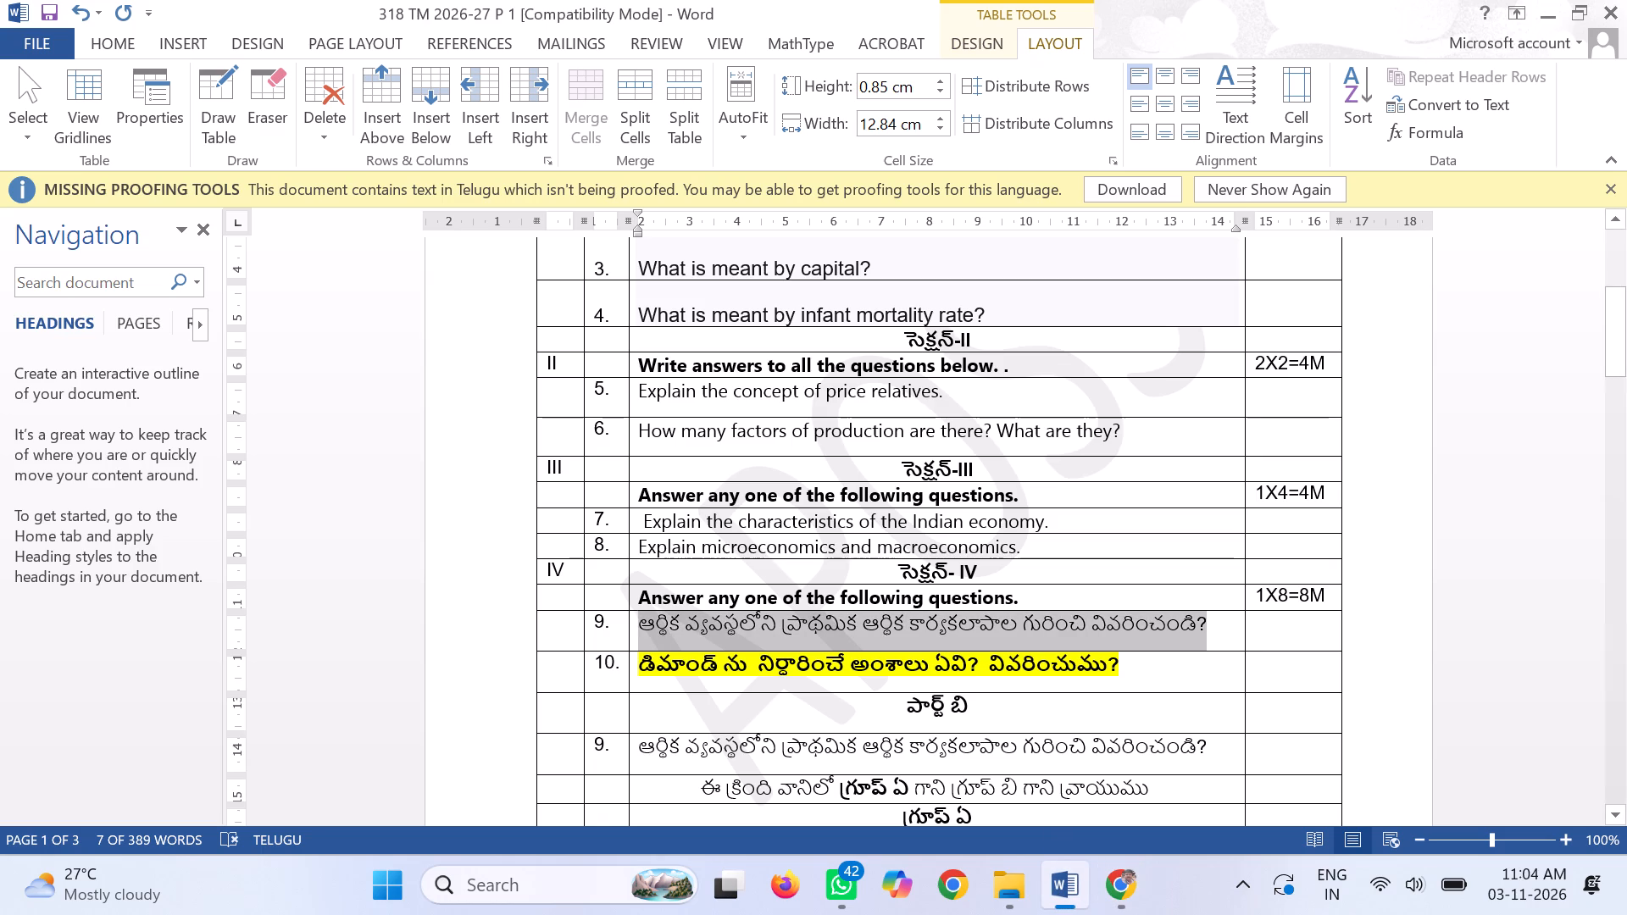
{"action": "key", "text": "ctrl+v"}
Translate the highlighted question 10 with Google Translate and replace it in Word with "What are the factors that determine demand? Explain.".
{"action": "left_click_drag", "start_coordinate": [1152, 682], "coordinate": [652, 649]}
{"action": "left_click", "coordinate": [652, 649]}
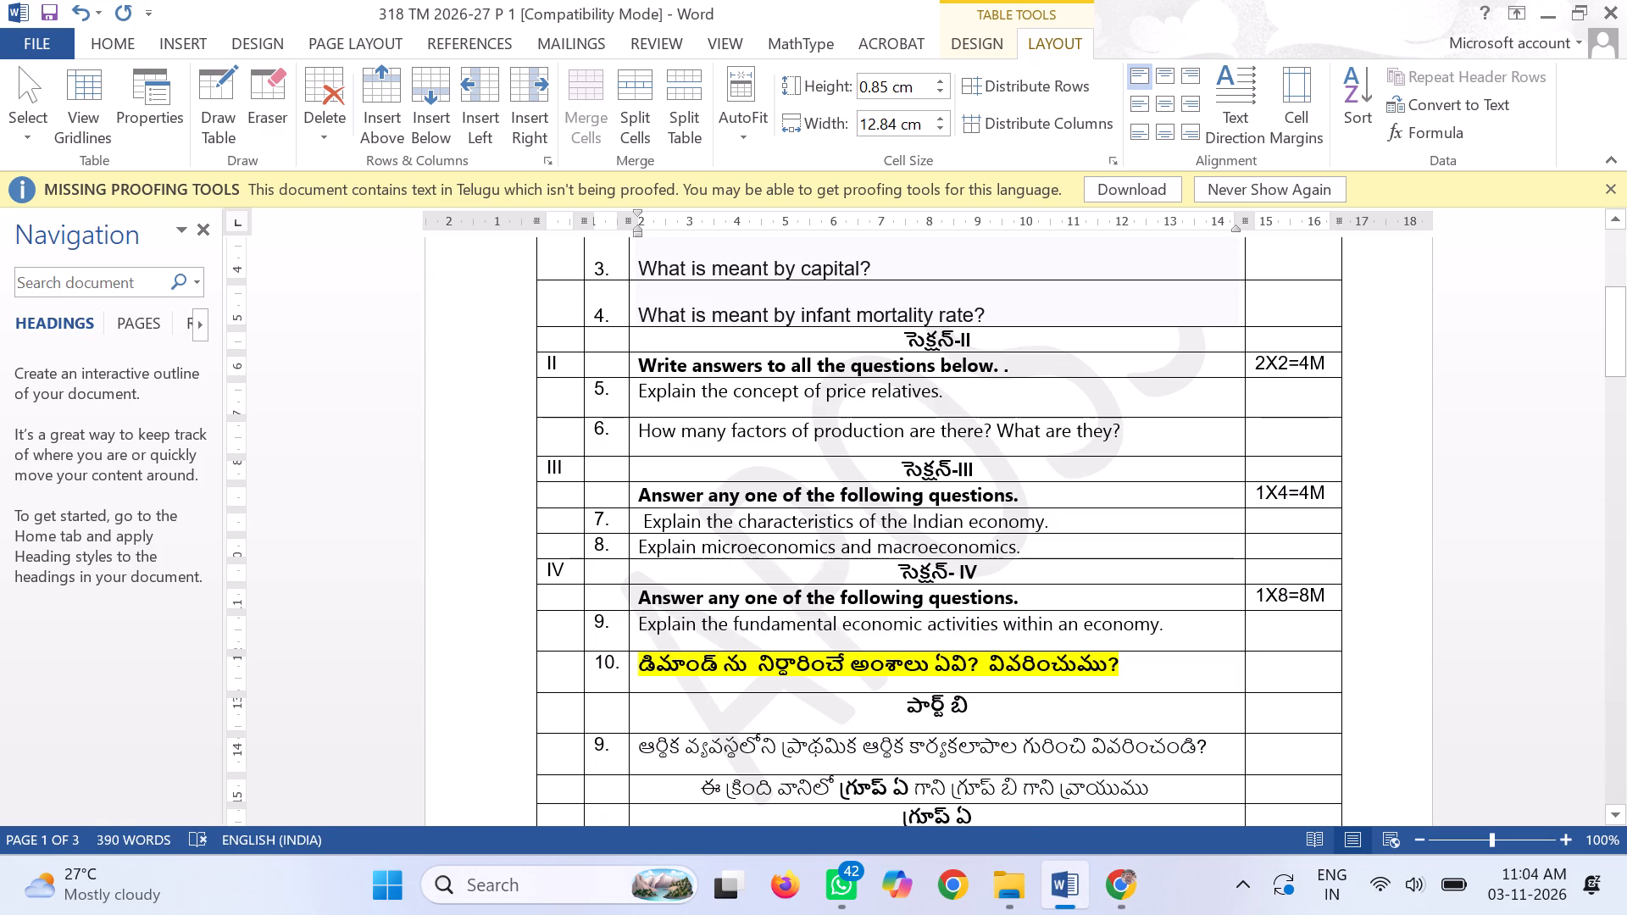
{"action": "left_click", "coordinate": [1156, 686]}
{"action": "left_click_drag", "start_coordinate": [1148, 681], "coordinate": [654, 660]}
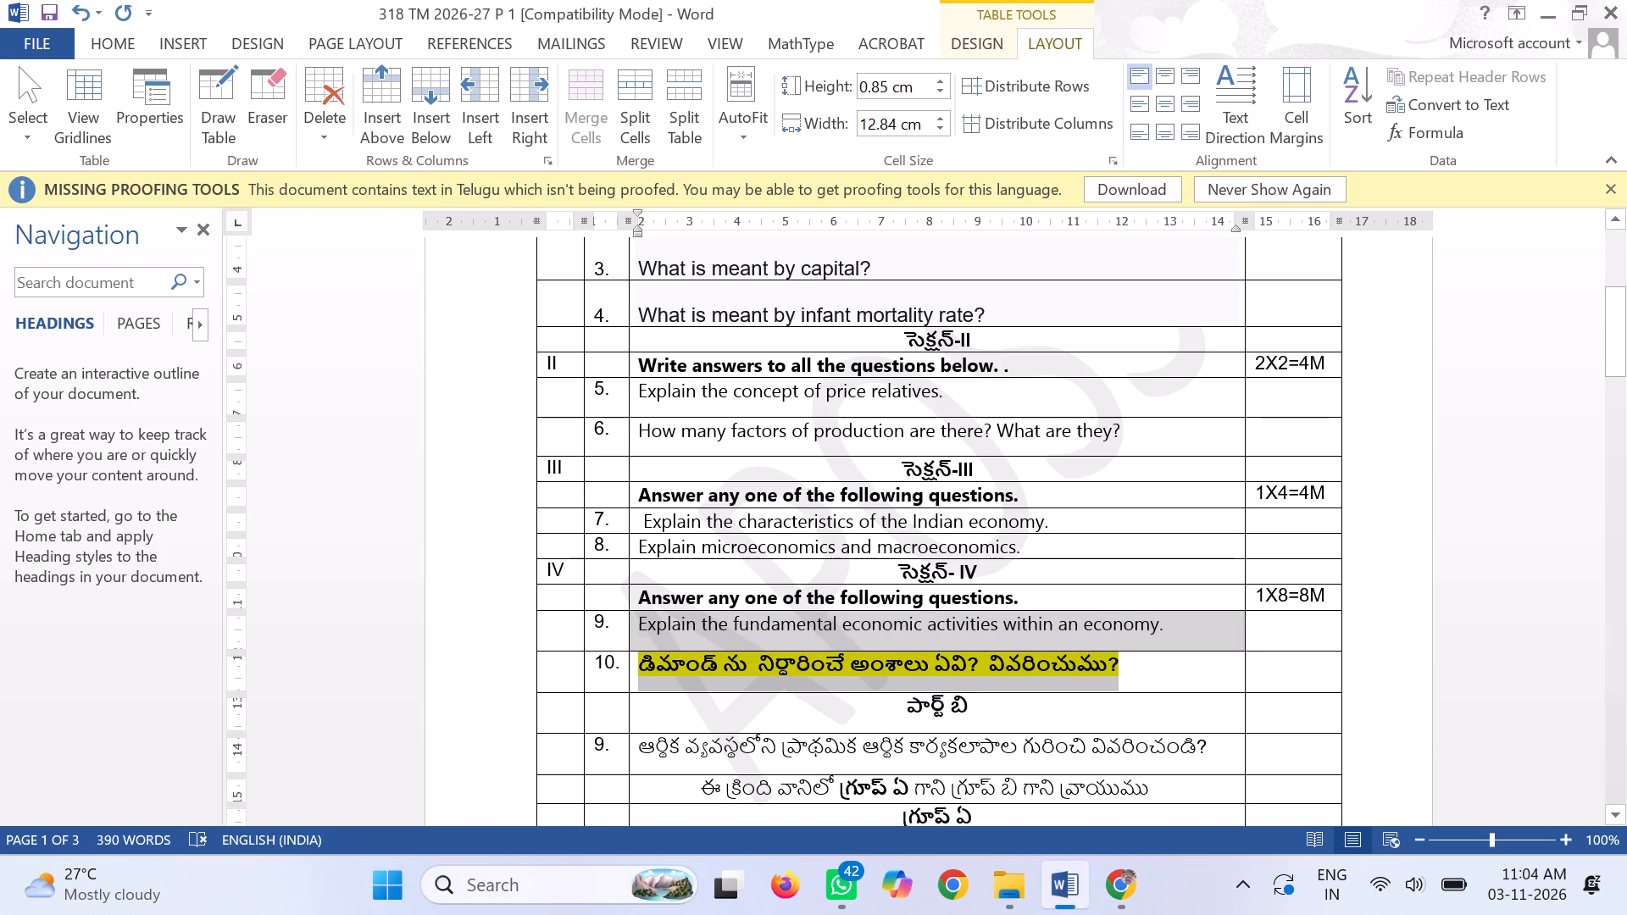
{"action": "left_click_drag", "start_coordinate": [654, 660], "coordinate": [645, 666]}
{"action": "key", "text": "ctrl+c"}
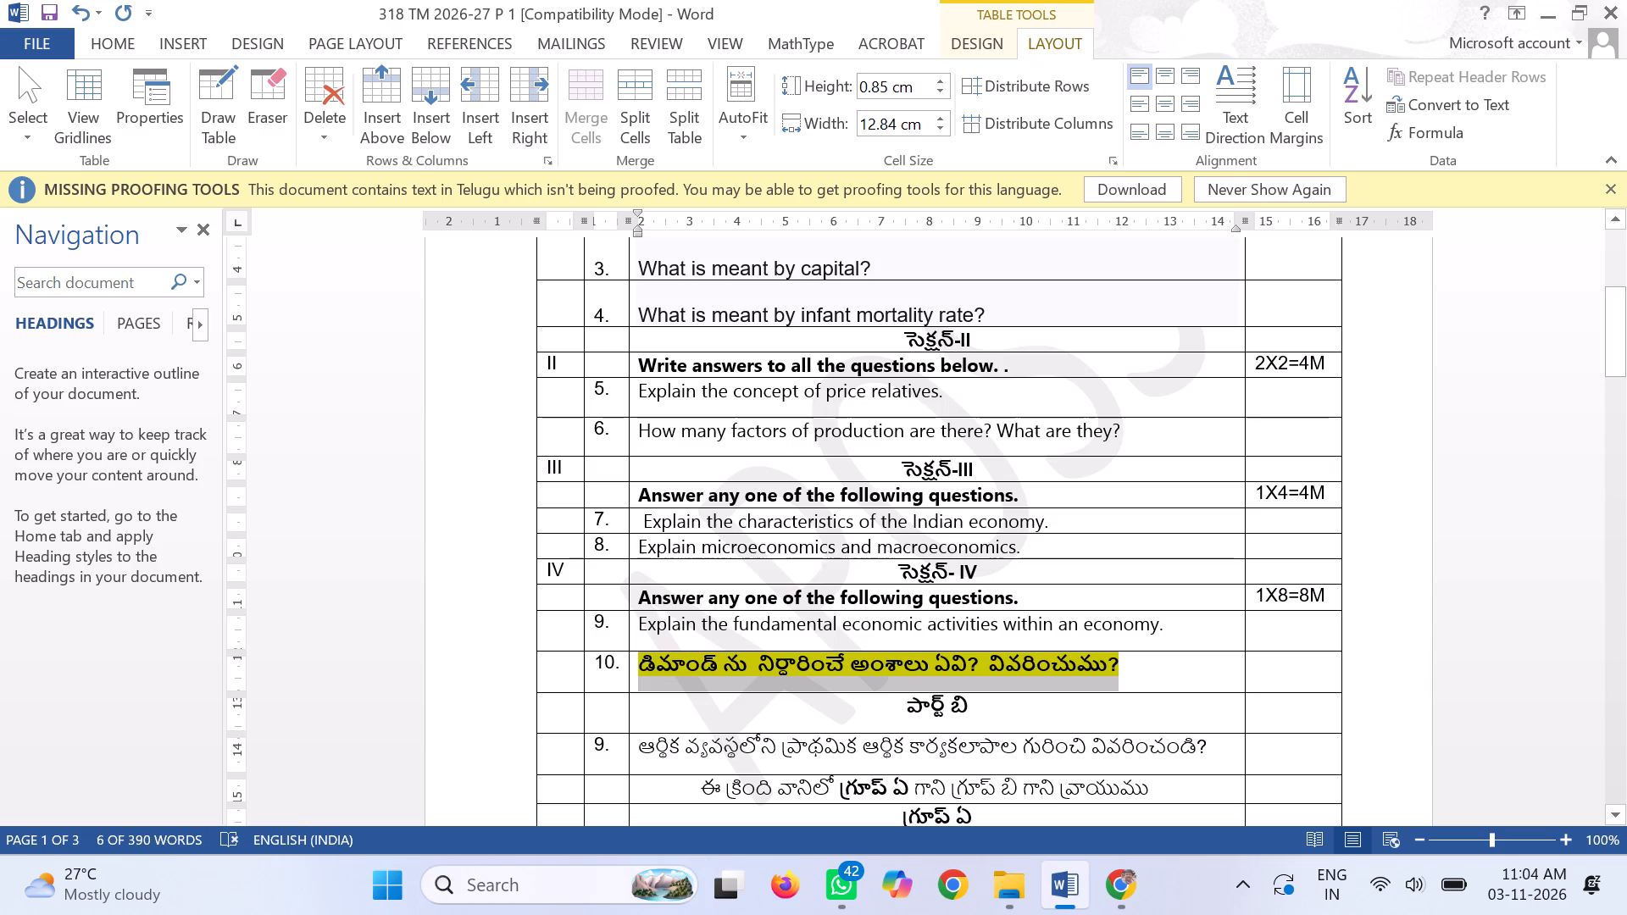
{"action": "left_click", "coordinate": [1117, 892]}
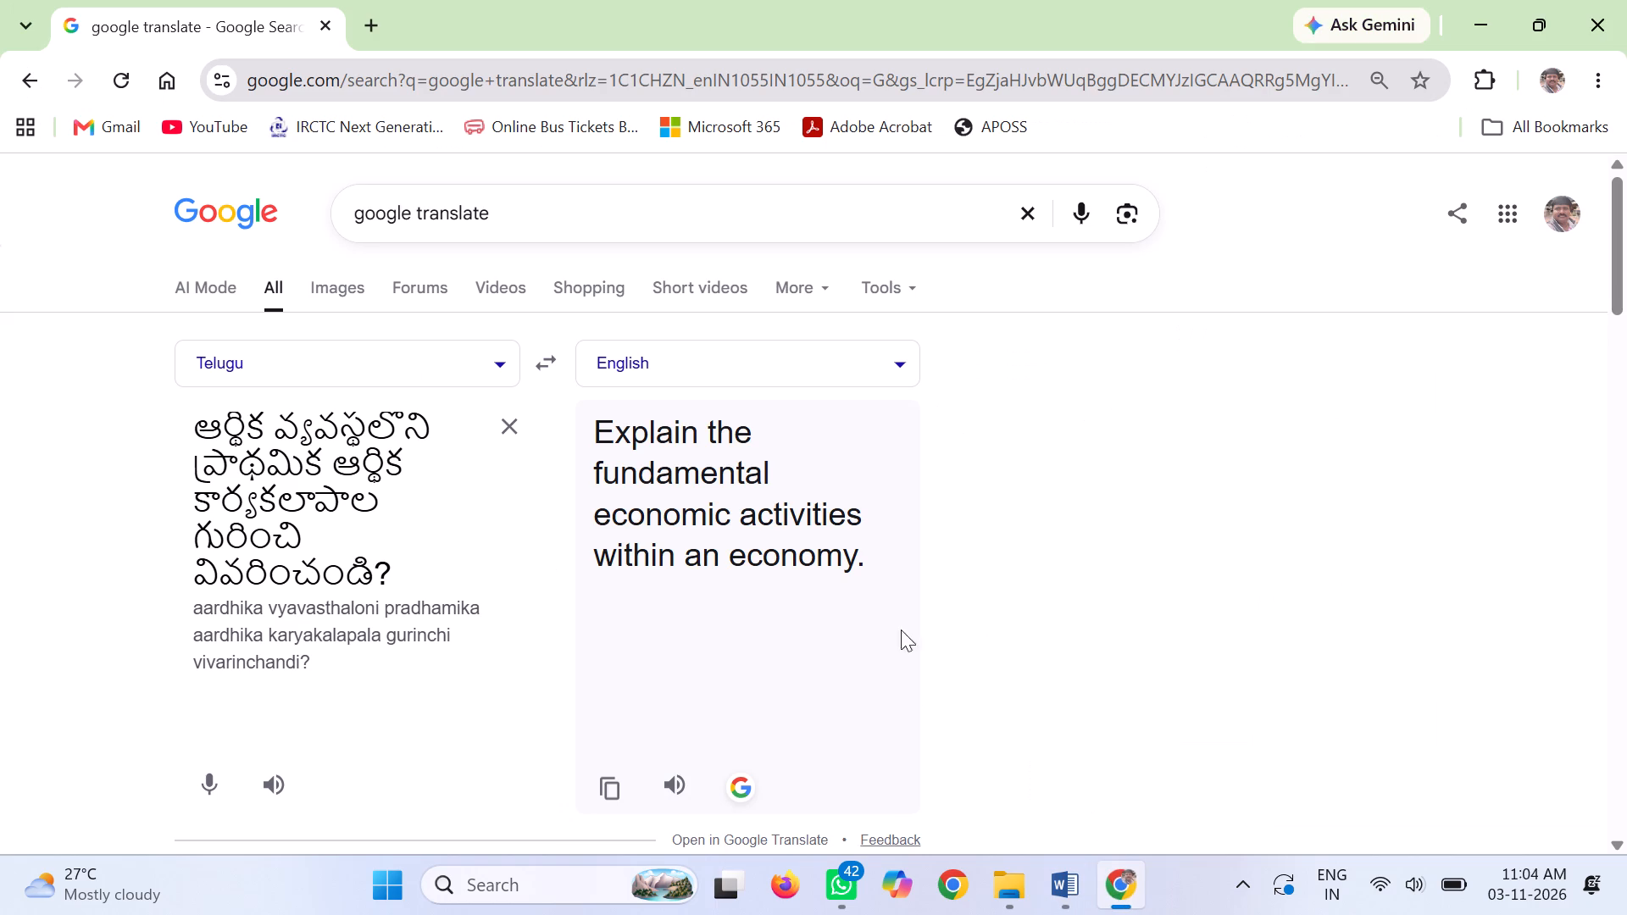
{"action": "left_click", "coordinate": [514, 426]}
{"action": "key", "text": "ctrl+v"}
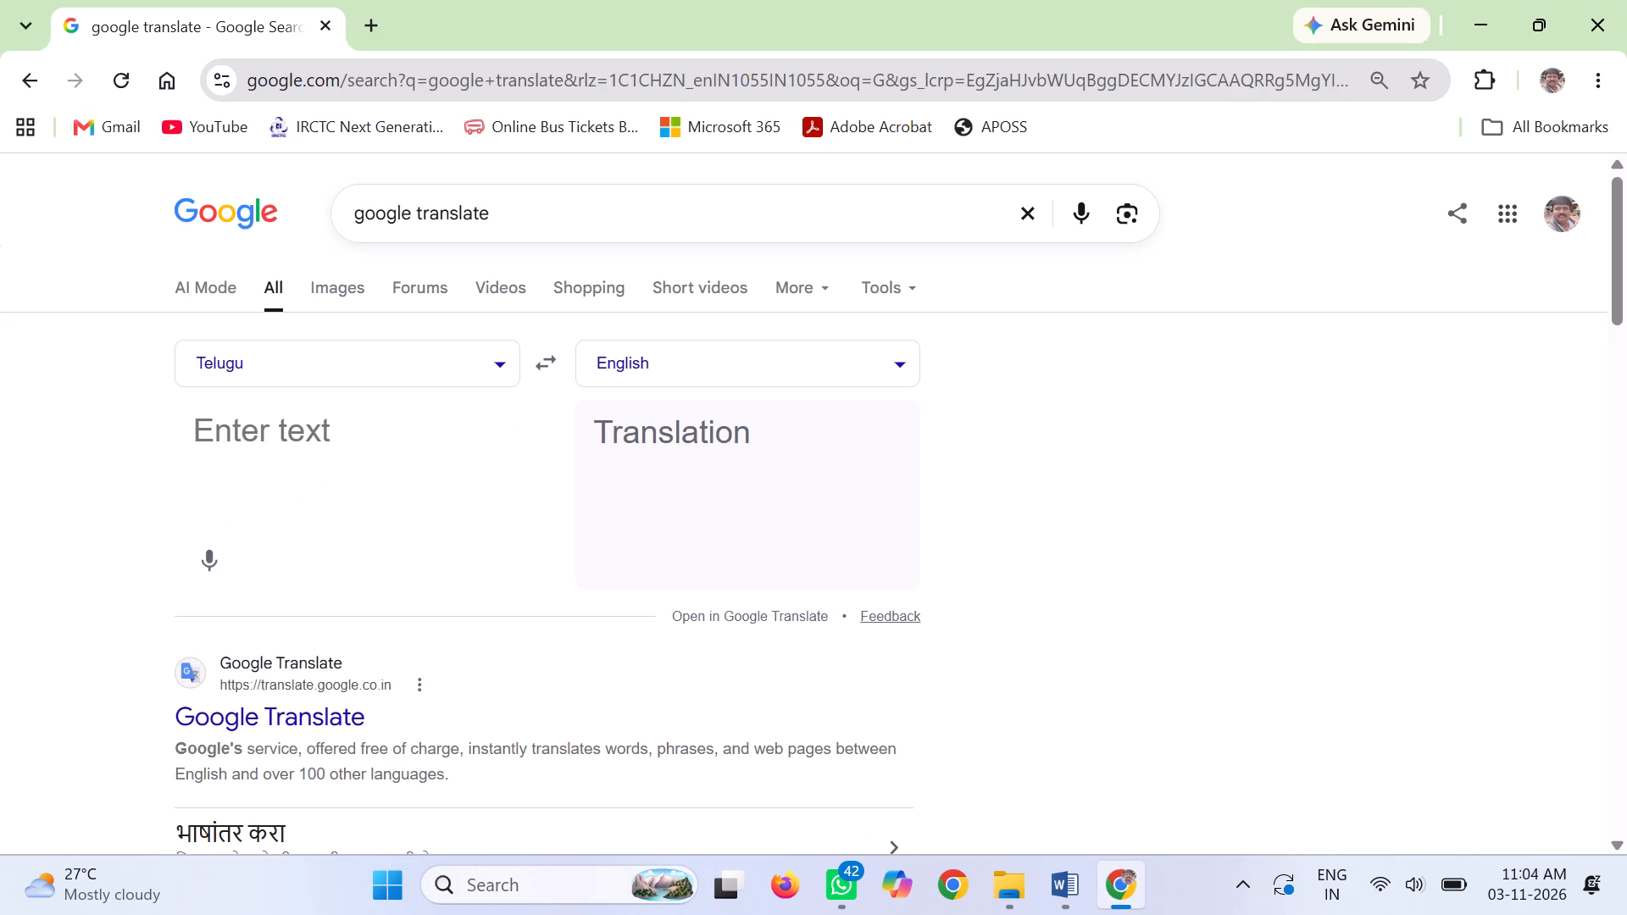
{"action": "left_click", "coordinate": [619, 730]}
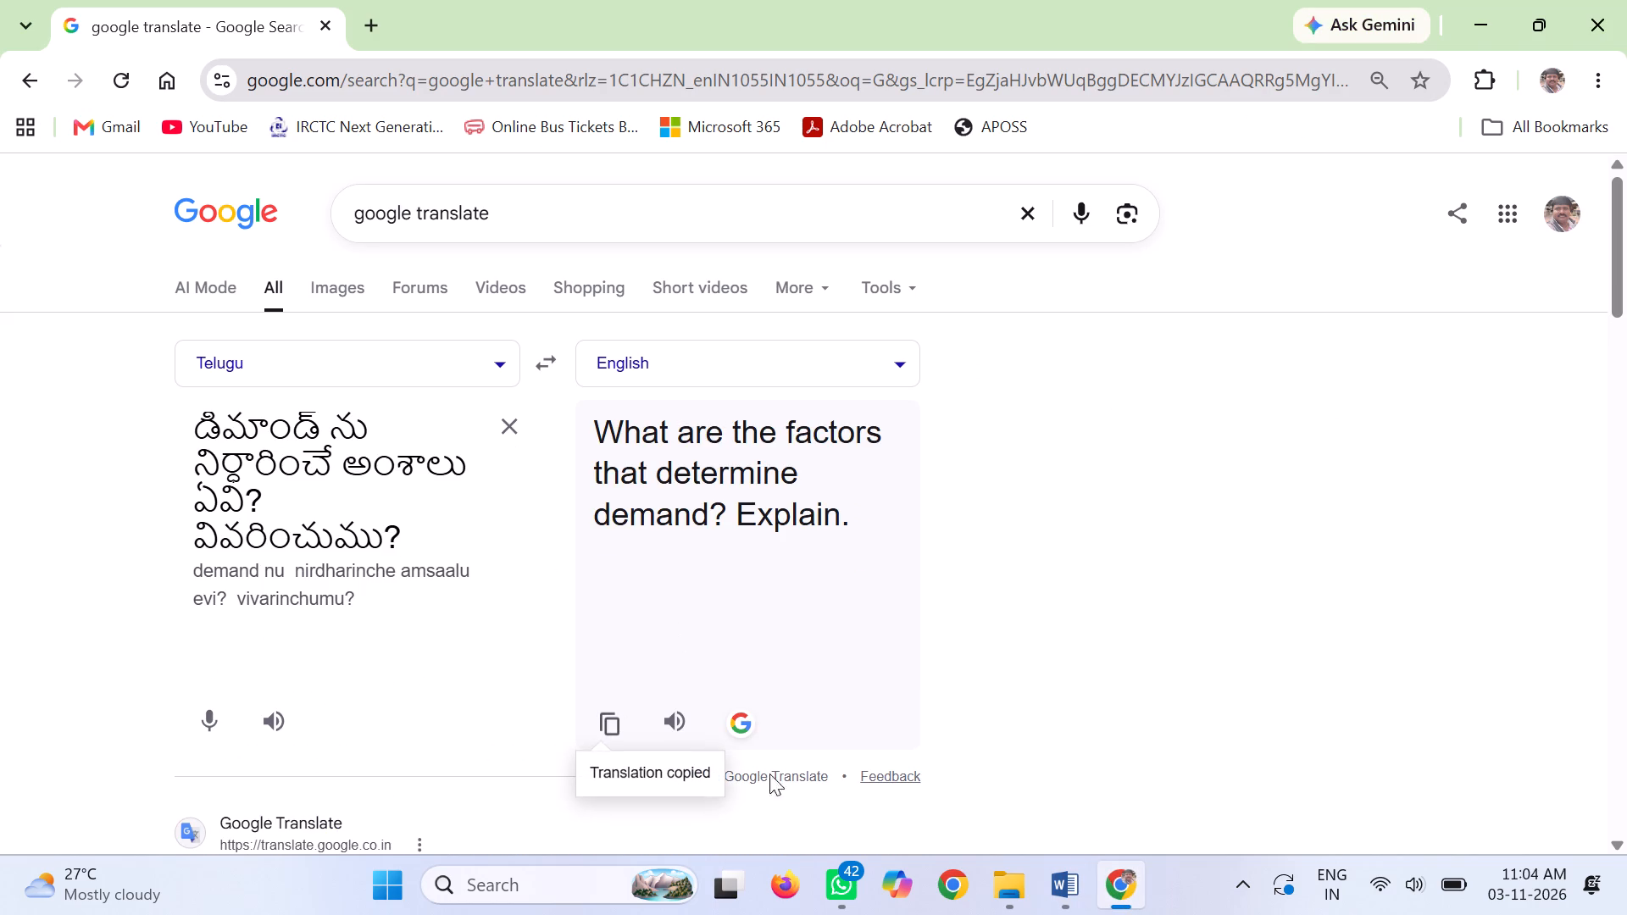
{"action": "left_click", "coordinate": [1063, 885]}
{"action": "key", "text": "ctrl+v"}
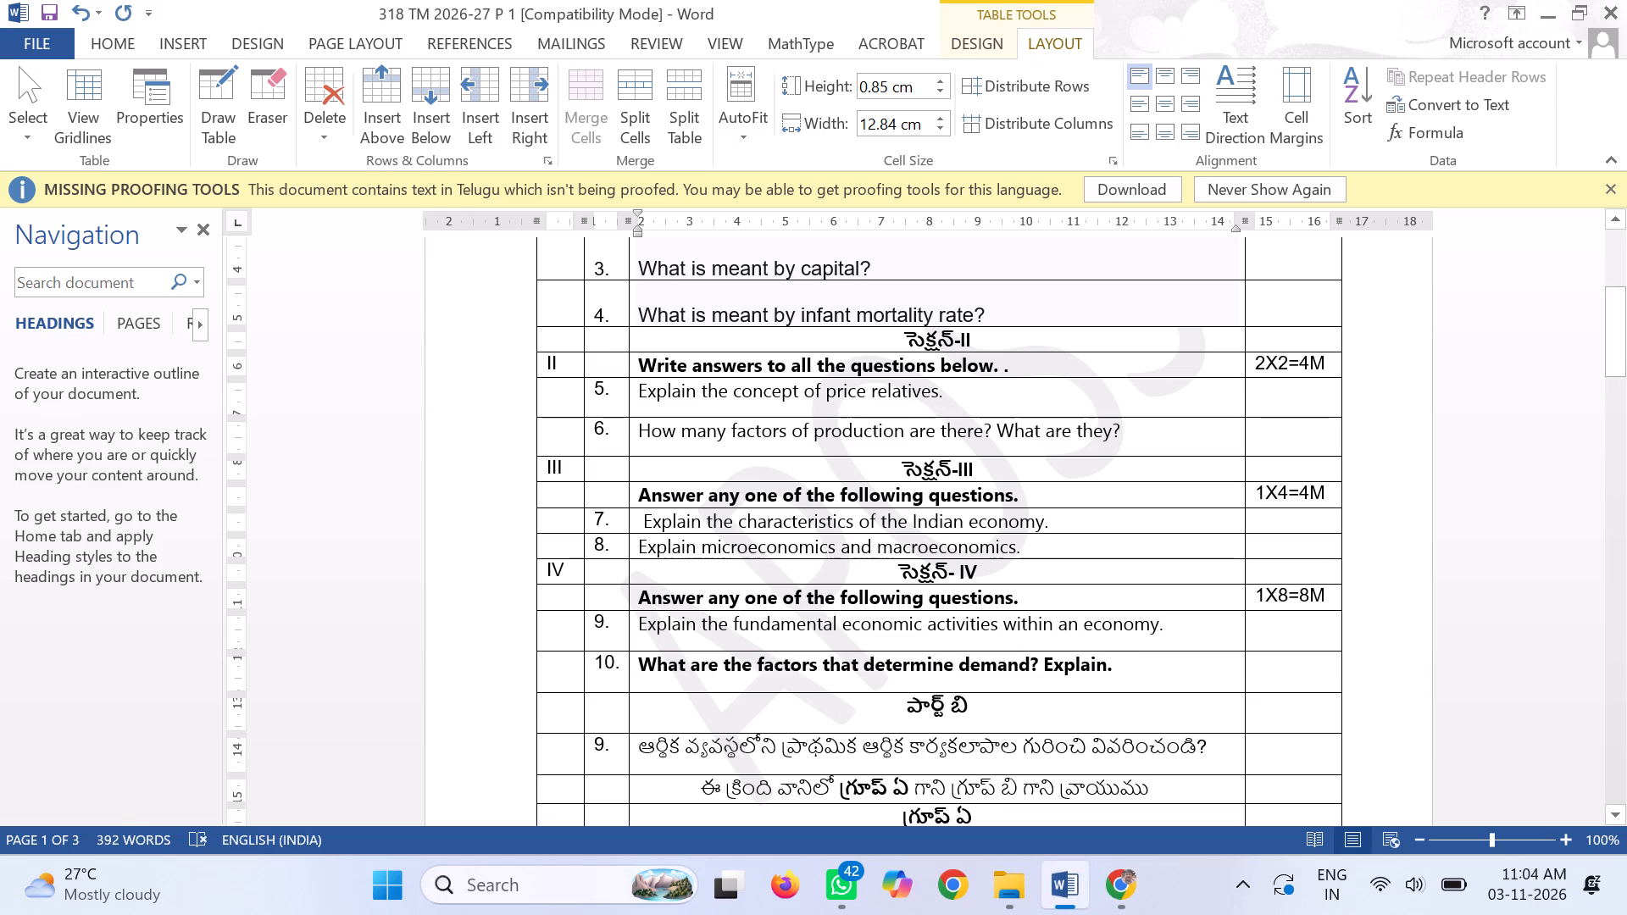
Remove the bold formatting from the English text of question 10.
{"action": "left_click_drag", "start_coordinate": [1139, 678], "coordinate": [654, 657]}
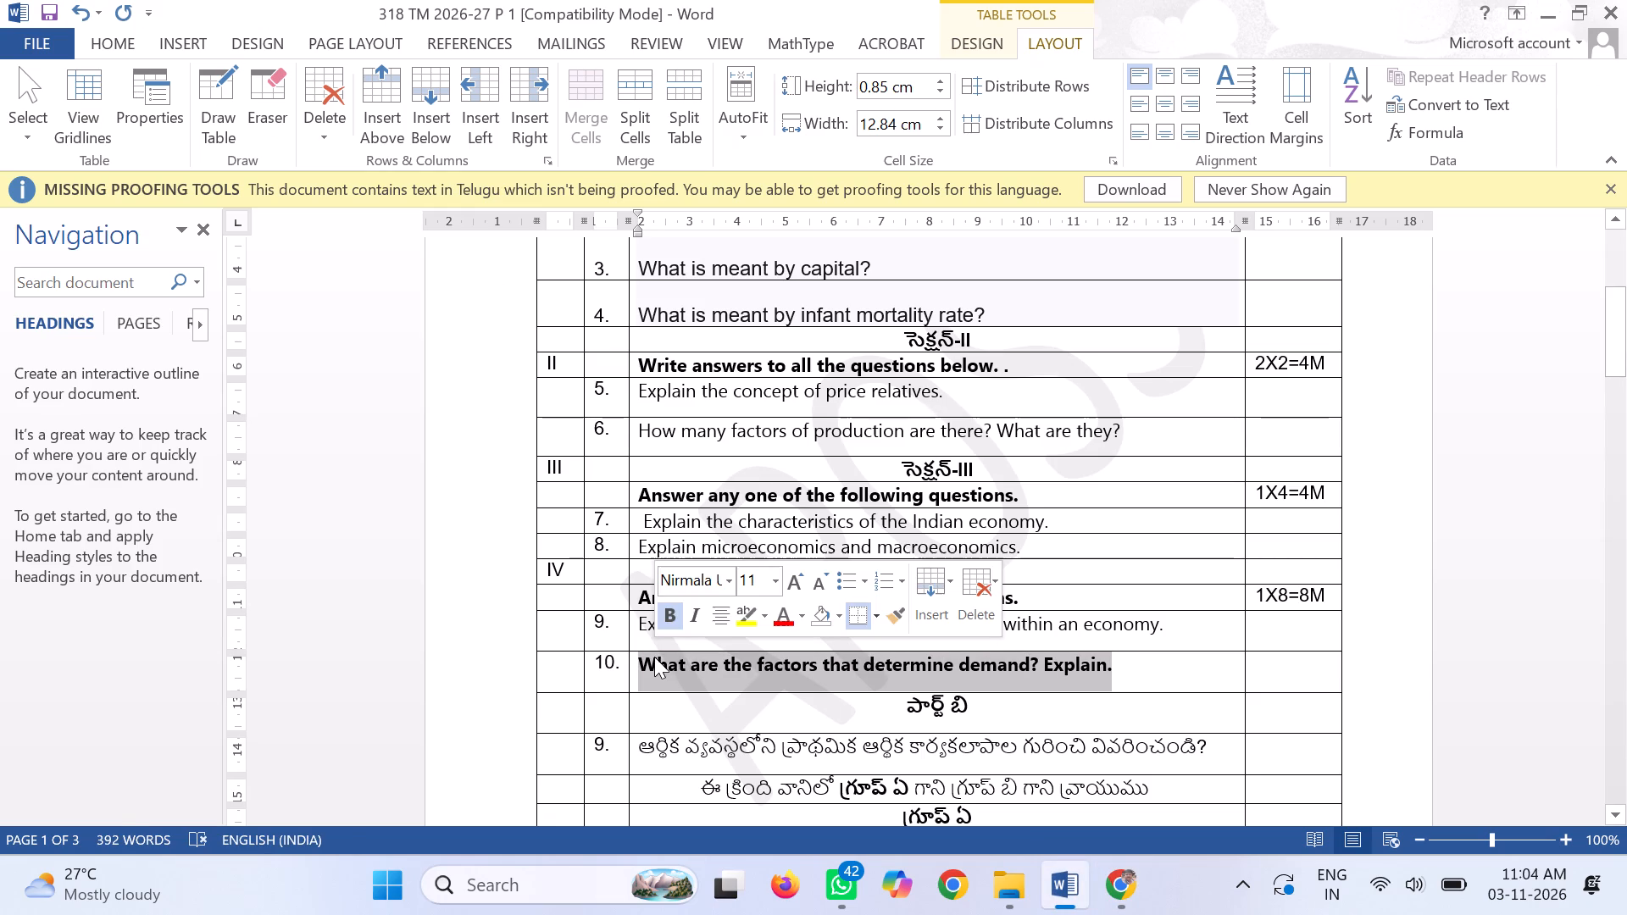
{"action": "left_click", "coordinate": [672, 612]}
Replace the Telugu part heading below question 10 with "PART-B" and centre it in its cell.
{"action": "left_click", "coordinate": [1024, 729]}
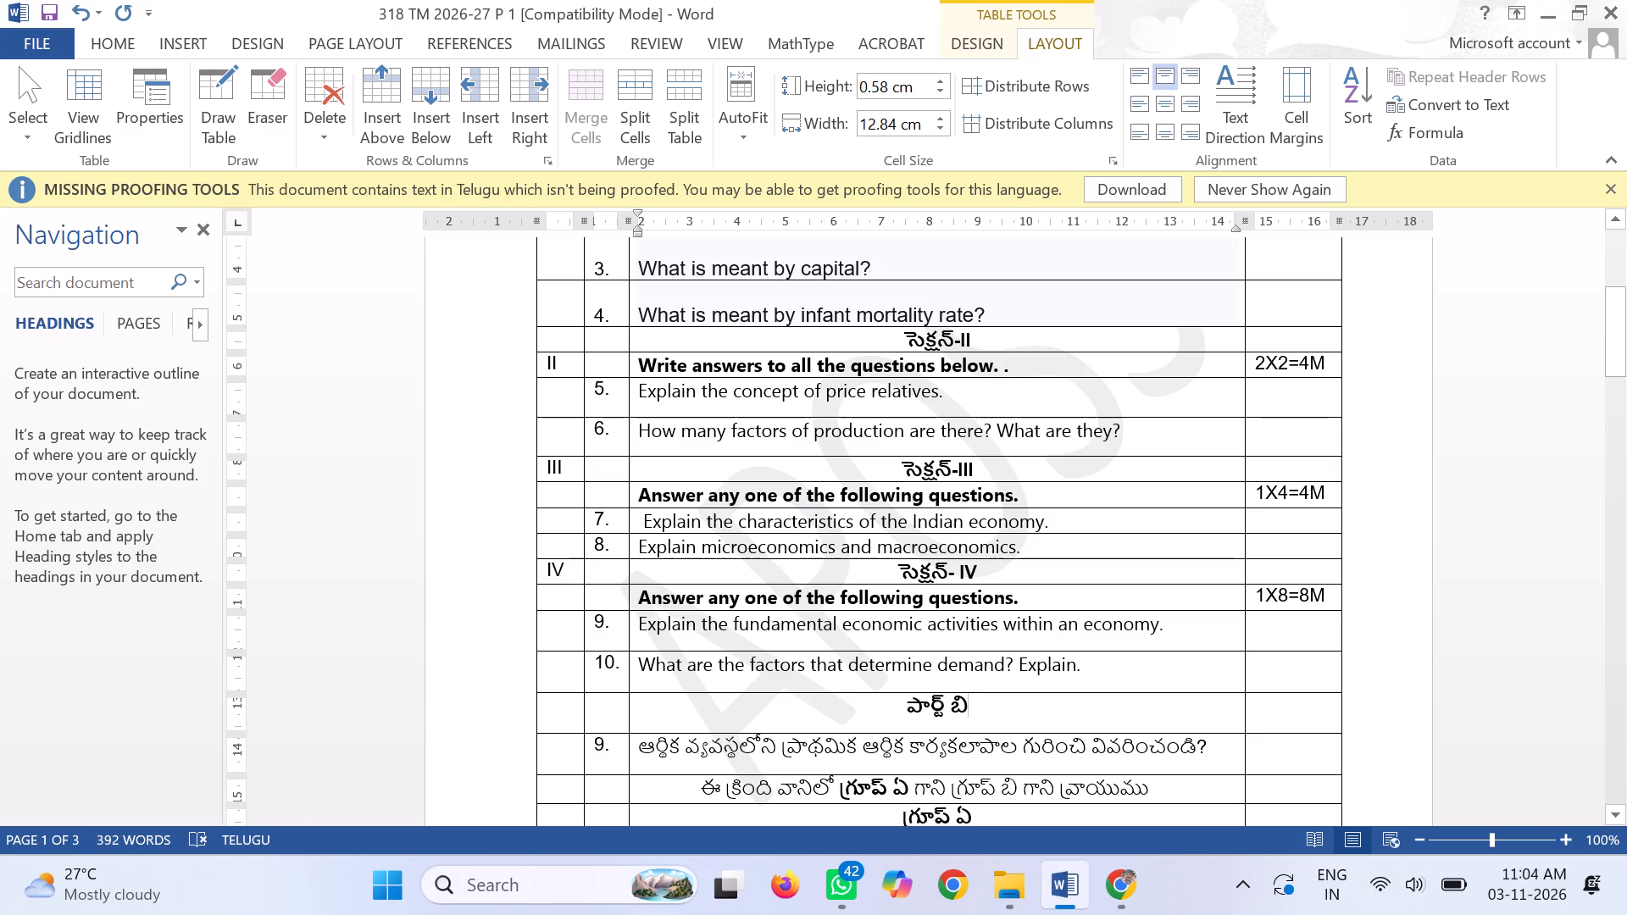
{"action": "key", "text": "BackSpace"}
{"action": "key", "text": "BackSpace"}
{"action": "key", "text": "BackSpace"}
{"action": "key", "text": "BackSpace"}
{"action": "key", "text": "BackSpace"}
{"action": "key", "text": "BackSpace"}
{"action": "key", "text": "BackSpace"}
{"action": "key", "text": "BackSpace"}
{"action": "key", "text": "BackSpace"}
{"action": "key", "text": "BackSpace"}
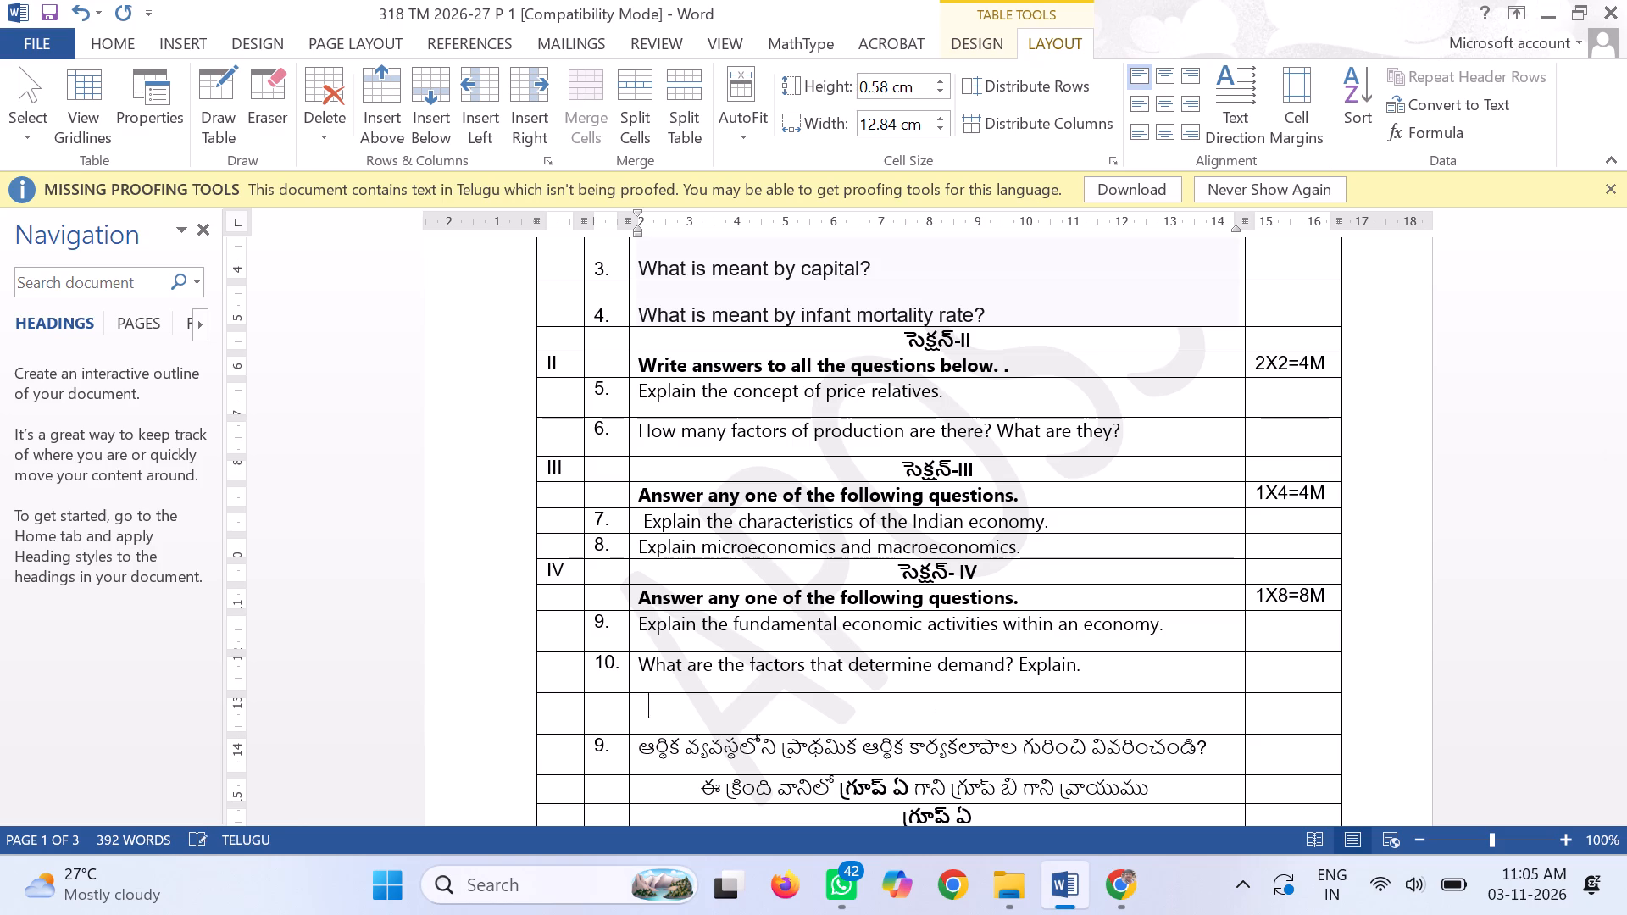
{"action": "type", "text": "PART"}
{"action": "type", "text": "-B"}
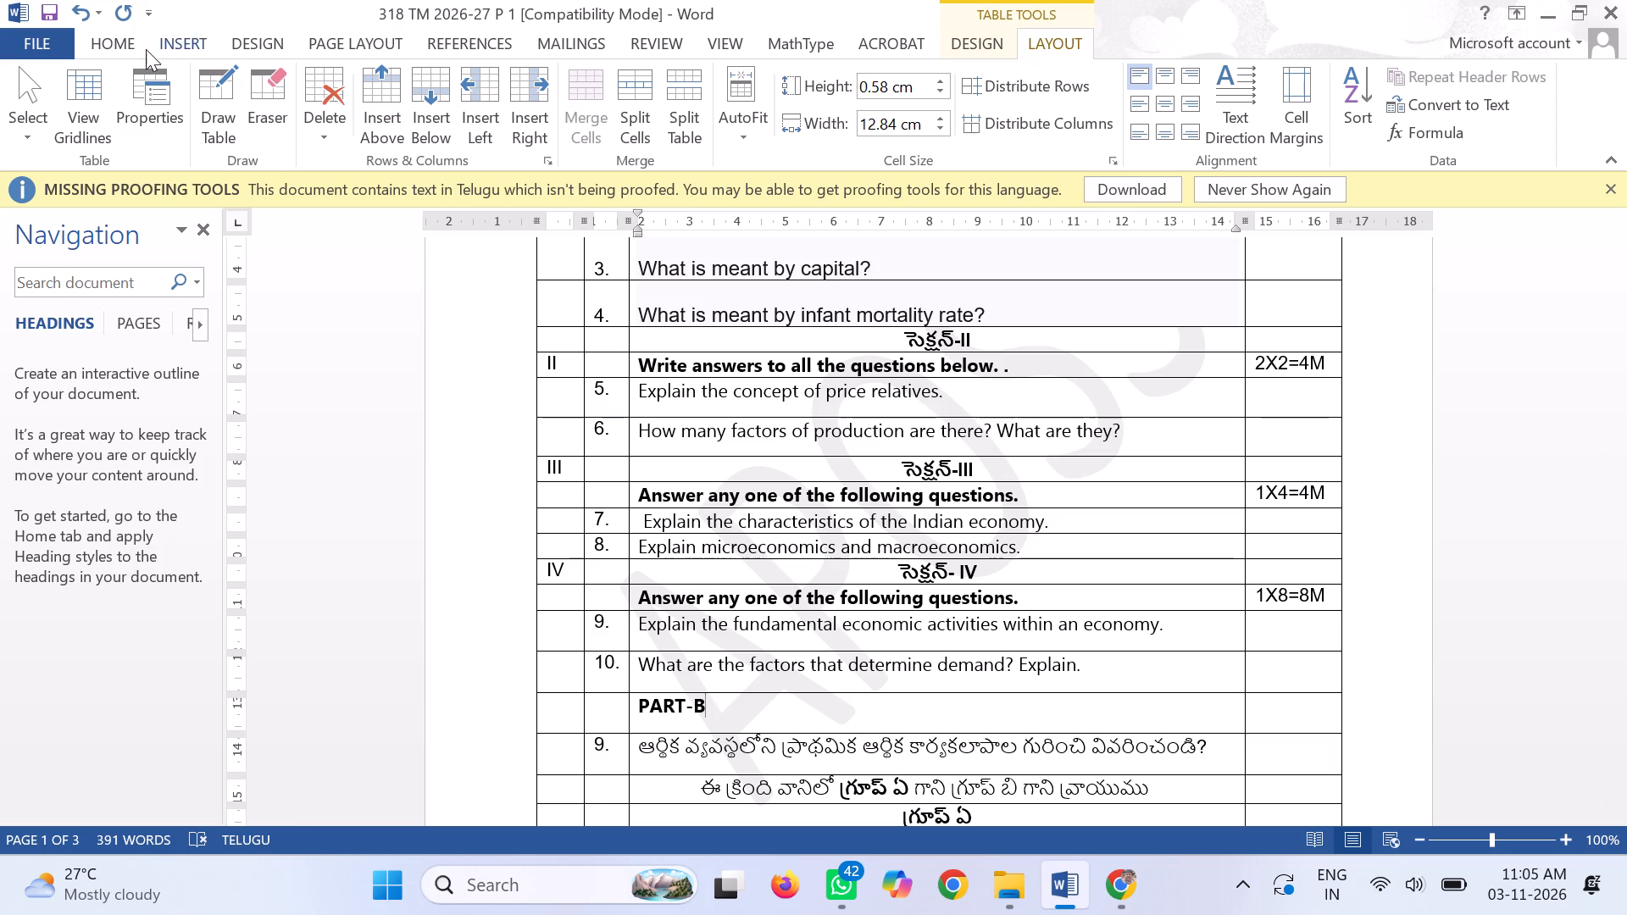
{"action": "left_click", "coordinate": [136, 41]}
{"action": "left_click", "coordinate": [522, 120]}
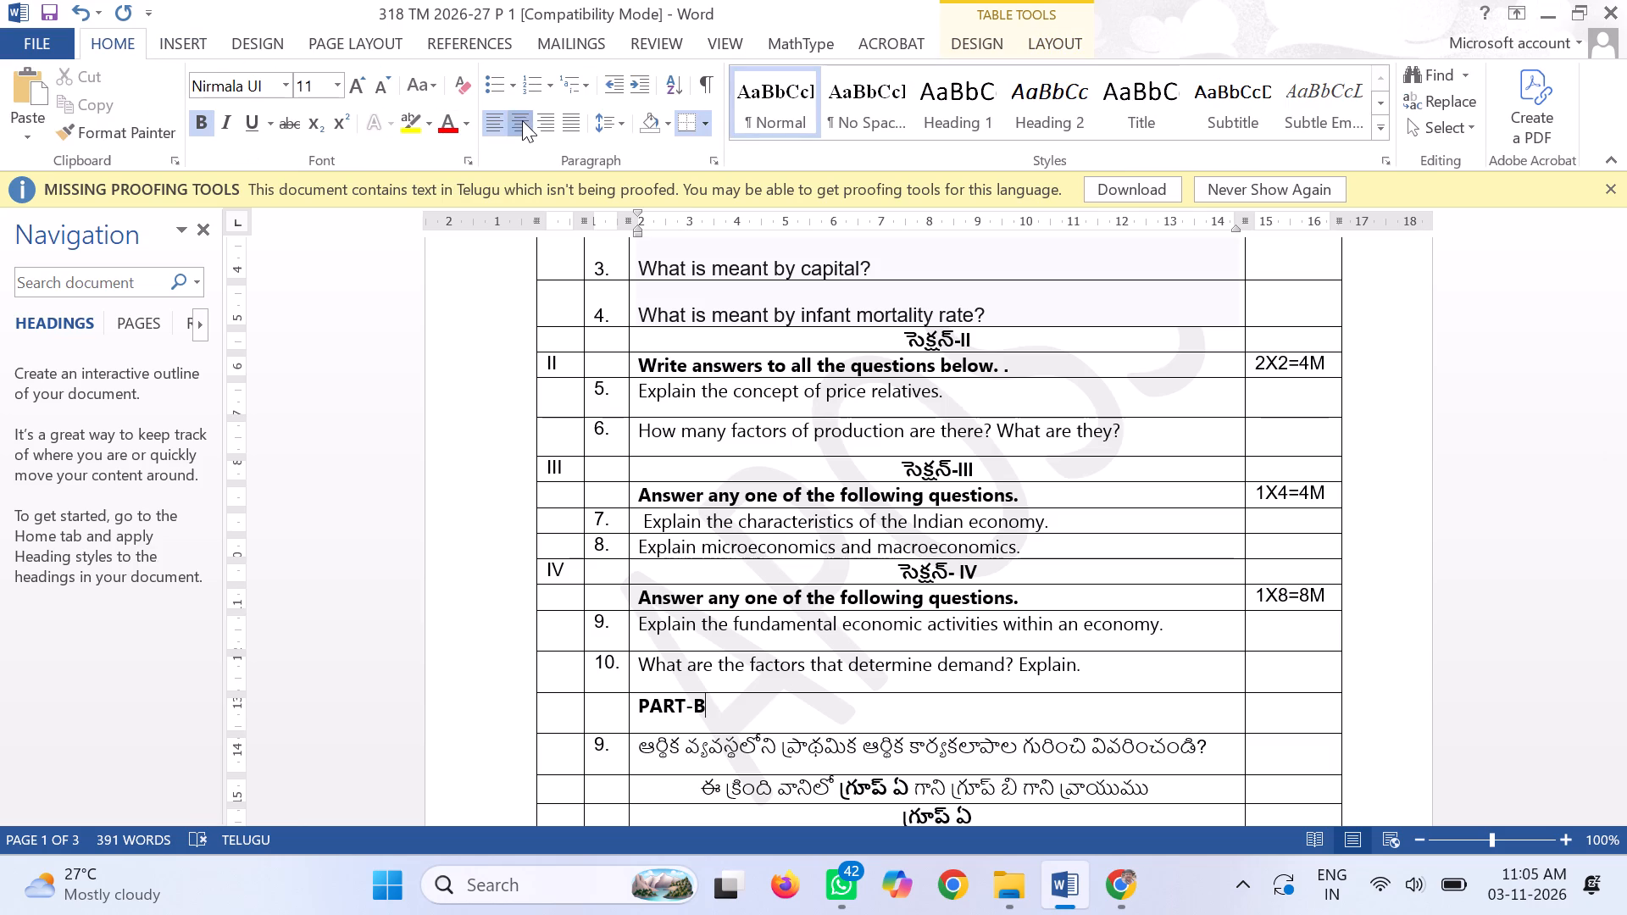
Select the Telugu text of the repeated question 9 just below the PART-B heading.
{"action": "scroll", "coordinate": [888, 618], "scroll_direction": "down", "scroll_amount": 1}
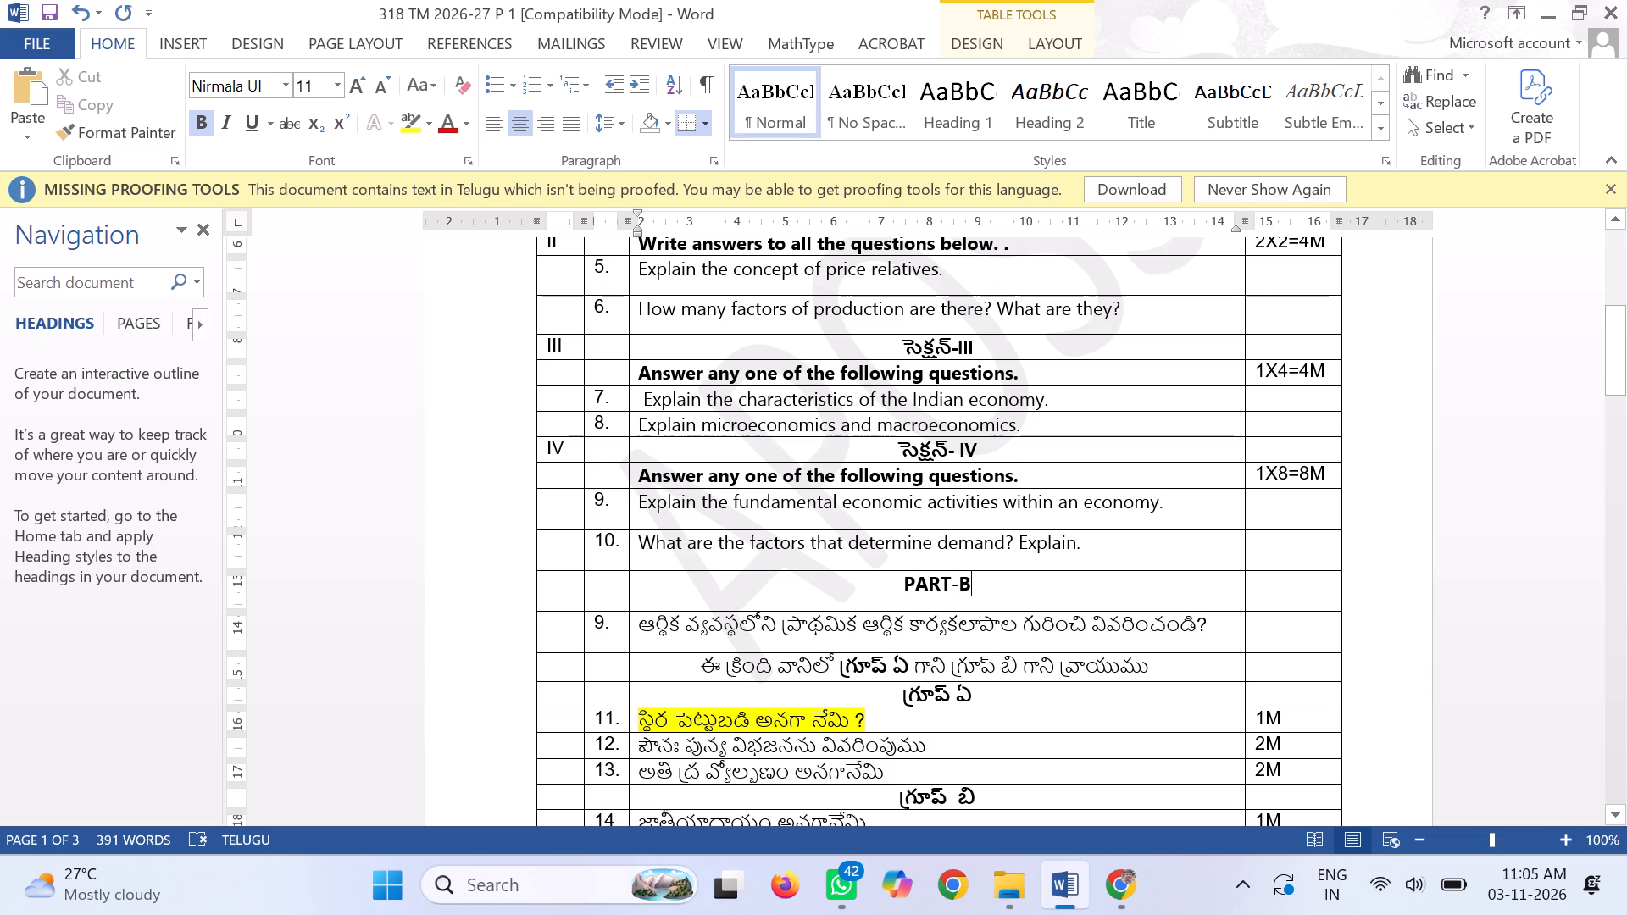
{"action": "left_click_drag", "start_coordinate": [1208, 625], "coordinate": [704, 618]}
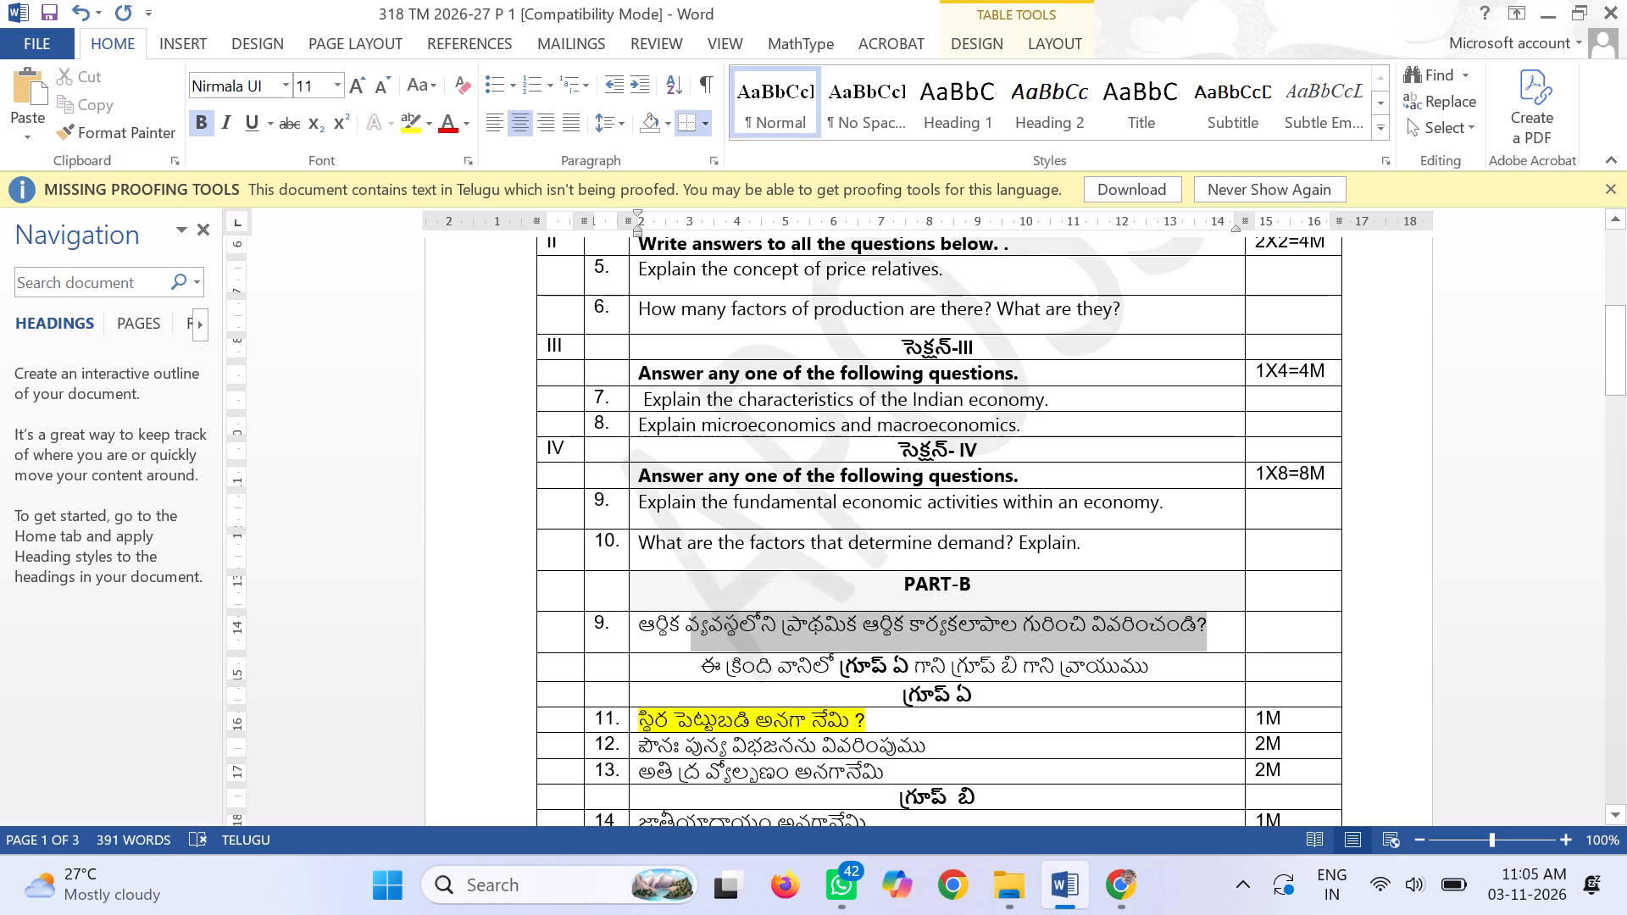
{"action": "left_click_drag", "start_coordinate": [704, 618], "coordinate": [662, 621]}
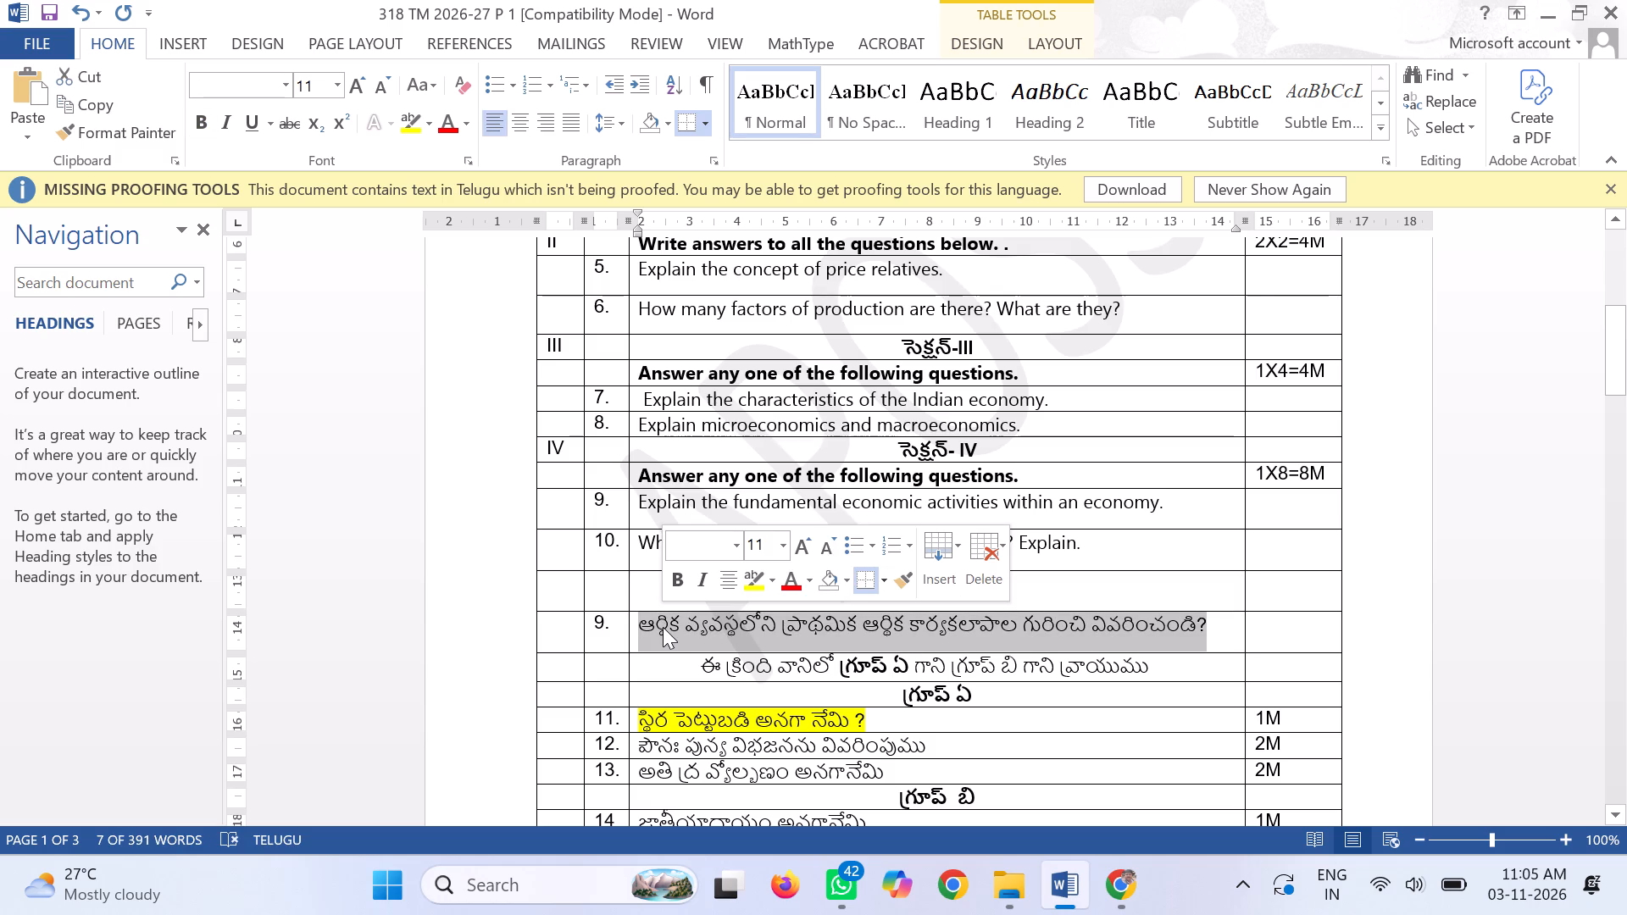
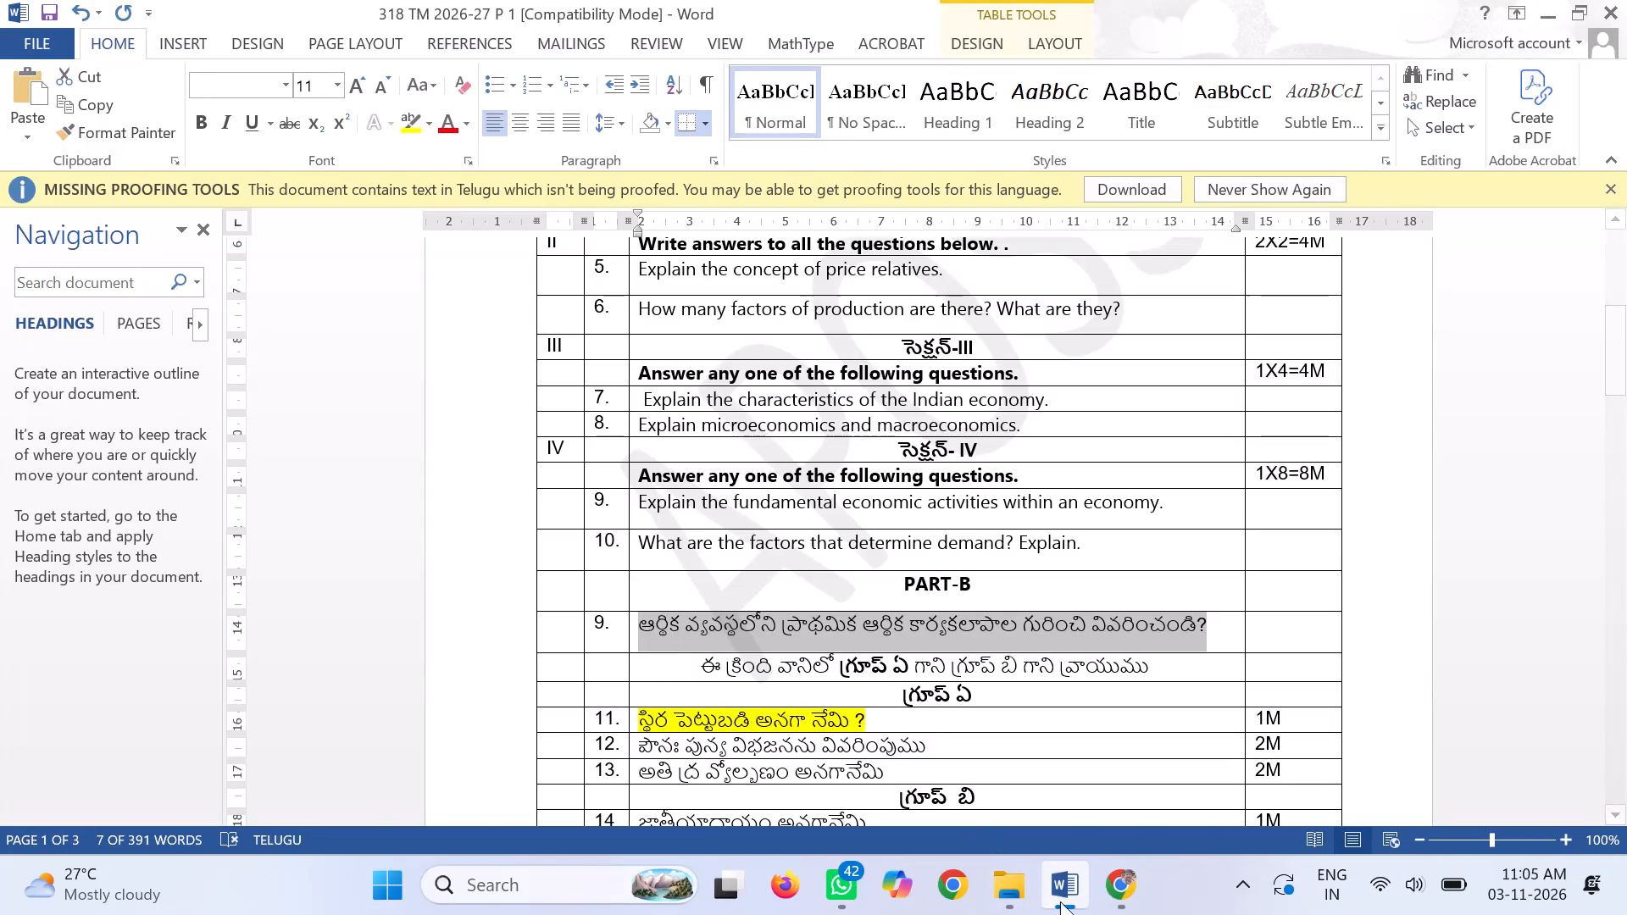
Translate the selected question 9 with Google Translate and replace it in Word with "Explain the fundamental economic activities within an economy.".
{"action": "left_click", "coordinate": [1111, 902]}
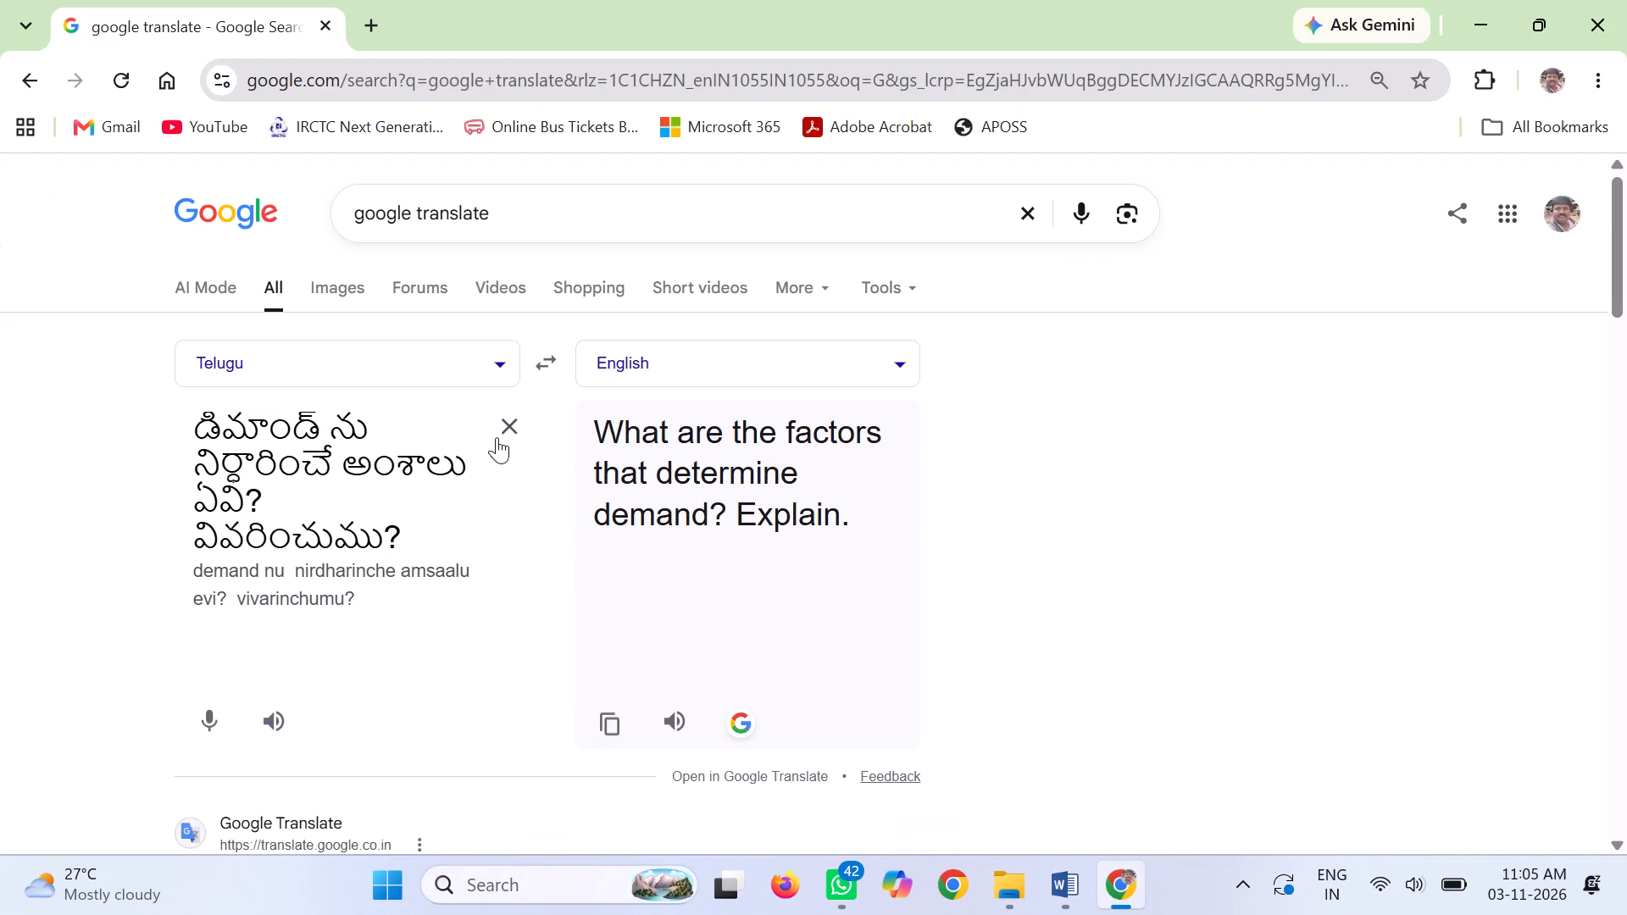
{"action": "left_click", "coordinate": [522, 430]}
{"action": "key", "text": "ctrl+v"}
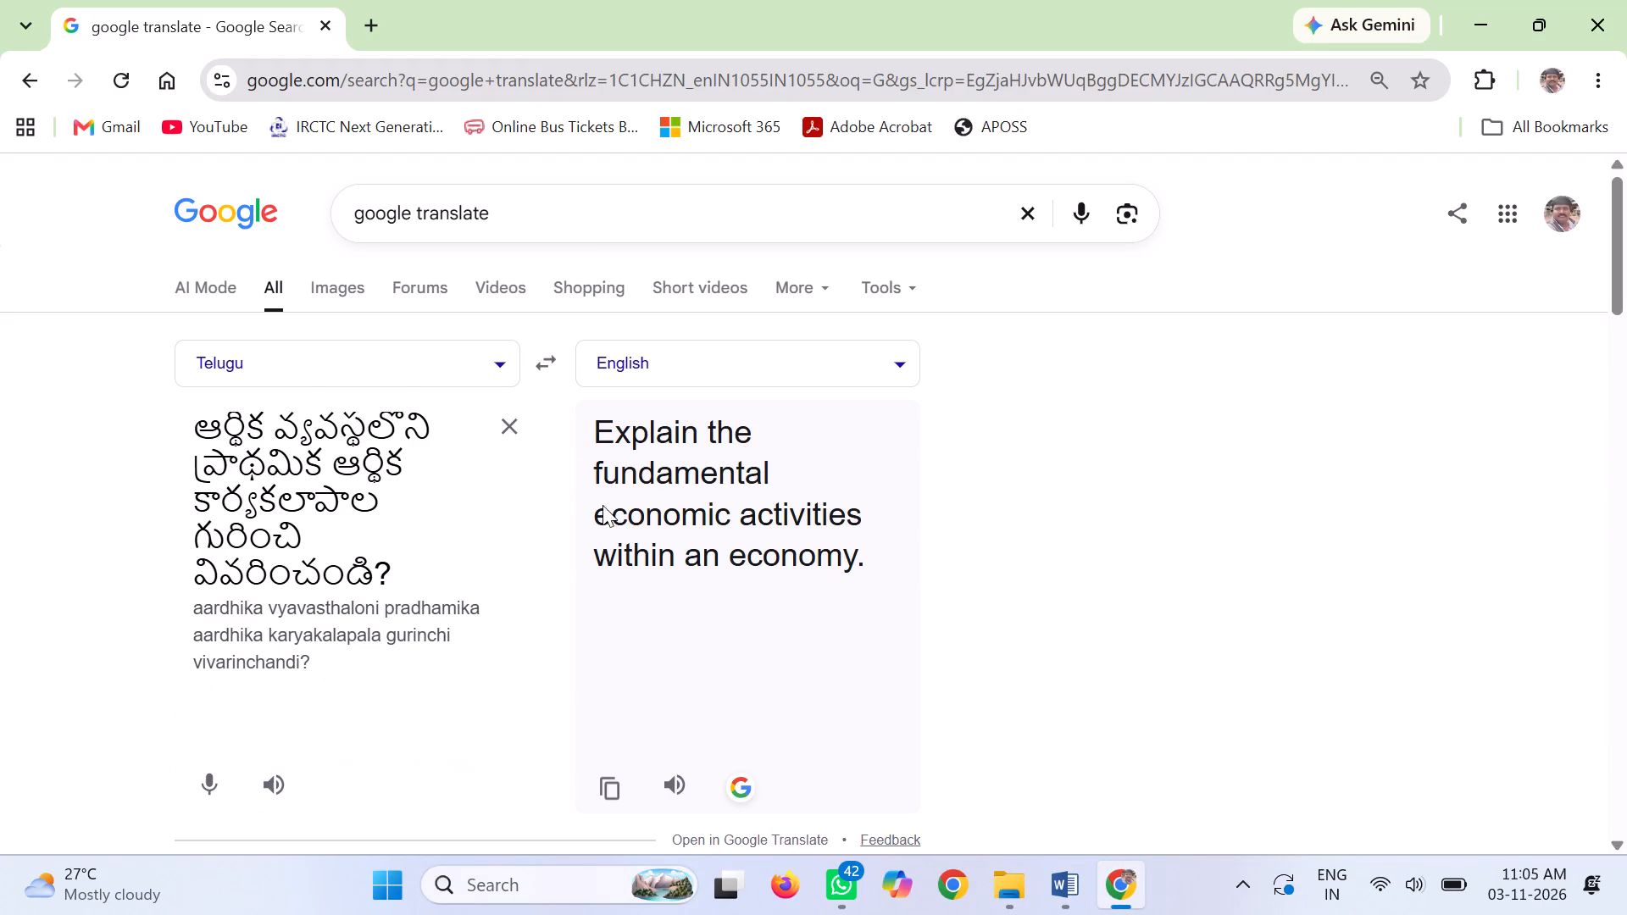
{"action": "left_click", "coordinate": [616, 786]}
{"action": "left_click", "coordinate": [1058, 895]}
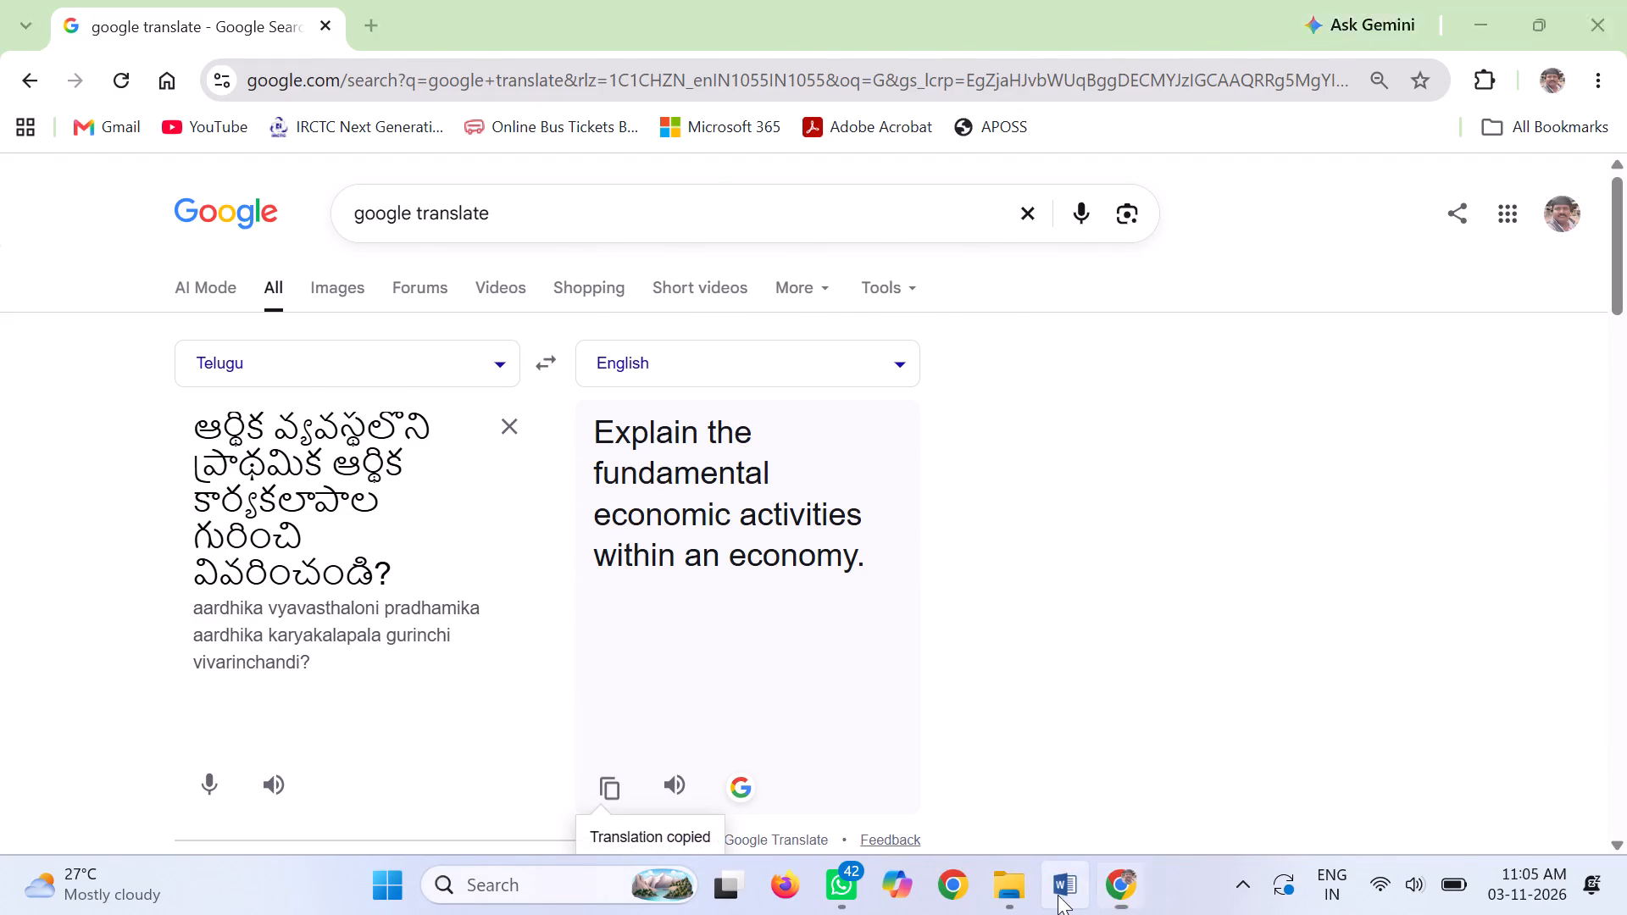
{"action": "key", "text": "ctrl+v"}
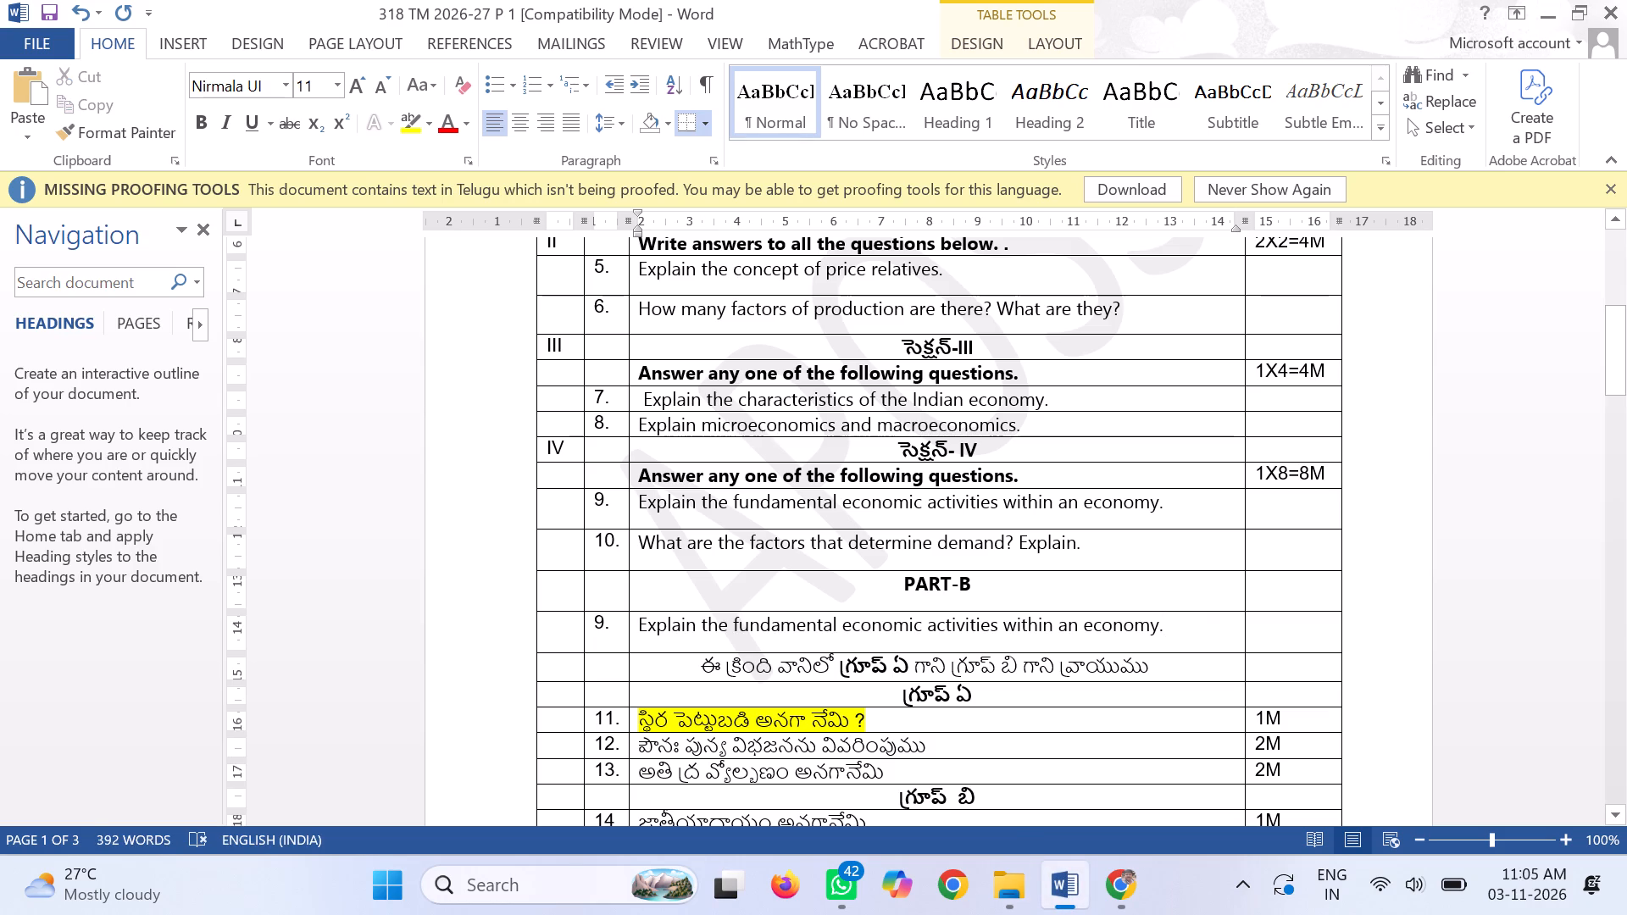
Translate the Telugu group-choice instruction with Google Translate and replace it in Word with "Write either Group A or Group B from the following.".
{"action": "left_click_drag", "start_coordinate": [1152, 673], "coordinate": [712, 662]}
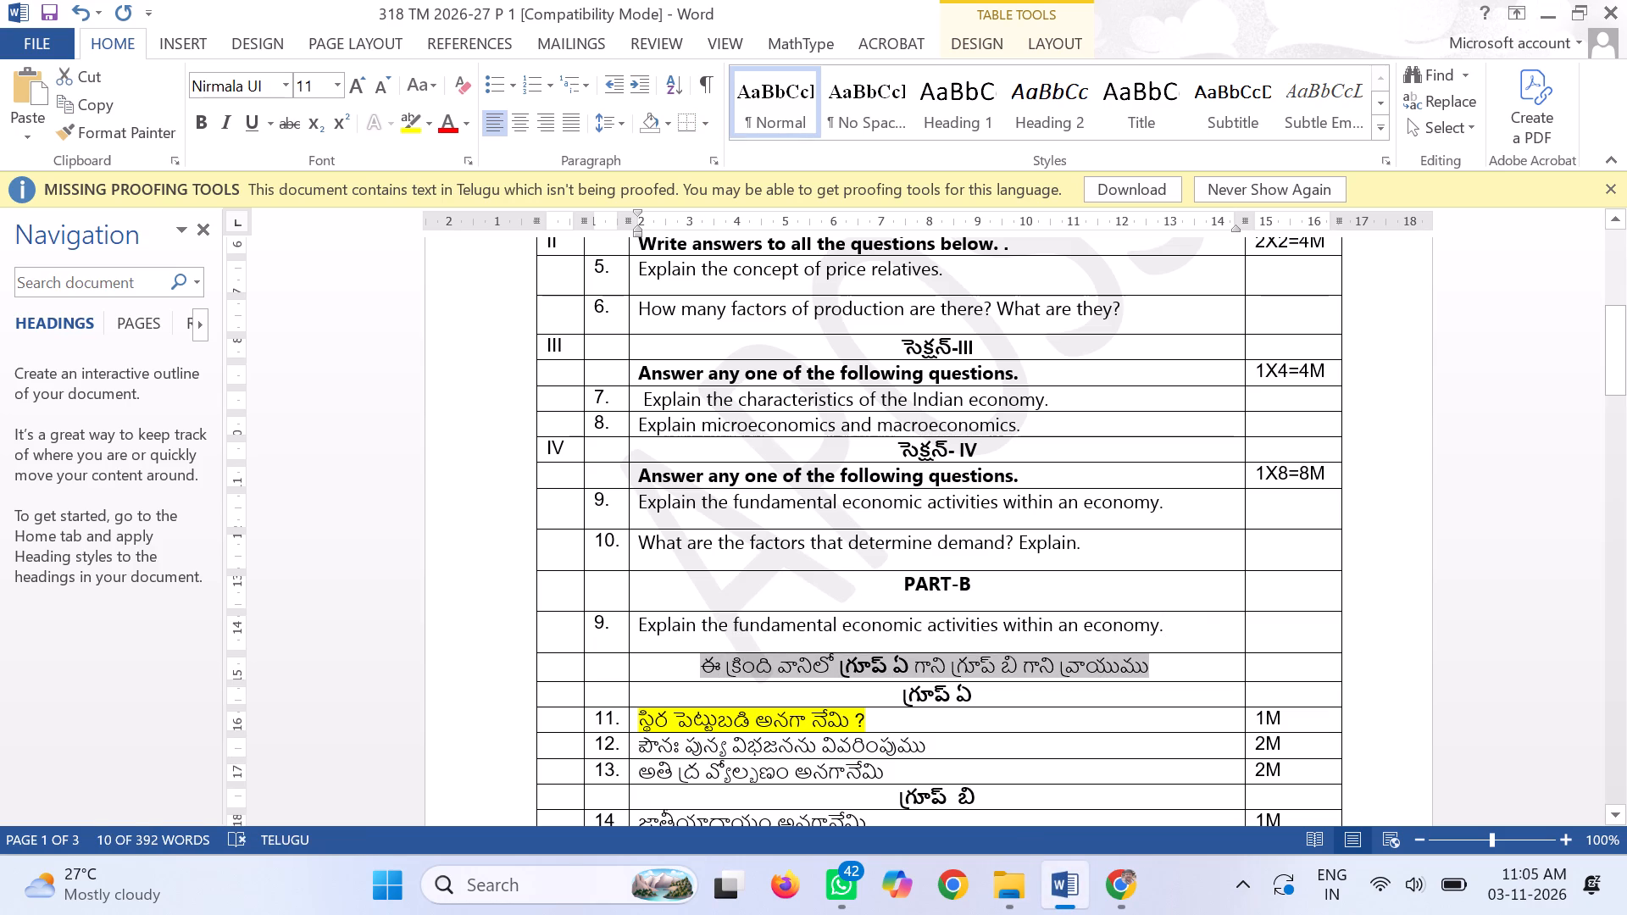
{"action": "key", "text": "ctrl+c"}
{"action": "left_click", "coordinate": [1128, 883]}
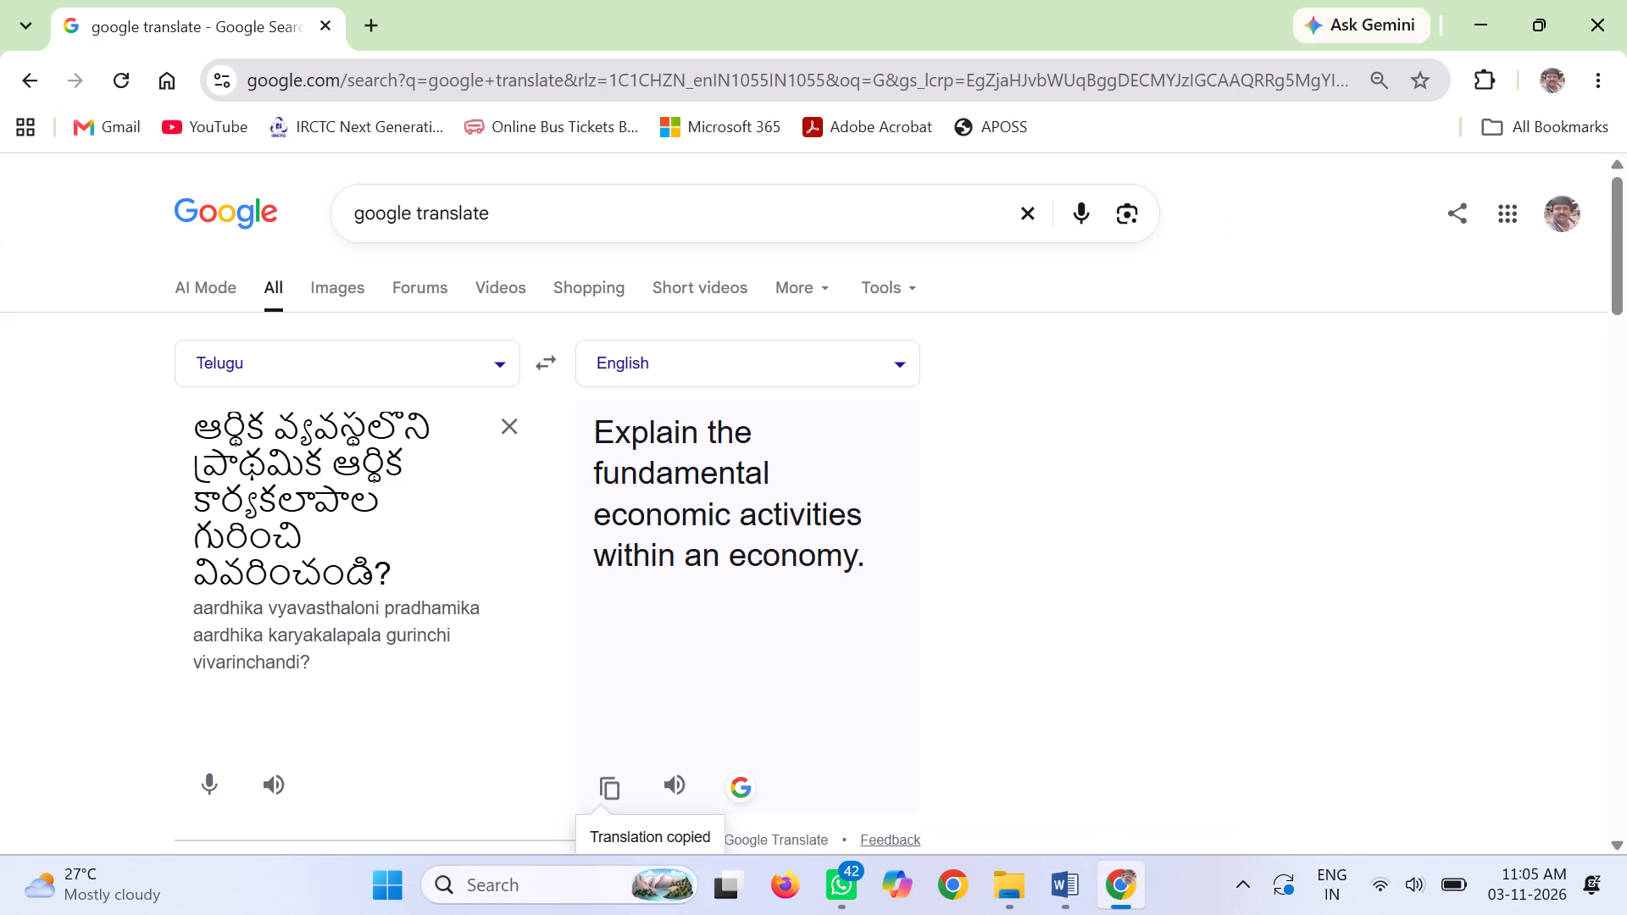
{"action": "left_click", "coordinate": [506, 427]}
{"action": "key", "text": "ctrl+v"}
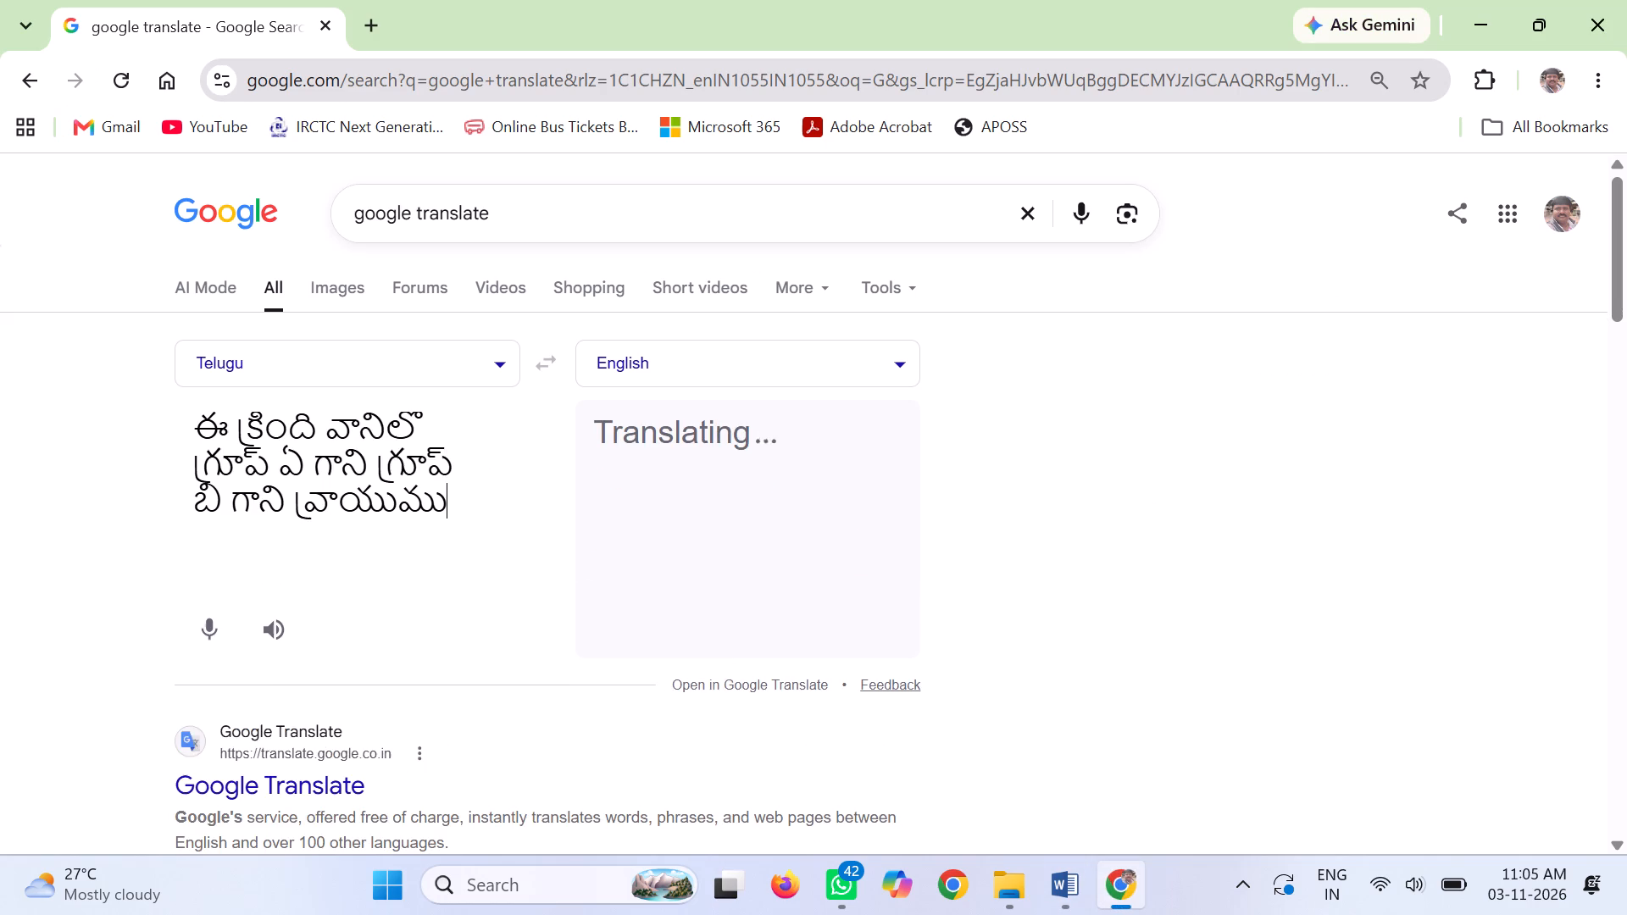
{"action": "left_click", "coordinate": [613, 696]}
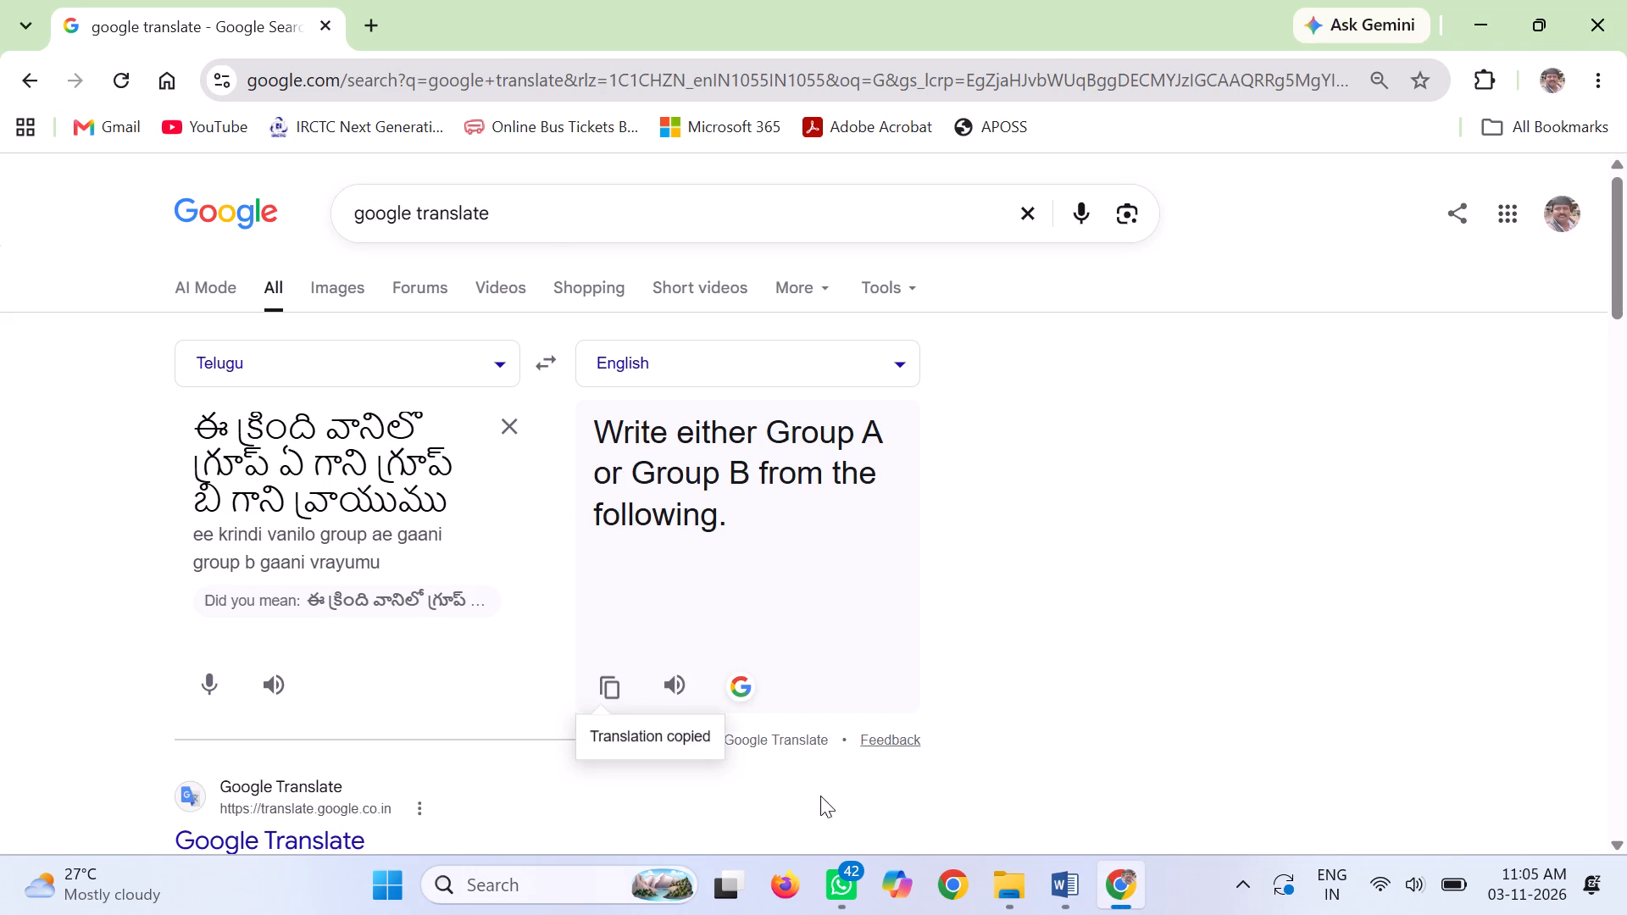
{"action": "left_click", "coordinate": [1070, 891]}
{"action": "key", "text": "ctrl+v"}
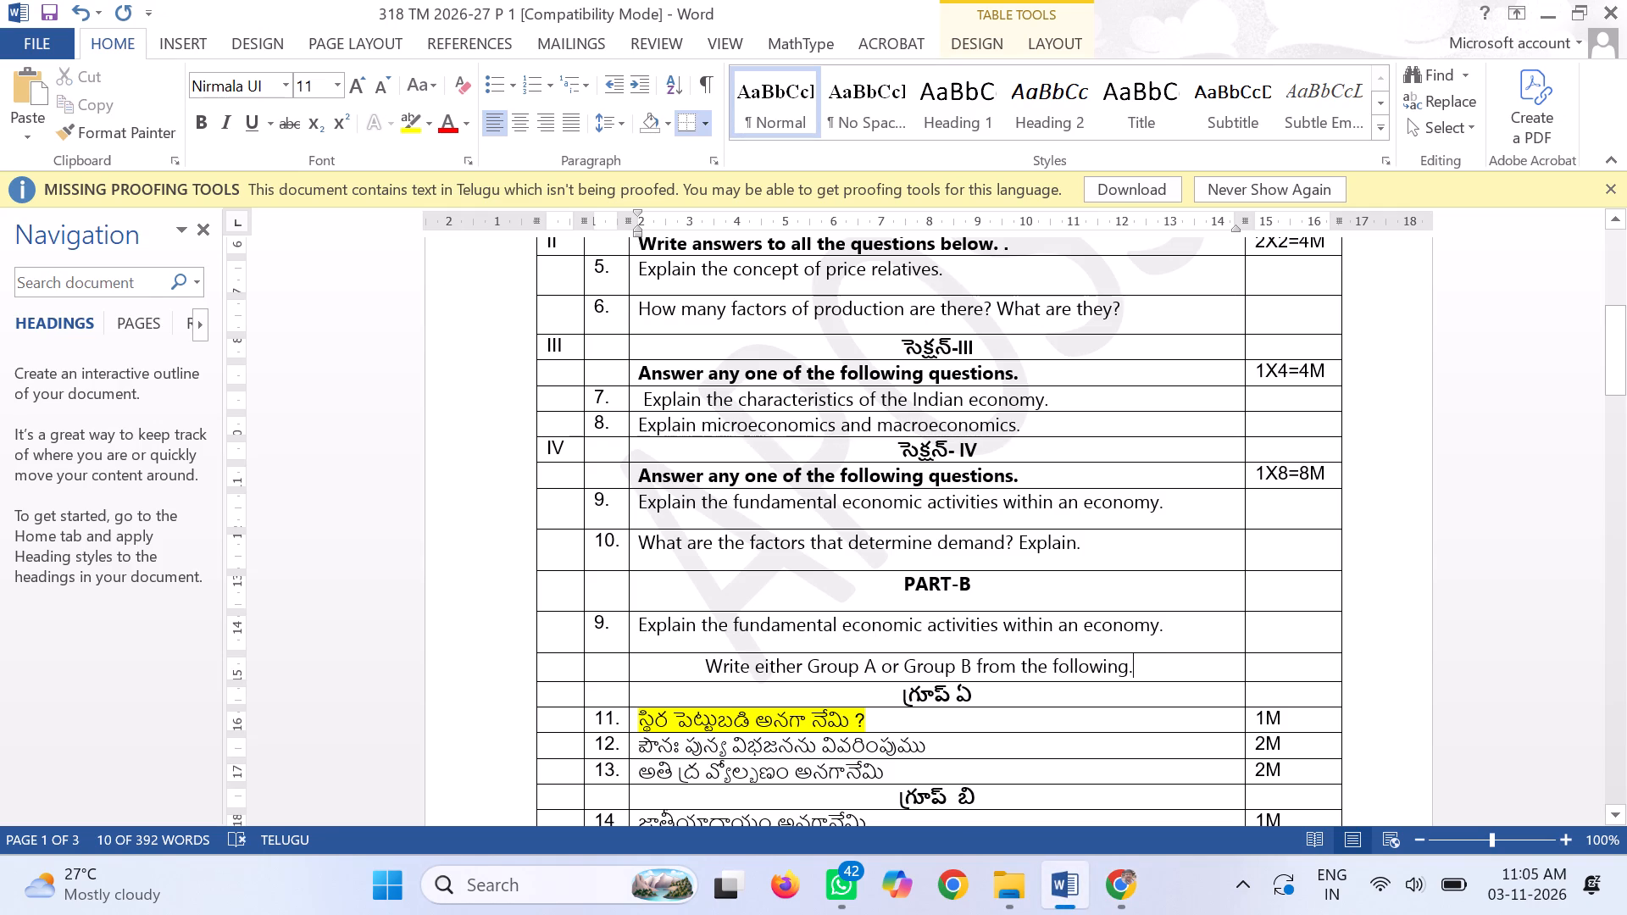
Make the English group-choice instruction below question 9 in PART-B bold.
{"action": "left_click_drag", "start_coordinate": [1149, 661], "coordinate": [719, 648]}
{"action": "left_click", "coordinate": [719, 648]}
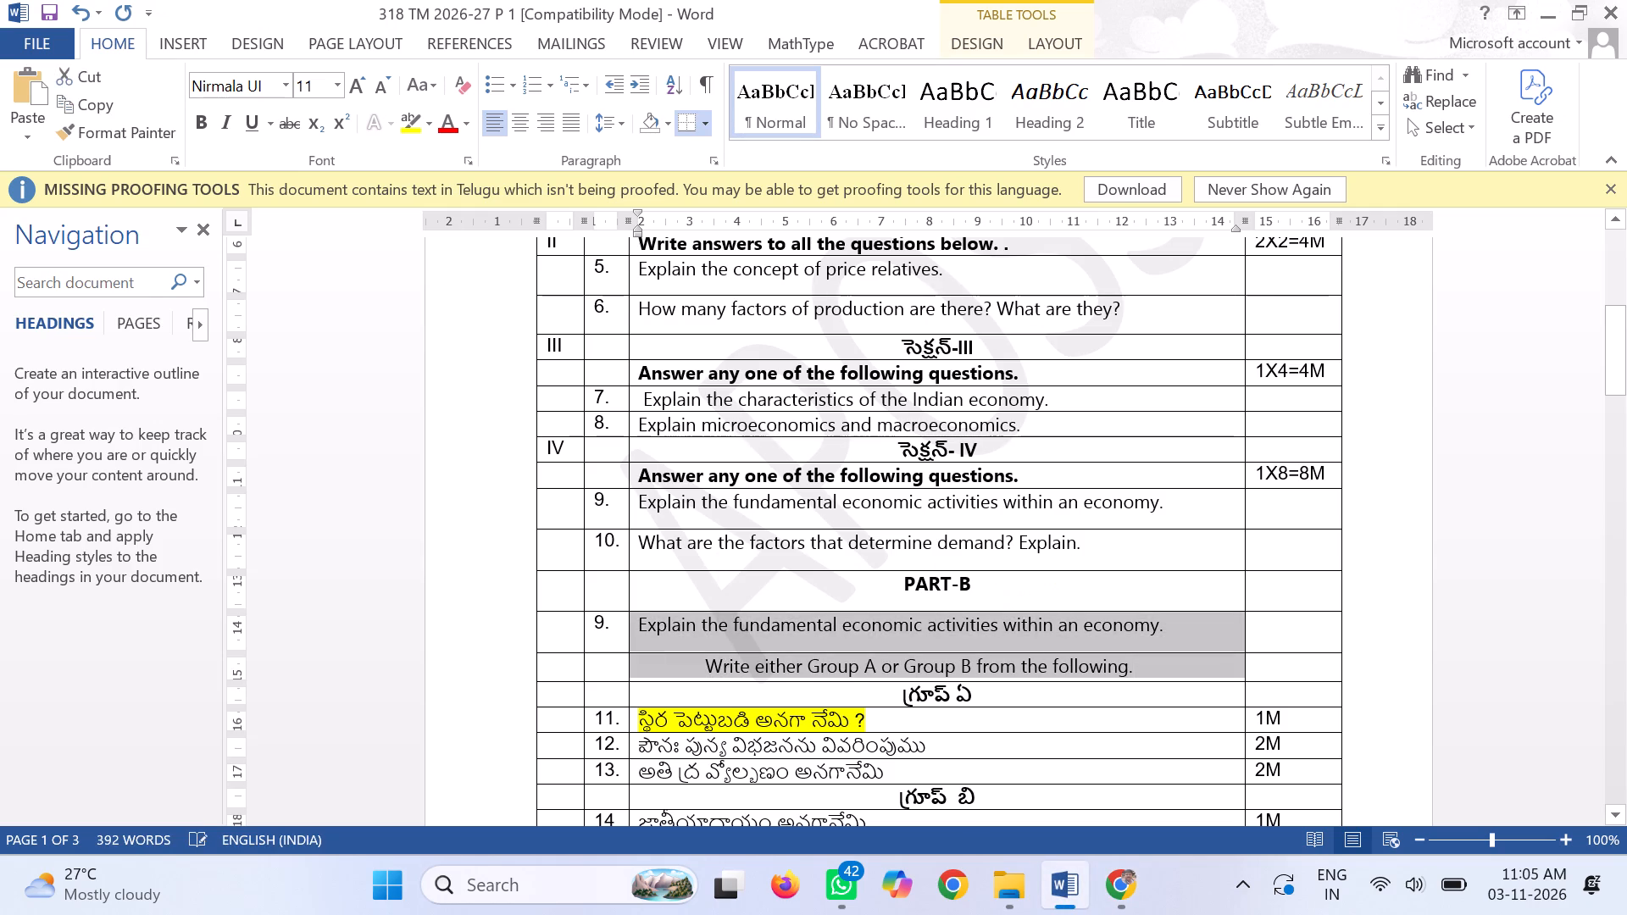
{"action": "left_click_drag", "start_coordinate": [1172, 674], "coordinate": [708, 661]}
{"action": "left_click", "coordinate": [731, 624]}
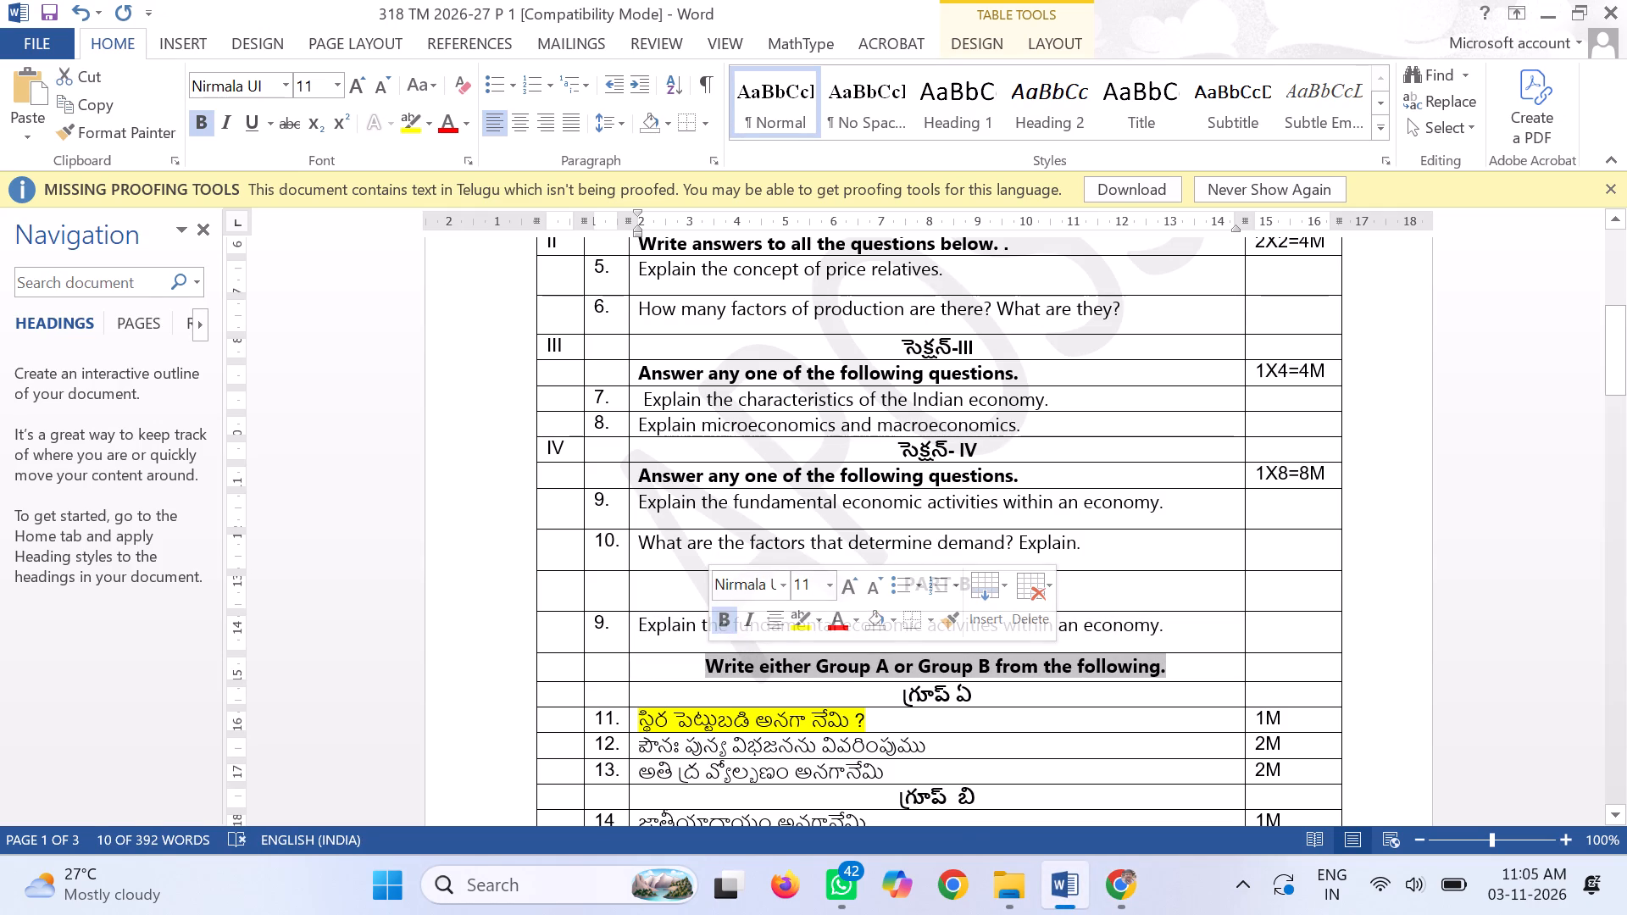
Replace the Telugu heading above question 11 with "Group A" copied from the group-choice instruction.
{"action": "left_click", "coordinate": [891, 672]}
{"action": "left_click_drag", "start_coordinate": [889, 667], "coordinate": [837, 665]}
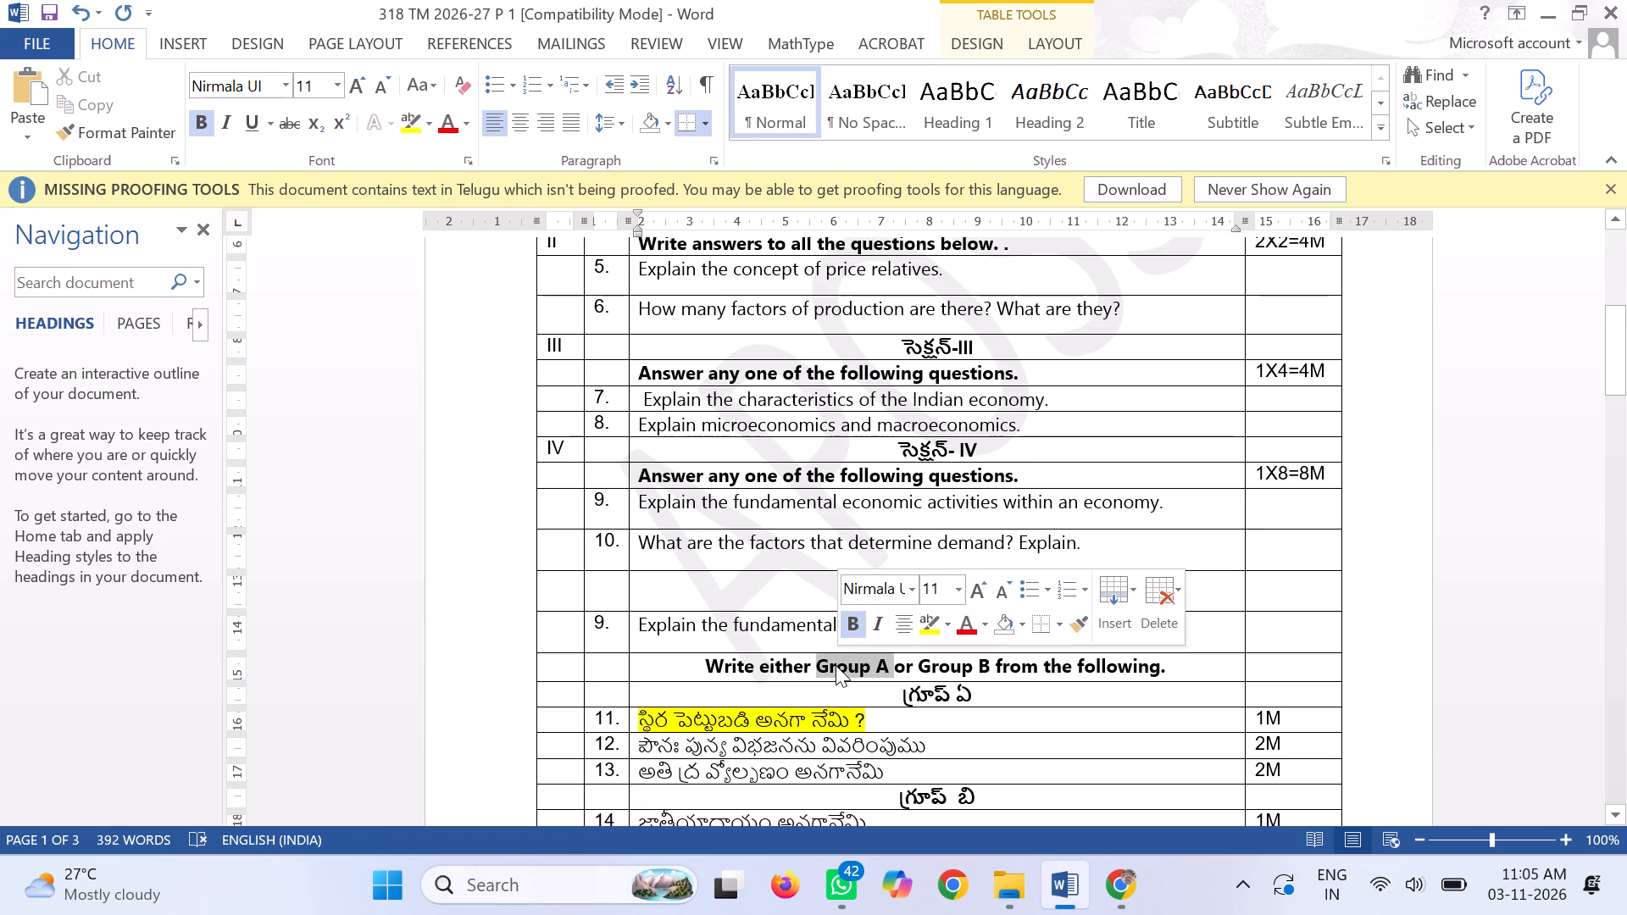
{"action": "key", "text": "ctrl+c"}
{"action": "left_click_drag", "start_coordinate": [1002, 699], "coordinate": [897, 694]}
{"action": "key", "text": "ctrl+v"}
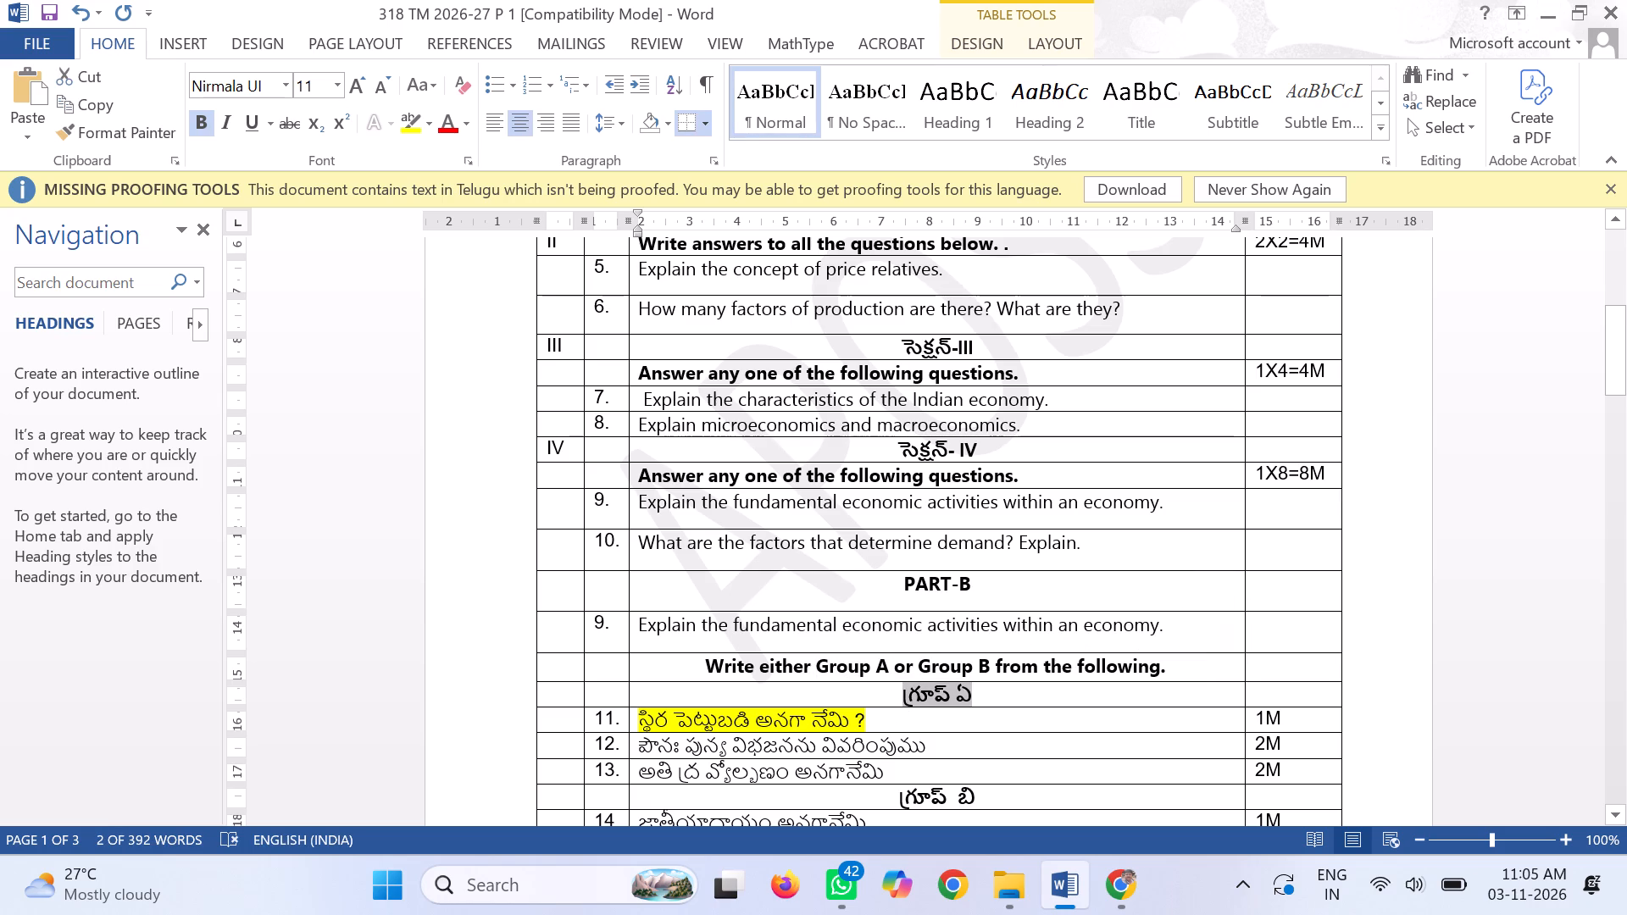
Replace the Telugu heading above question 14 with "Group B" copied from the group-choice instruction.
{"action": "left_click_drag", "start_coordinate": [986, 669], "coordinate": [926, 666]}
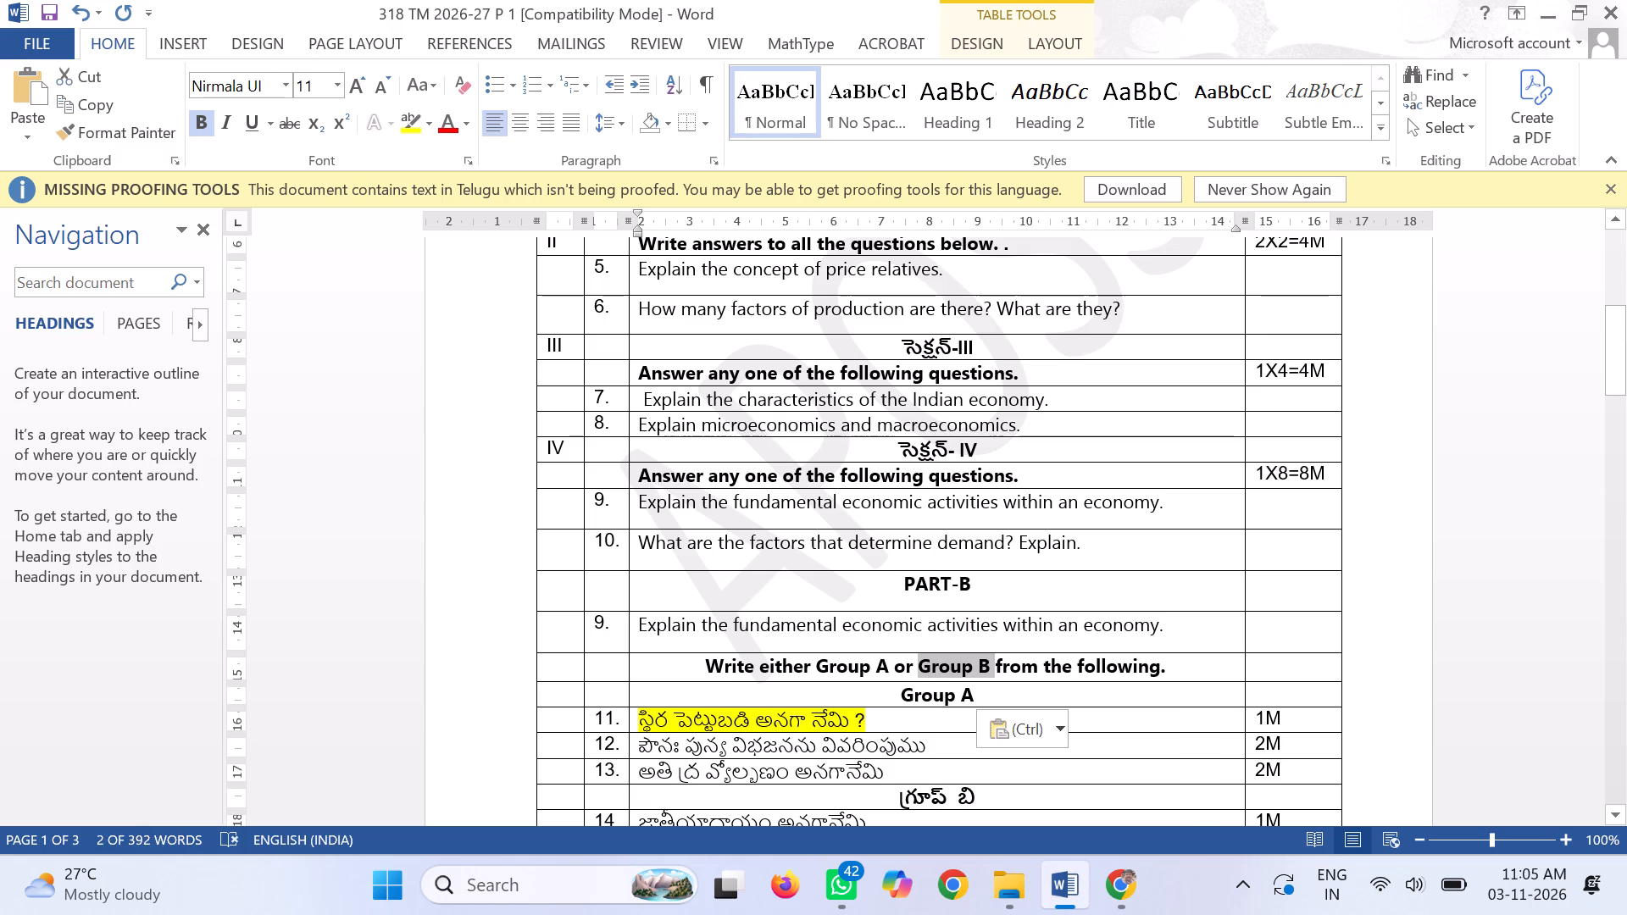
{"action": "key", "text": "ctrl+c"}
{"action": "scroll", "coordinate": [948, 713], "scroll_direction": "down", "scroll_amount": 2}
{"action": "left_click_drag", "start_coordinate": [982, 557], "coordinate": [915, 553]}
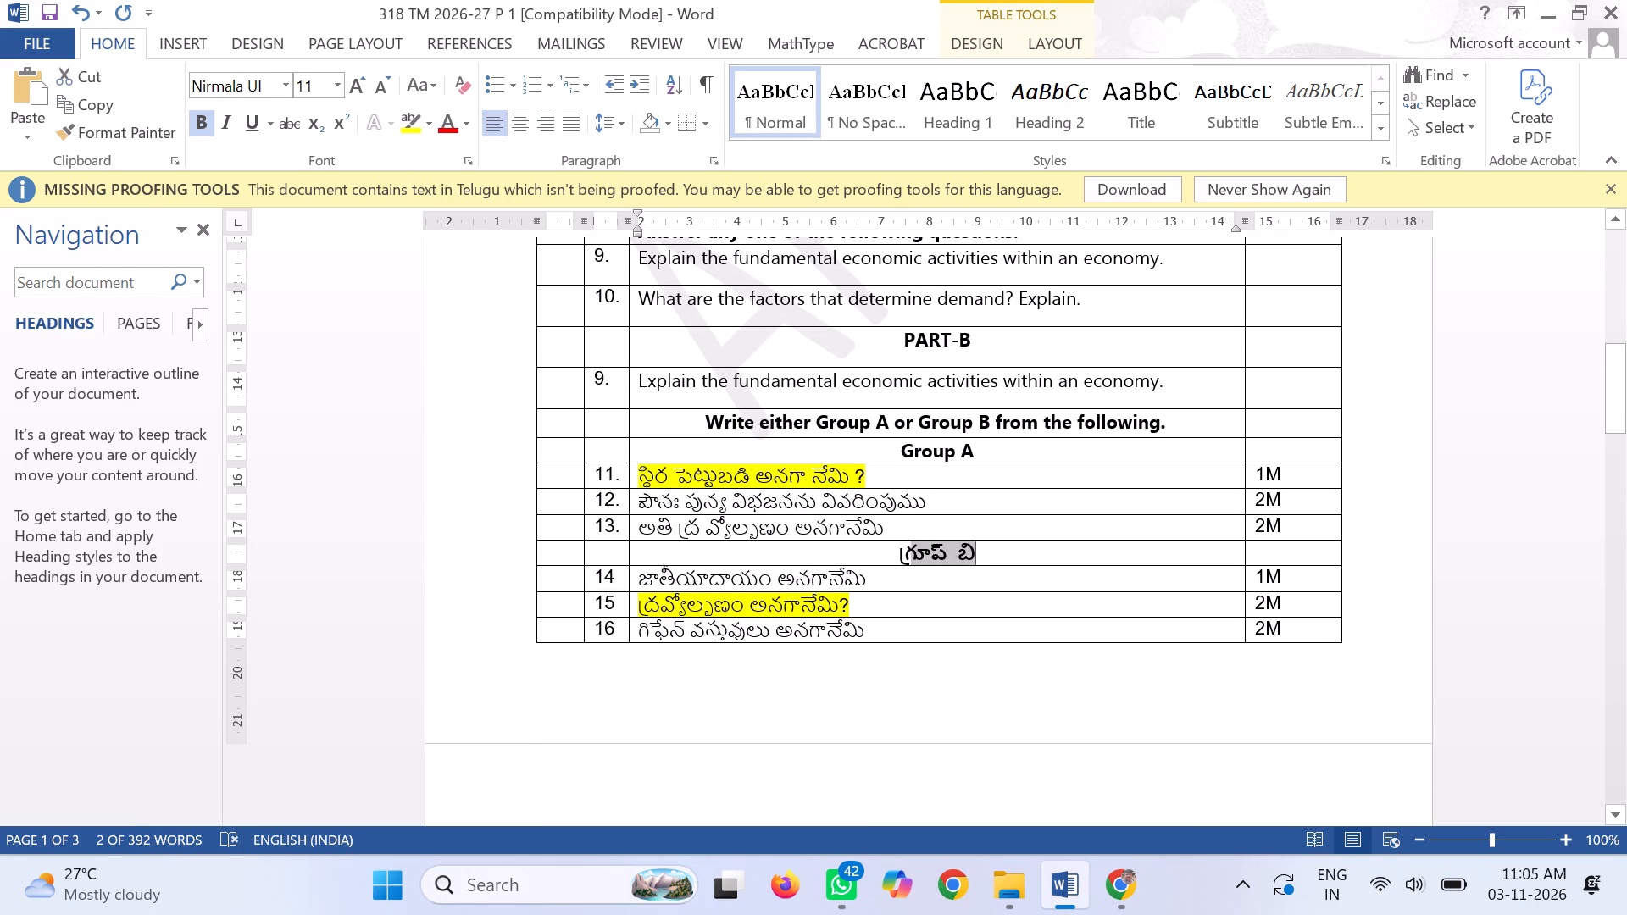
{"action": "left_click_drag", "start_coordinate": [915, 553], "coordinate": [899, 552]}
{"action": "key", "text": "ctrl+v"}
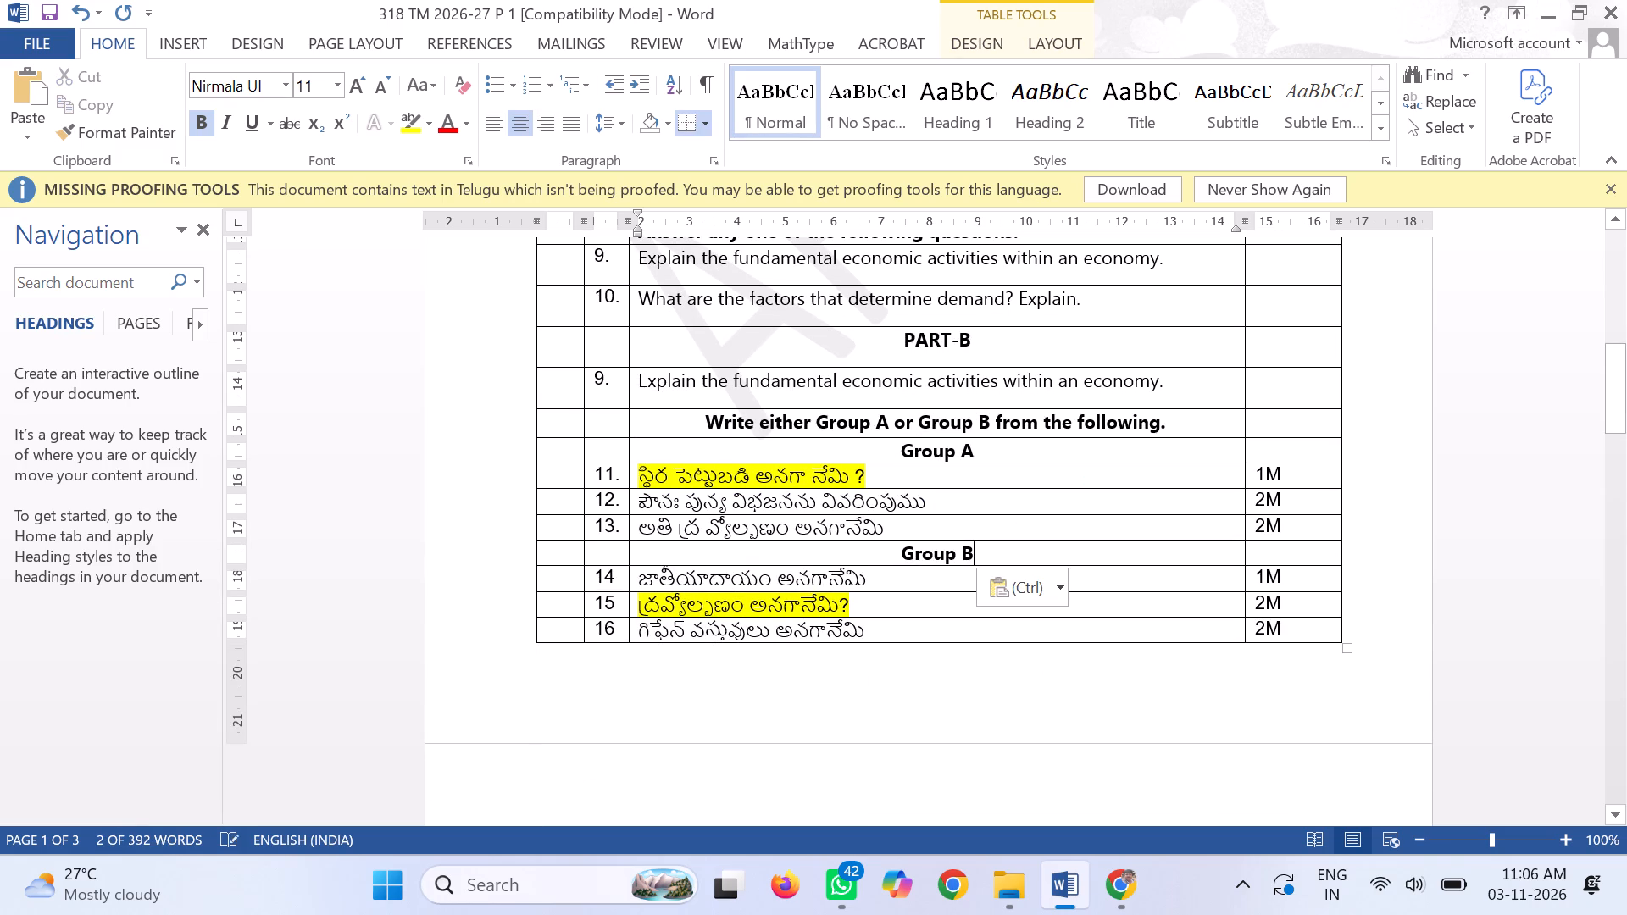
Translate the highlighted question 11 with Google Translate and replace it in Word with "What is a fixed investment?".
{"action": "left_click_drag", "start_coordinate": [875, 475], "coordinate": [847, 475]}
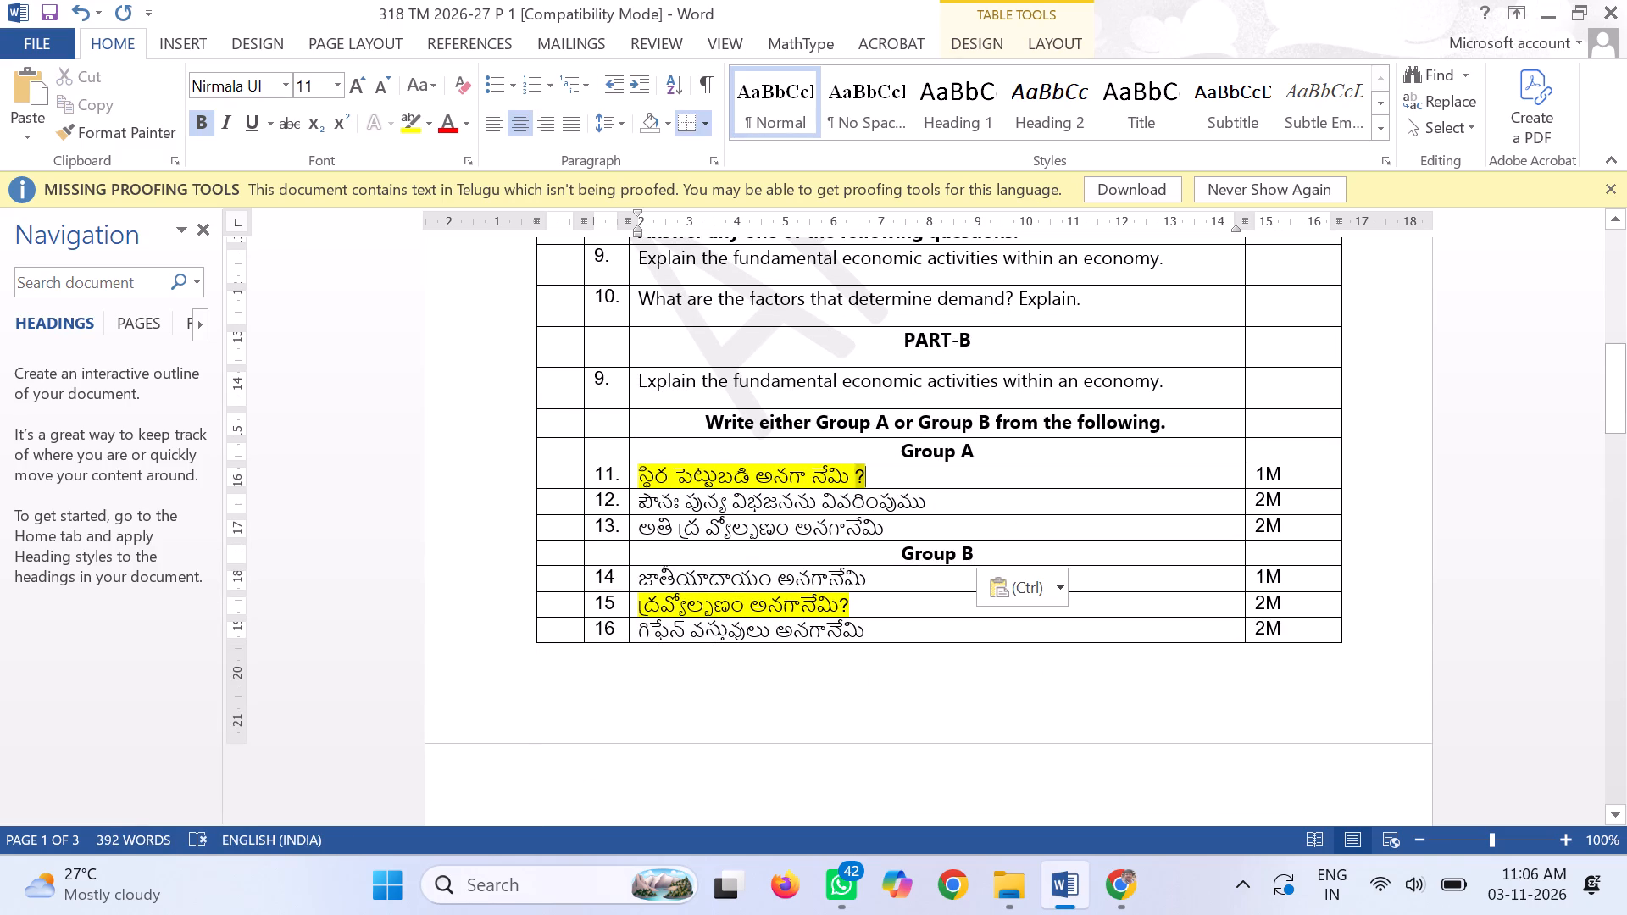
{"action": "left_click_drag", "start_coordinate": [847, 475], "coordinate": [651, 475]}
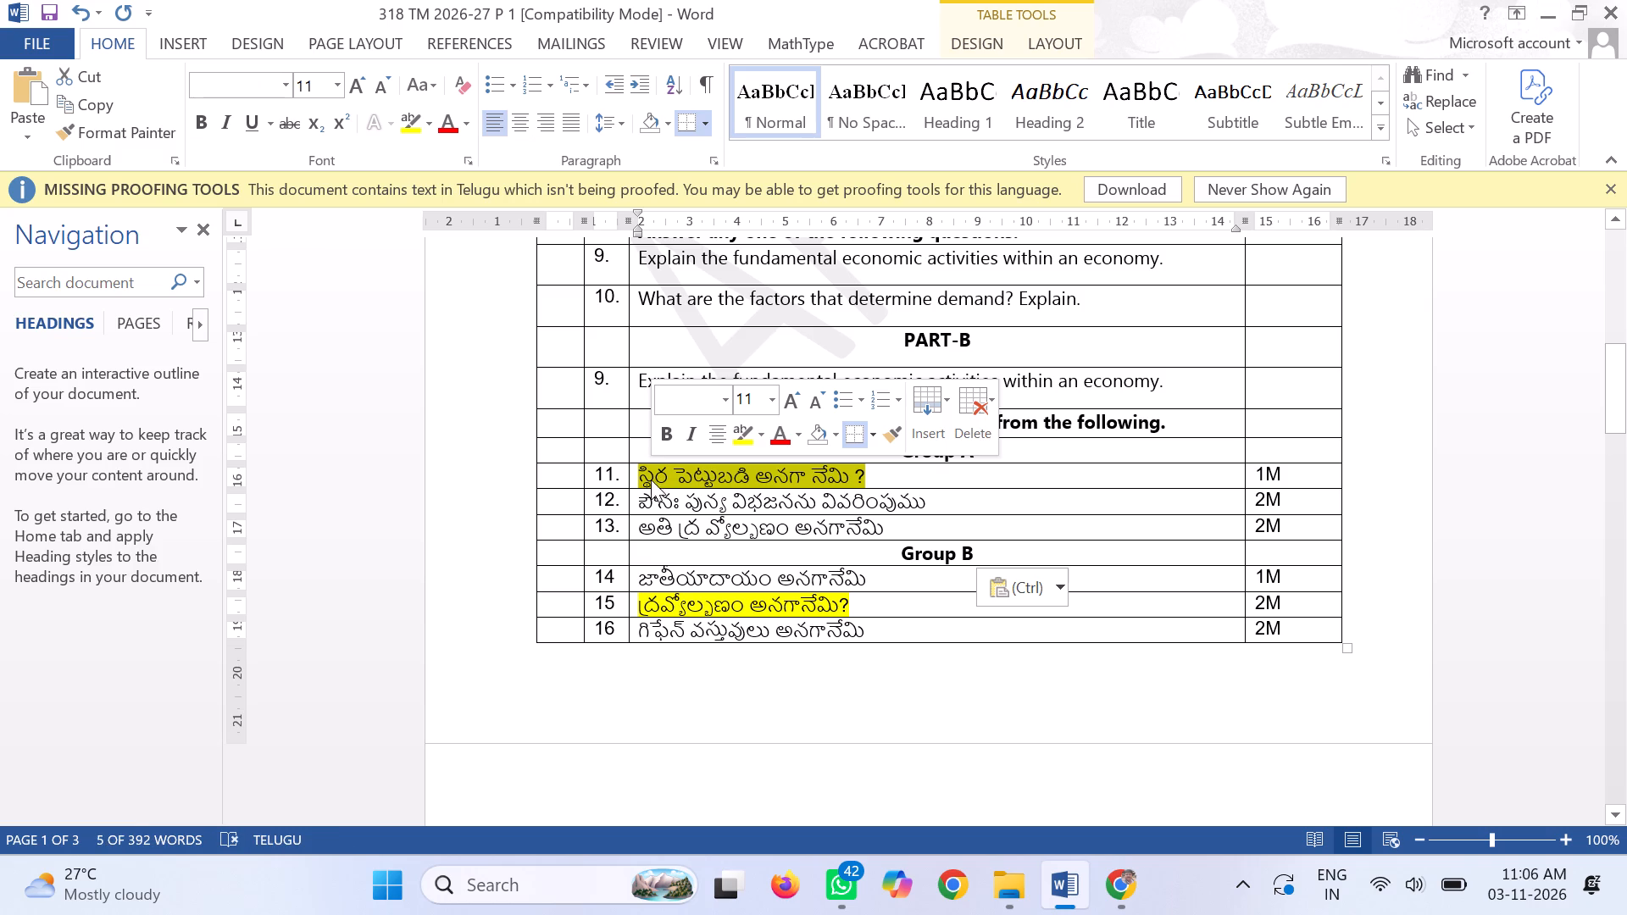
{"action": "key", "text": "ctrl+c"}
{"action": "left_click", "coordinate": [1113, 876]}
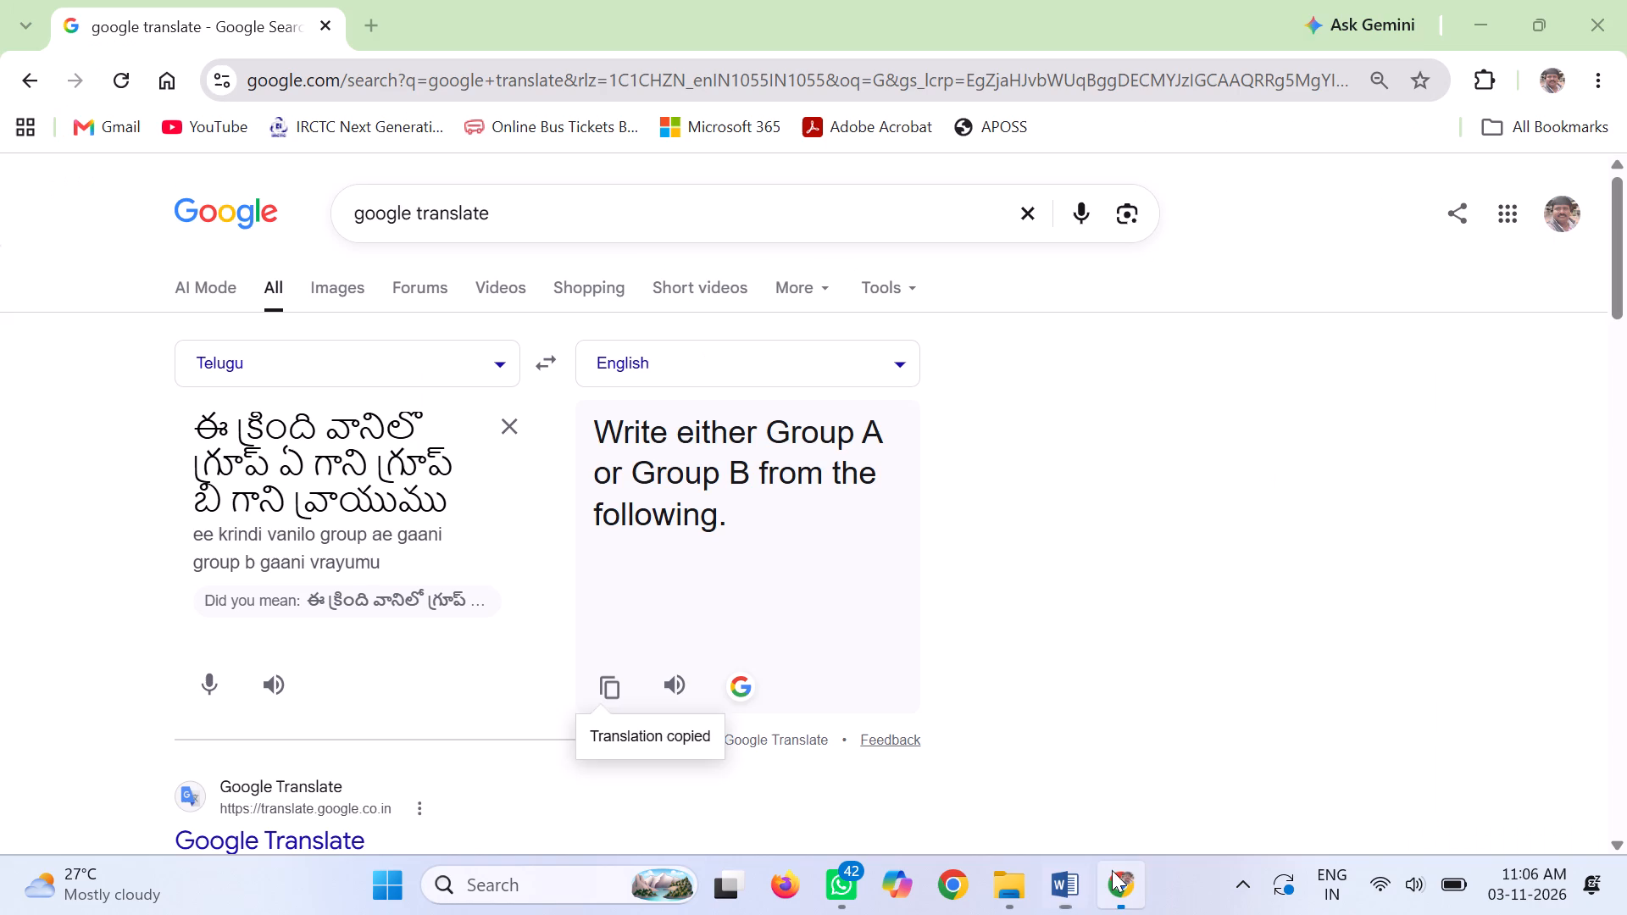
{"action": "left_click", "coordinate": [495, 426]}
{"action": "left_click", "coordinate": [415, 435]}
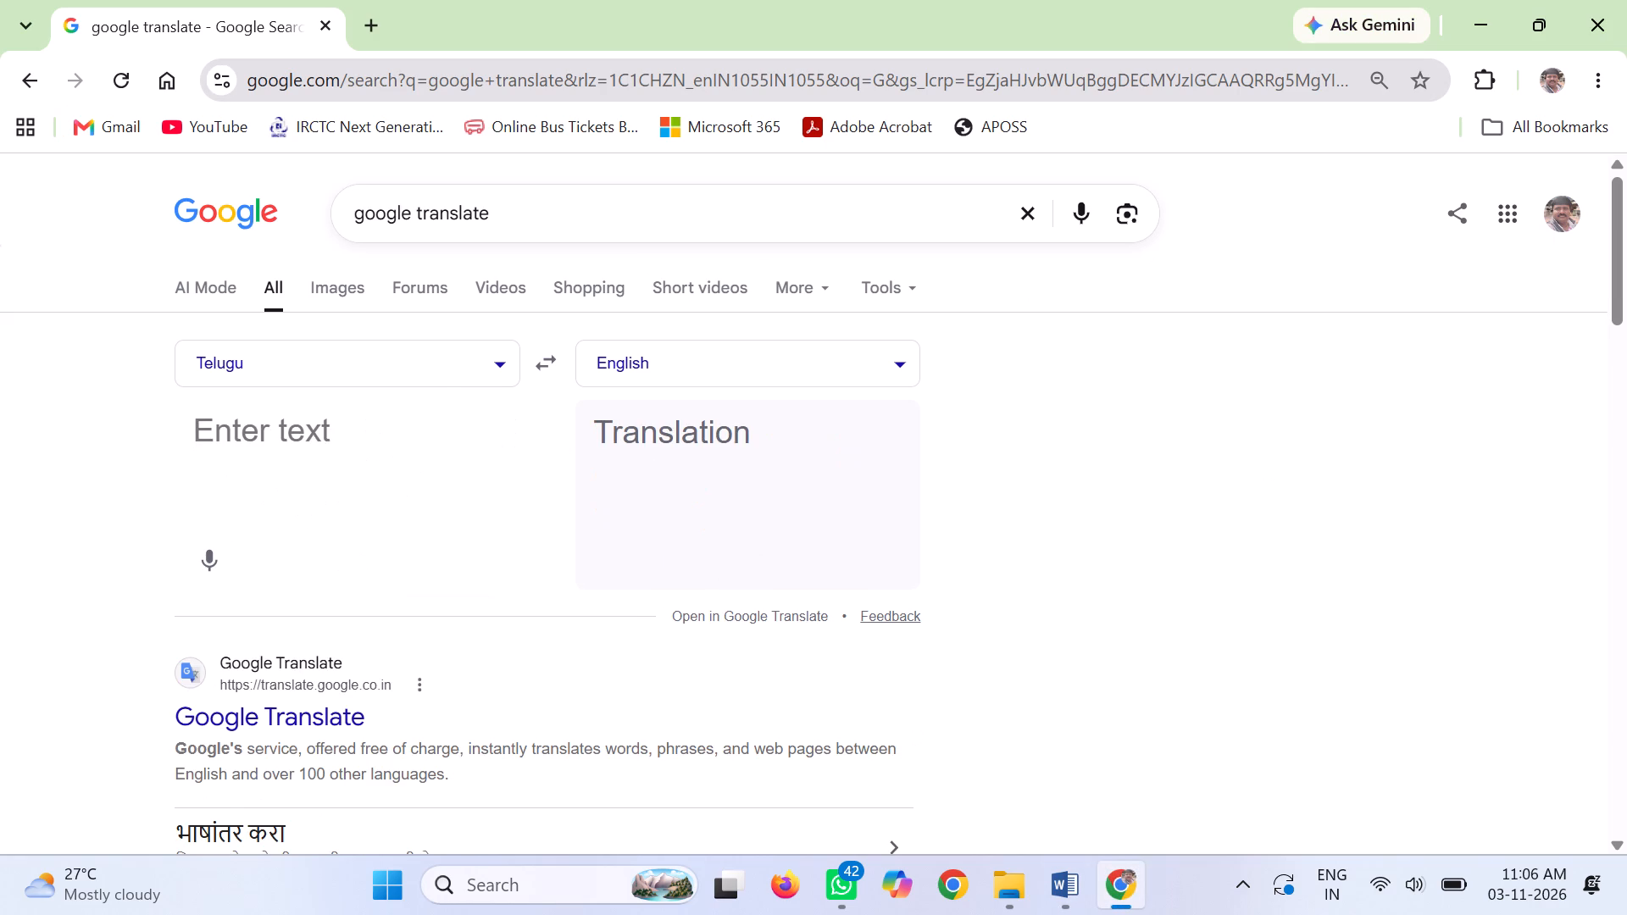
{"action": "key", "text": "ctrl+v"}
{"action": "left_click", "coordinate": [619, 613]}
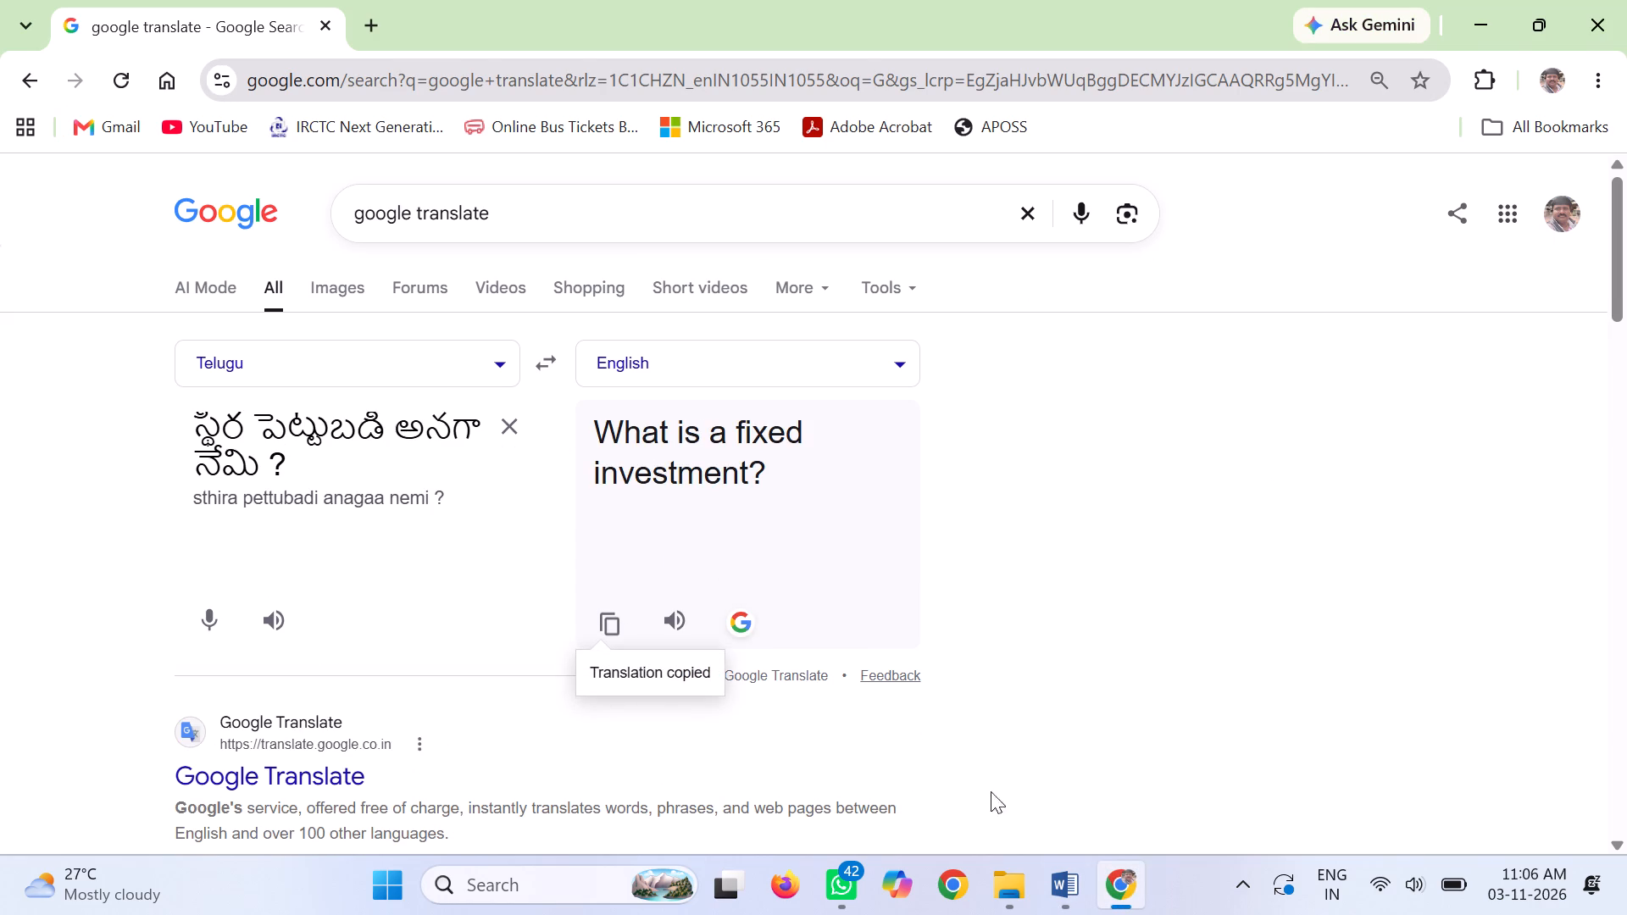
{"action": "left_click", "coordinate": [1058, 884]}
{"action": "key", "text": "ctrl+v"}
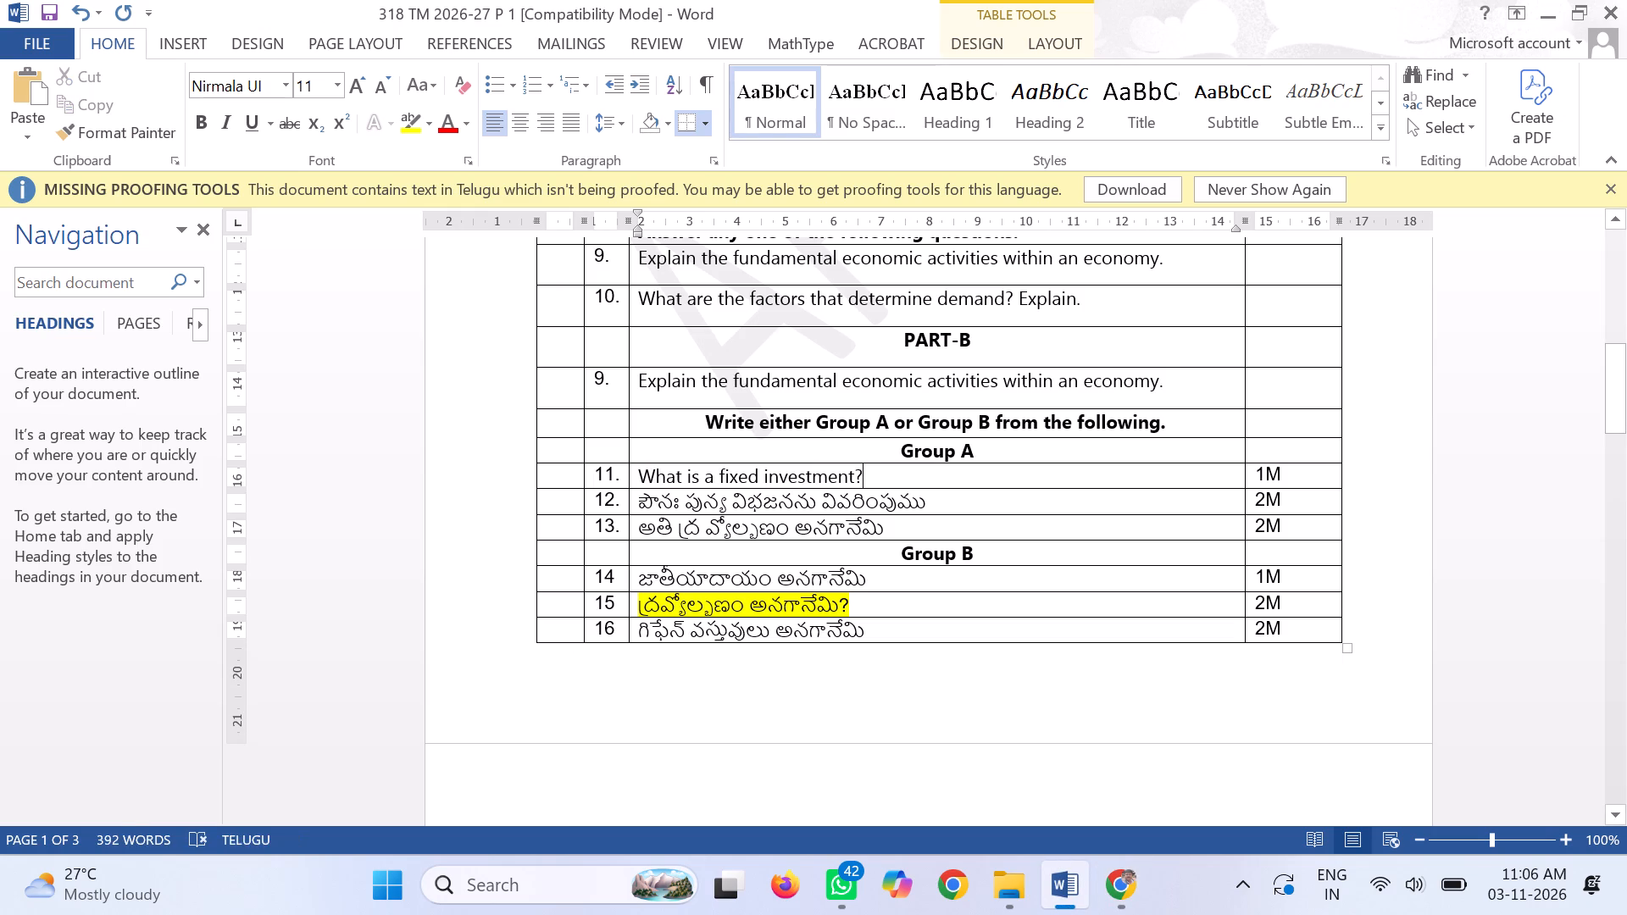
Translate question 12 with Google Translate and replace it in Word with "Explain frequency distribution.".
{"action": "left_click_drag", "start_coordinate": [956, 496], "coordinate": [654, 496]}
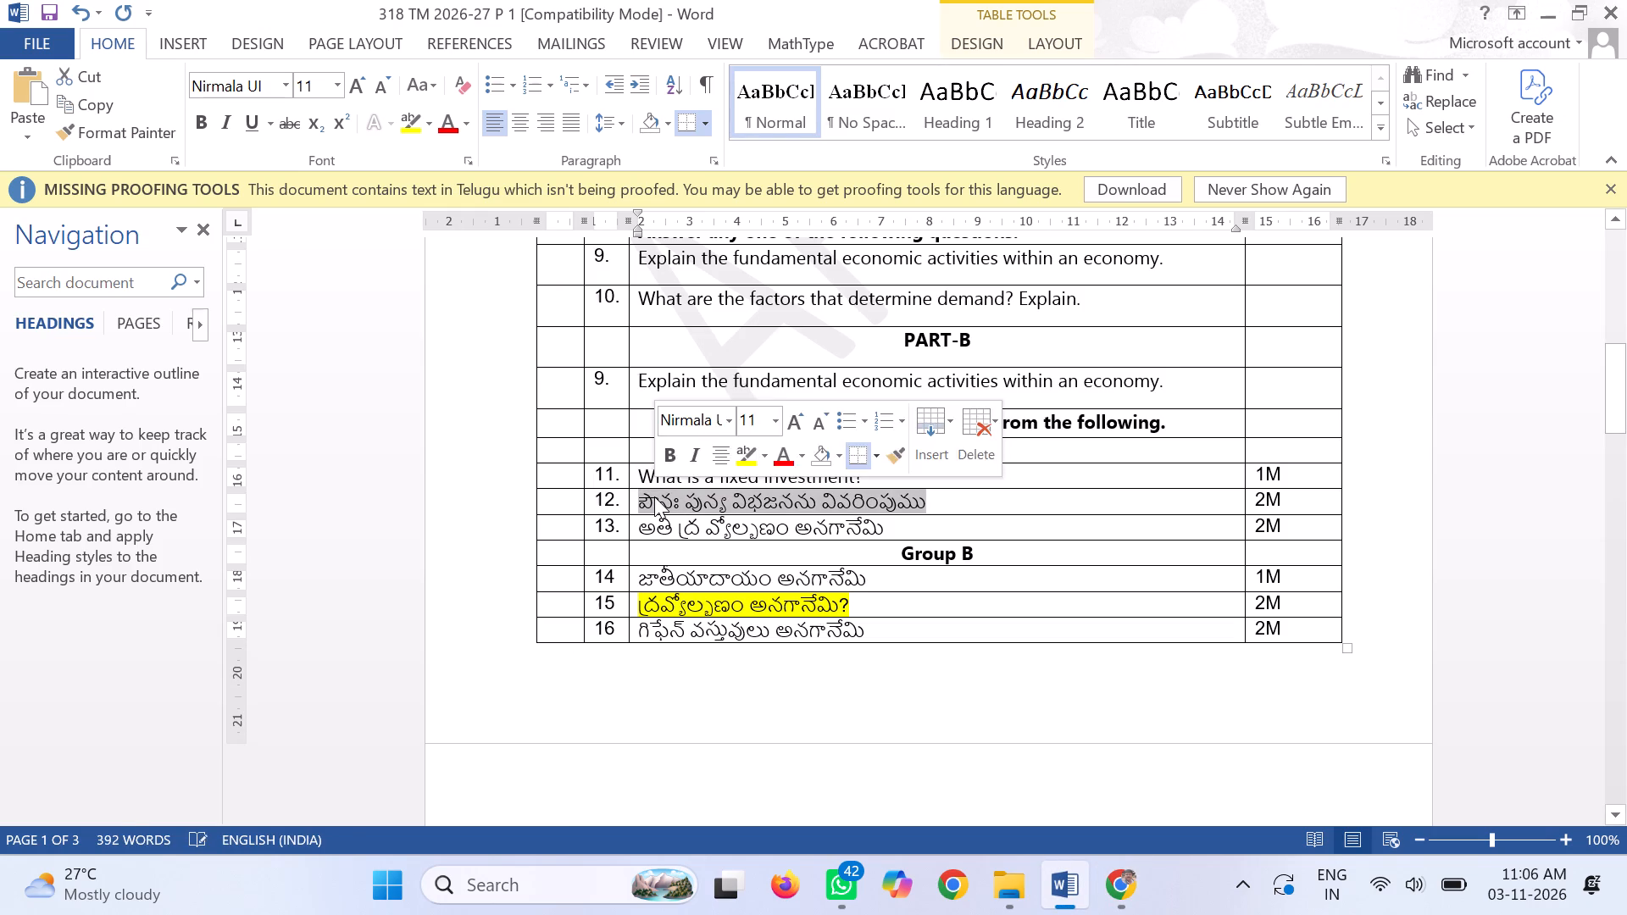
{"action": "key", "text": "ctrl+c"}
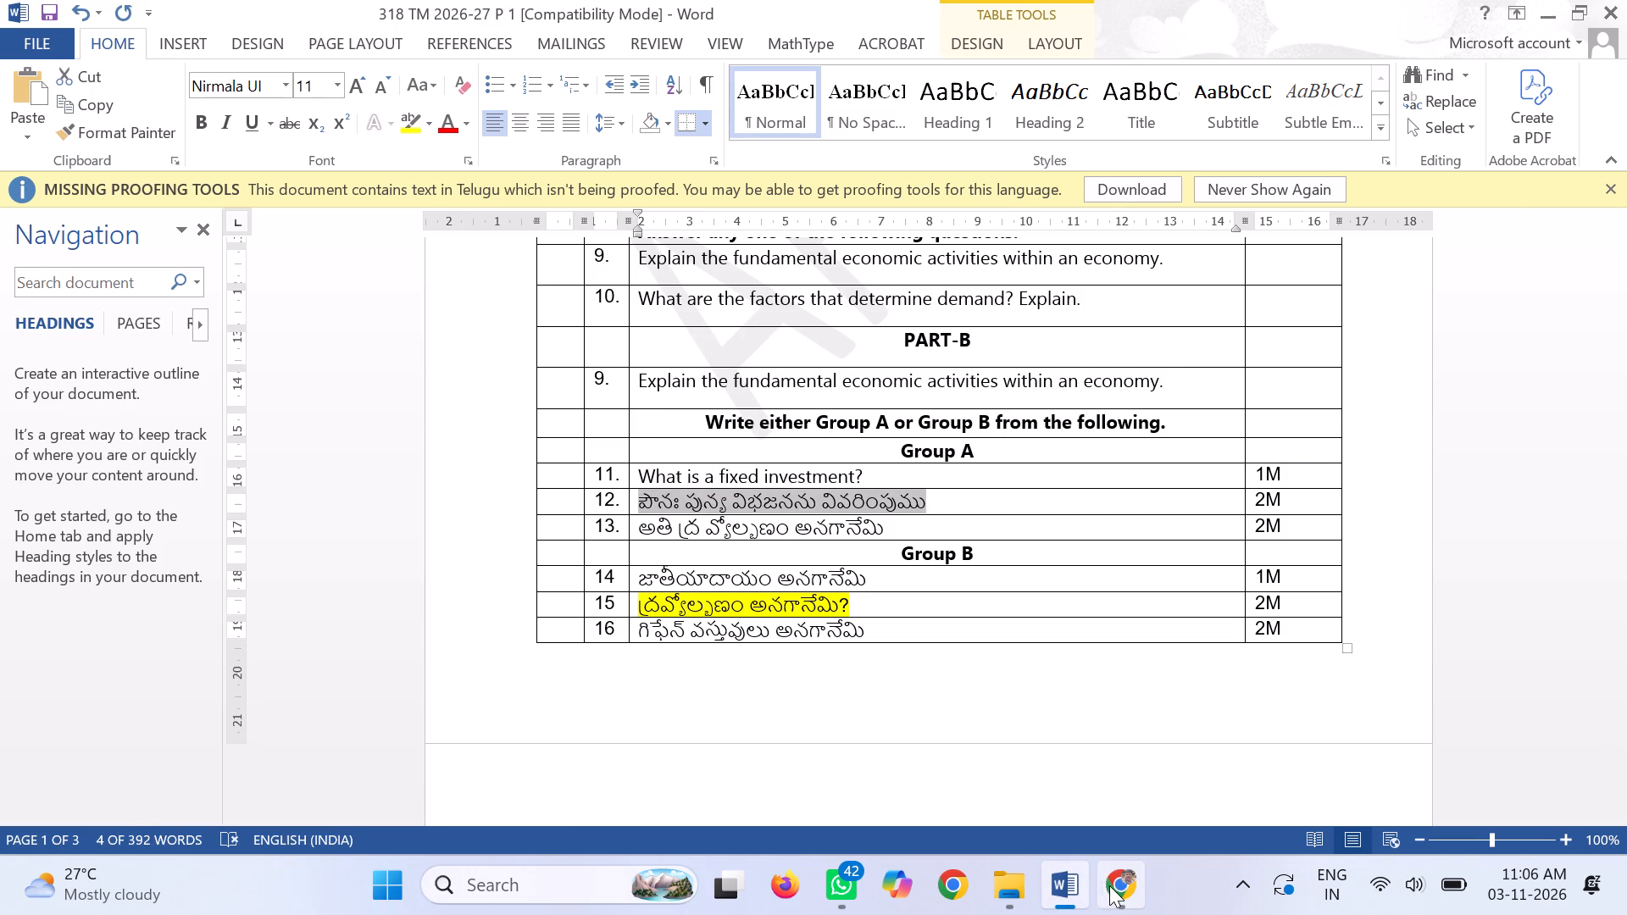
{"action": "left_click", "coordinate": [1109, 885]}
{"action": "left_click", "coordinate": [514, 427]}
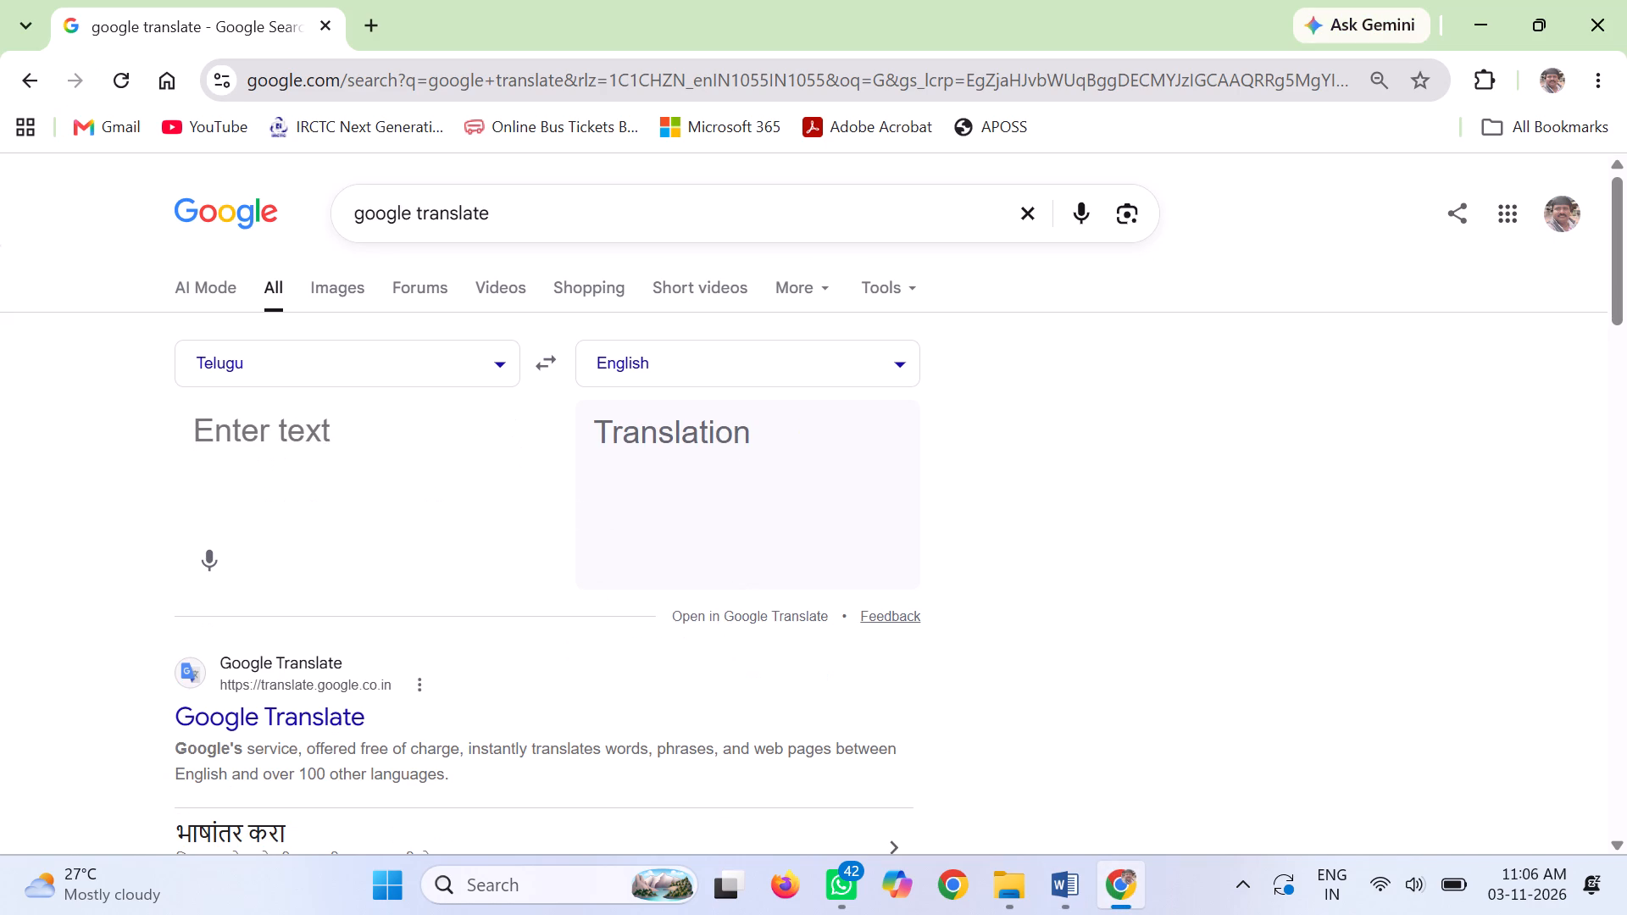
{"action": "key", "text": "ctrl+v"}
{"action": "left_click", "coordinate": [620, 686]}
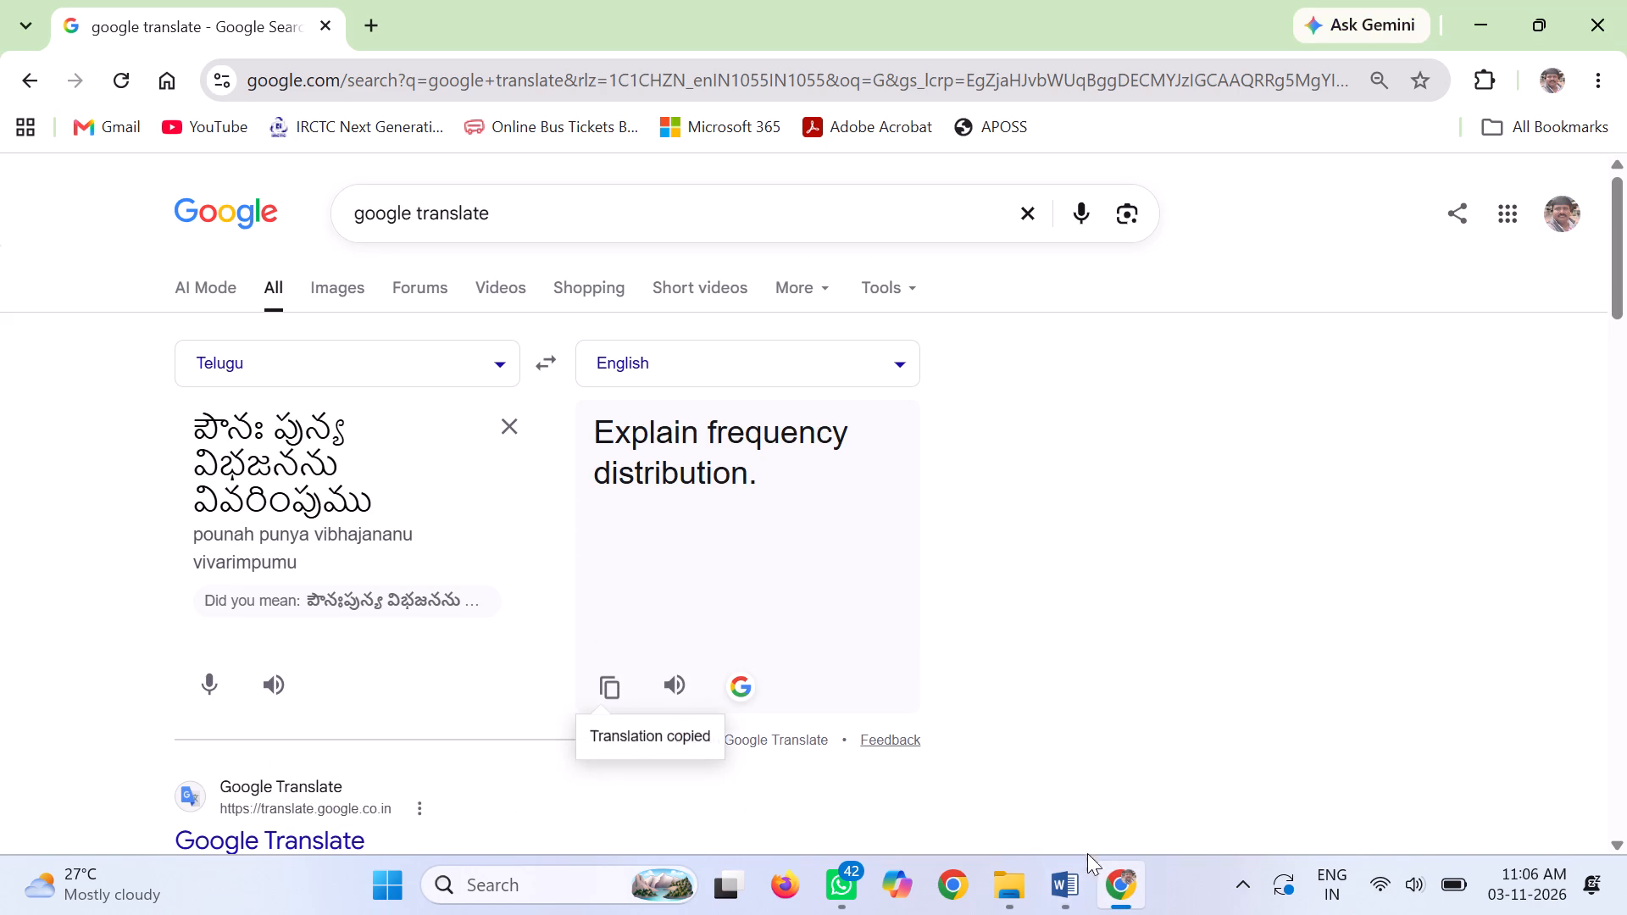
{"action": "left_click", "coordinate": [1083, 886]}
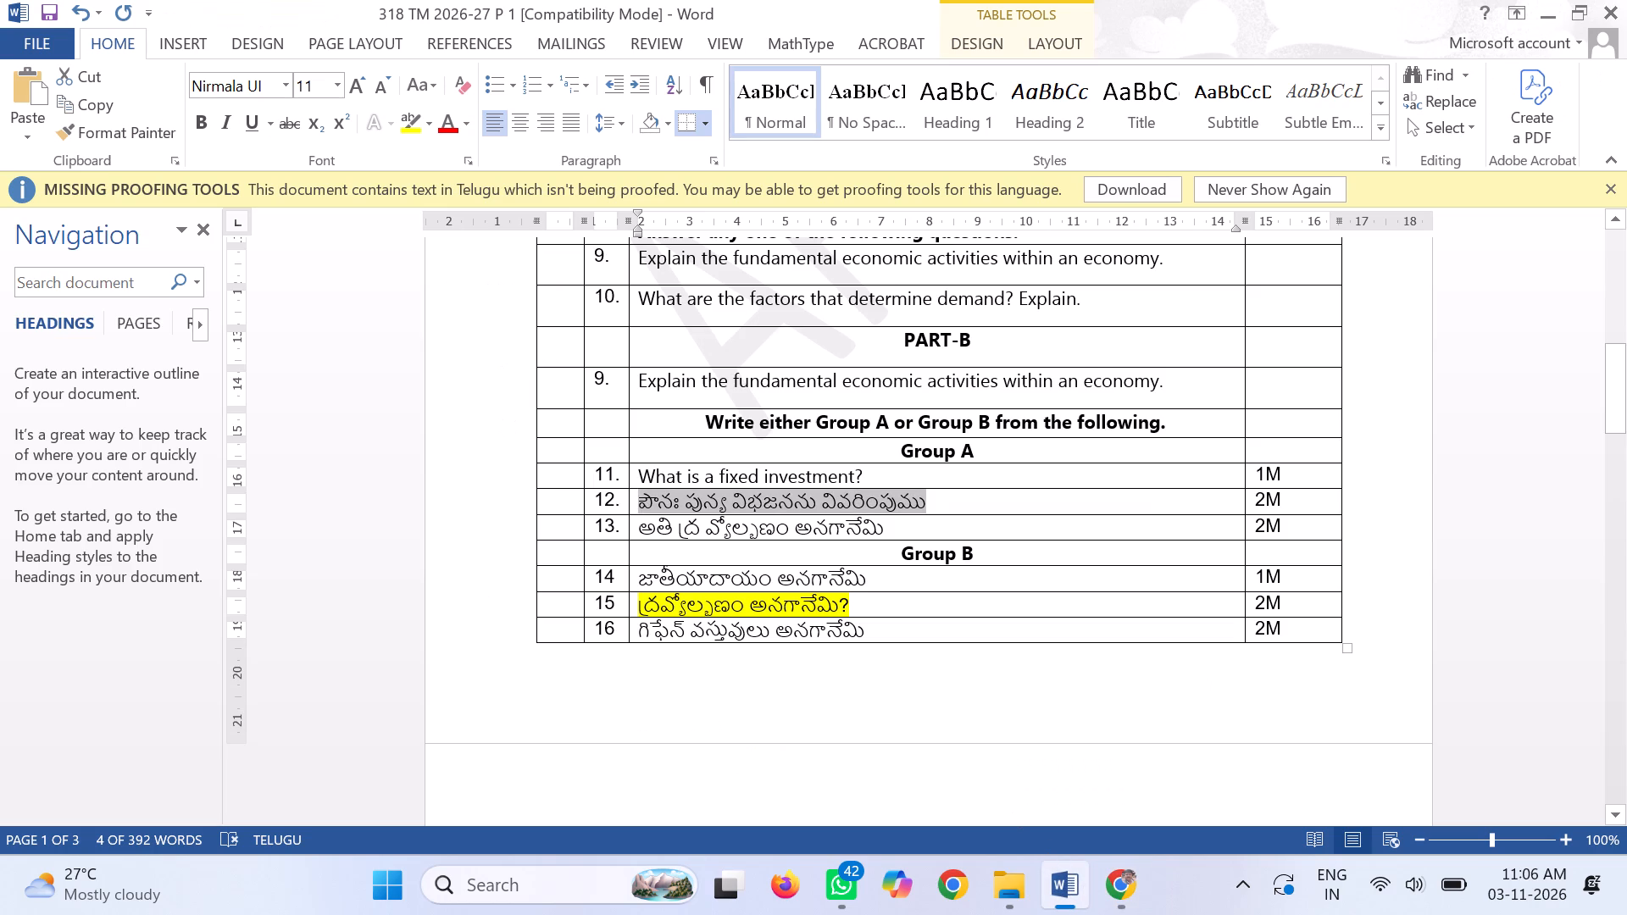
{"action": "key", "text": "ctrl+v"}
Translate question 13 with Google Translate and replace it in Word with "What is hyperinflation?".
{"action": "left_click_drag", "start_coordinate": [896, 525], "coordinate": [699, 520]}
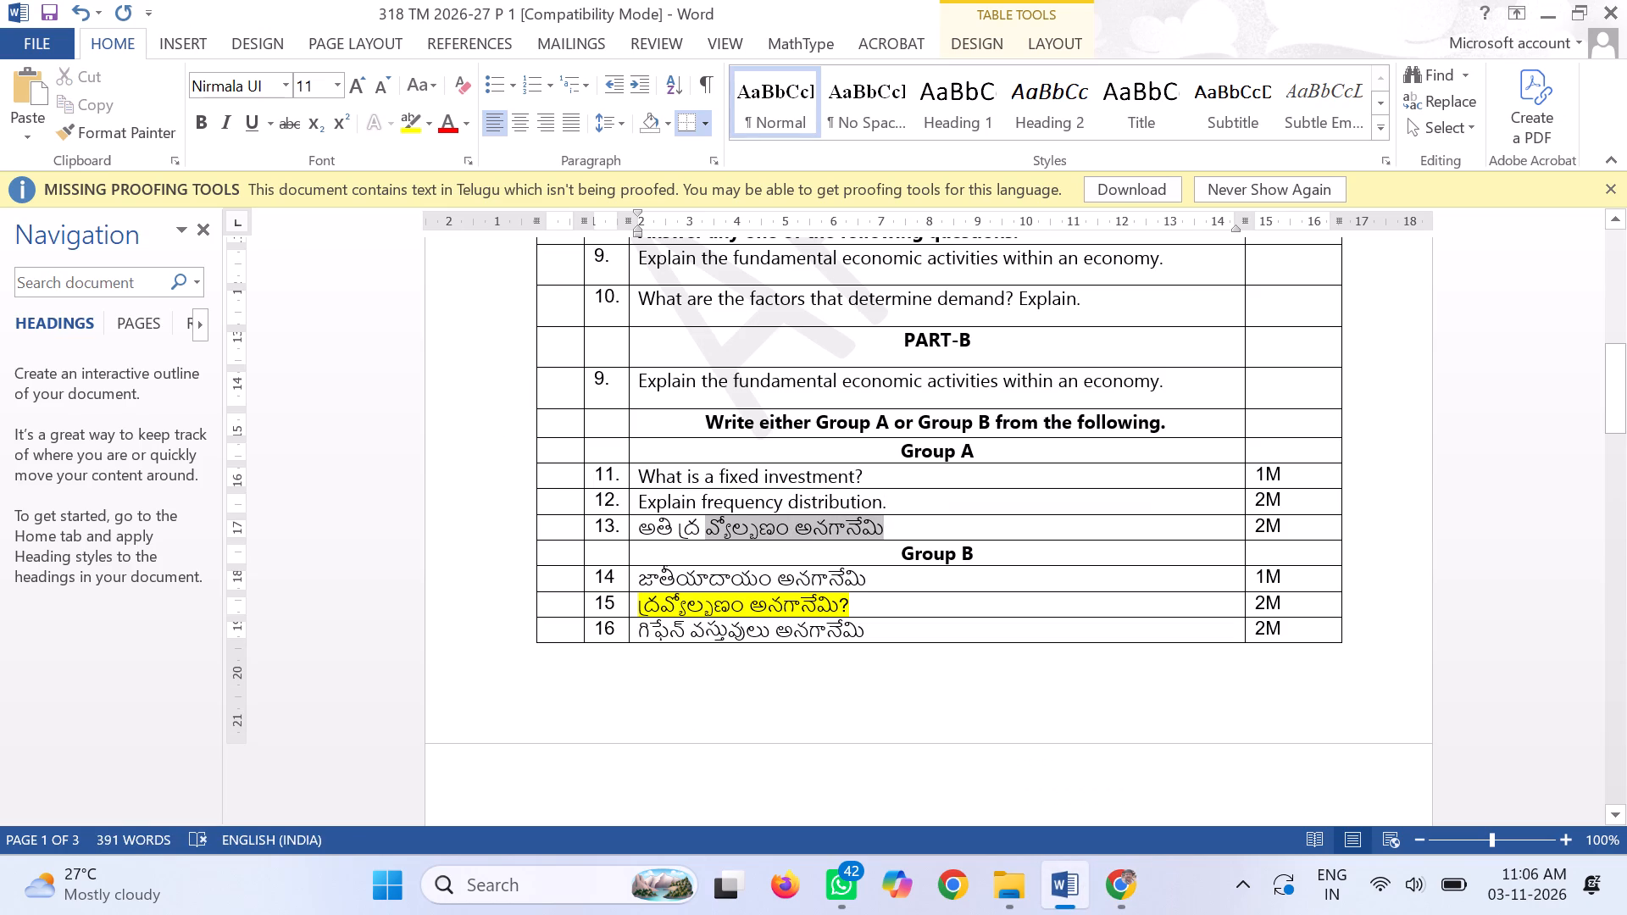
{"action": "left_click_drag", "start_coordinate": [699, 520], "coordinate": [646, 524]}
{"action": "key", "text": "ctrl+c"}
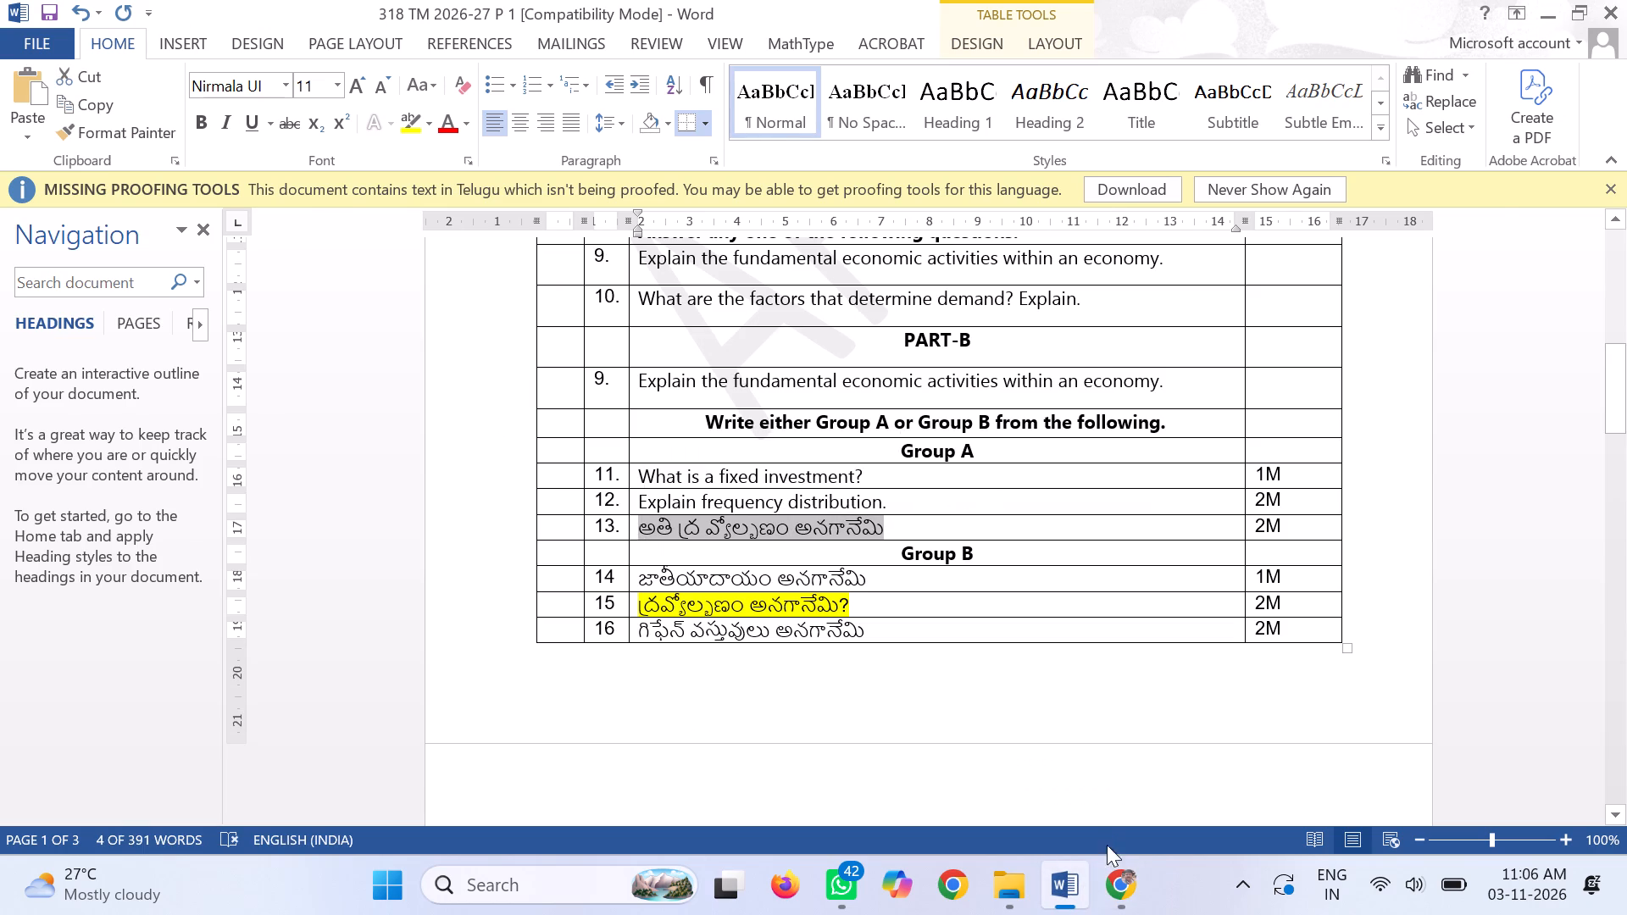
{"action": "left_click", "coordinate": [1121, 873]}
{"action": "left_click", "coordinate": [497, 413]}
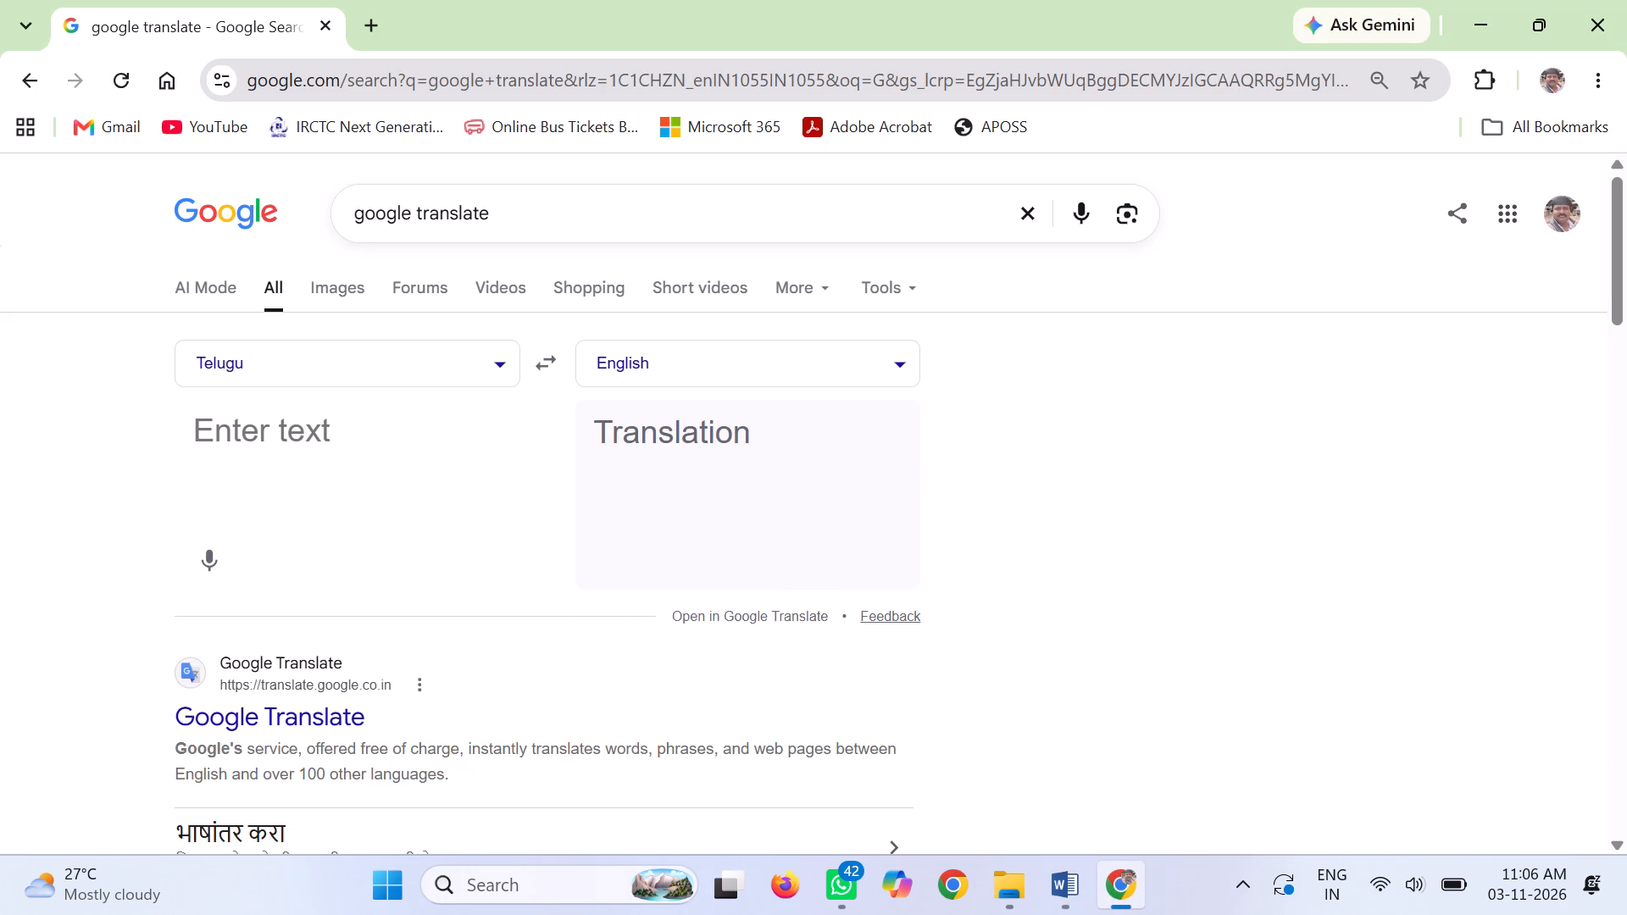
{"action": "key", "text": "ctrl+v"}
{"action": "left_click", "coordinate": [609, 624]}
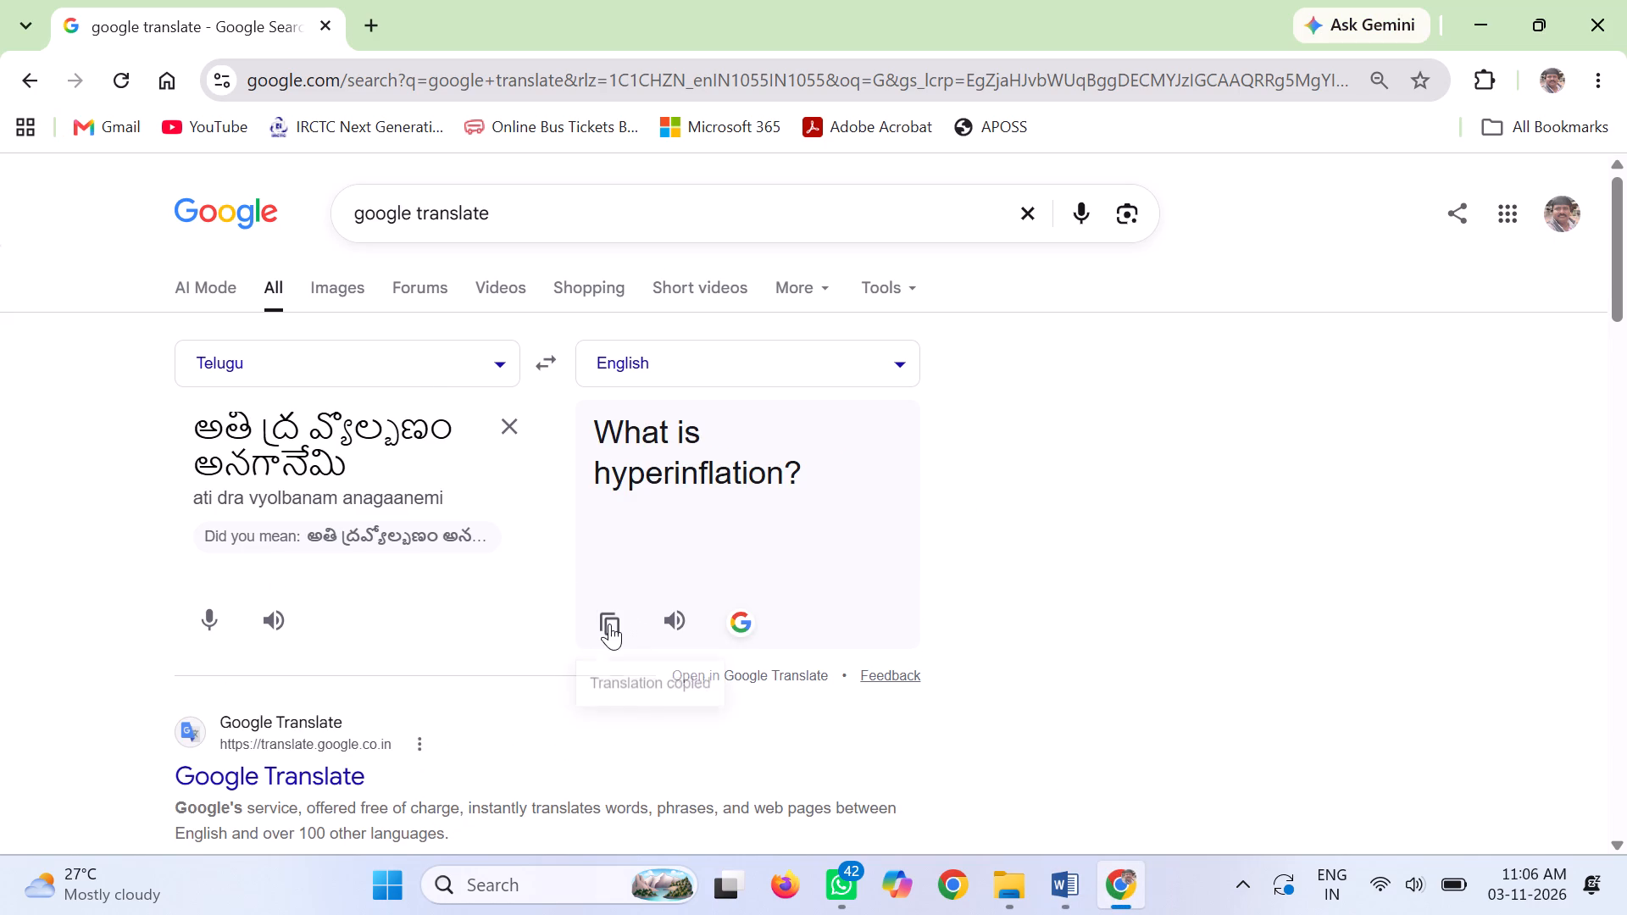
{"action": "left_click", "coordinate": [1063, 889]}
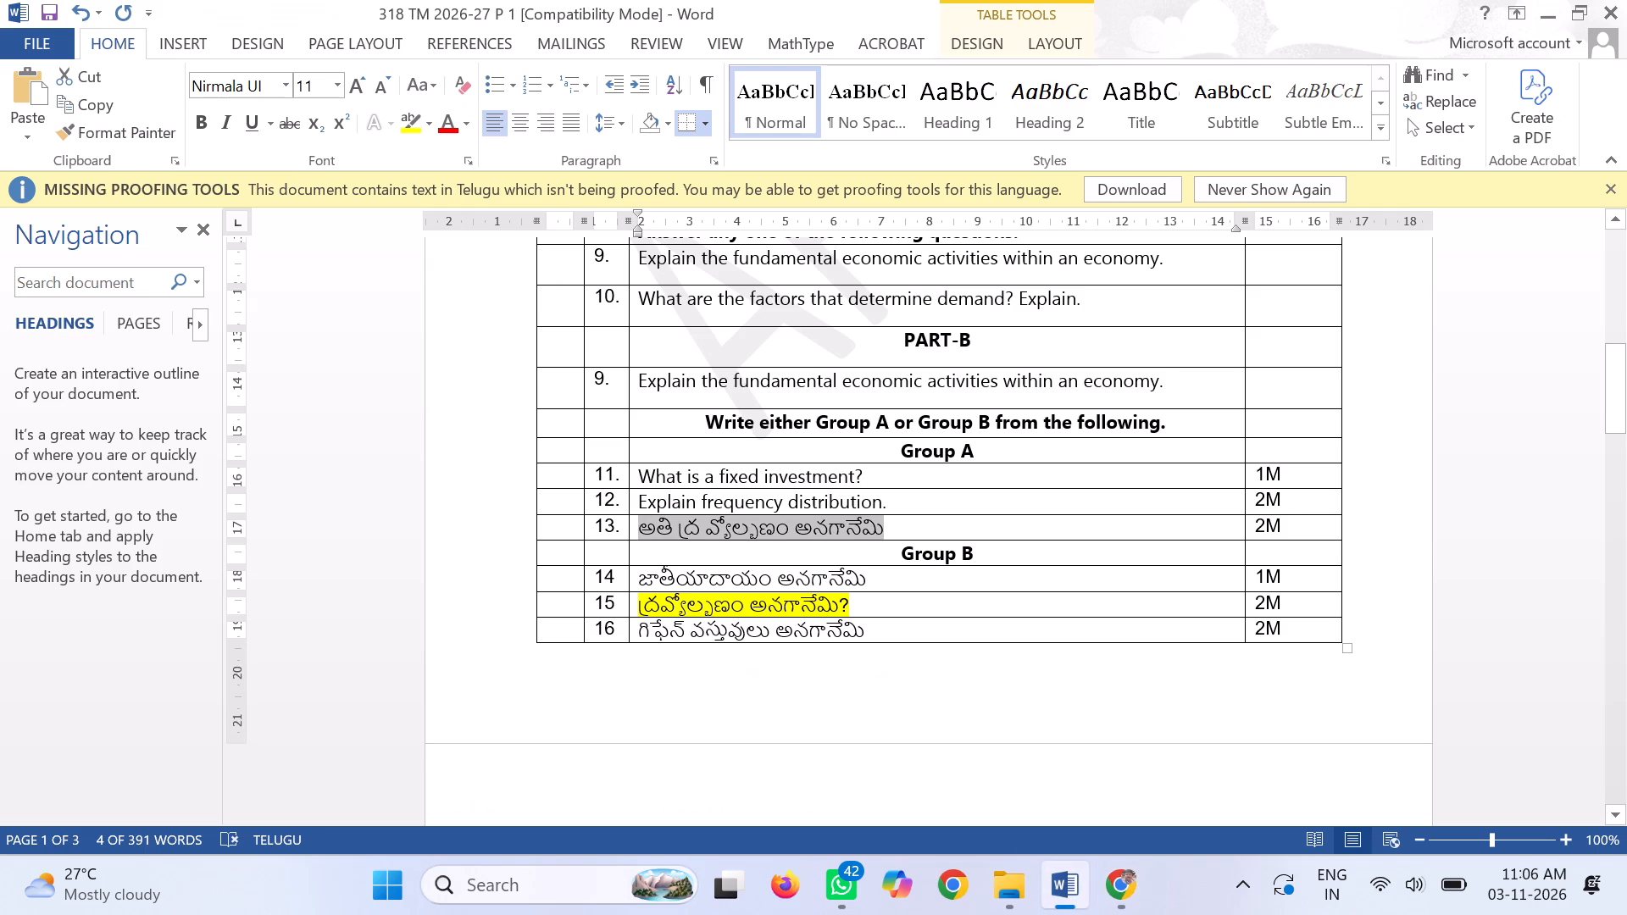
{"action": "key", "text": "ctrl+v"}
Translate question 14 with Google Translate and replace it in Word with "What is national income?".
{"action": "left_click_drag", "start_coordinate": [886, 584], "coordinate": [675, 569]}
{"action": "key", "text": "ctrl+c"}
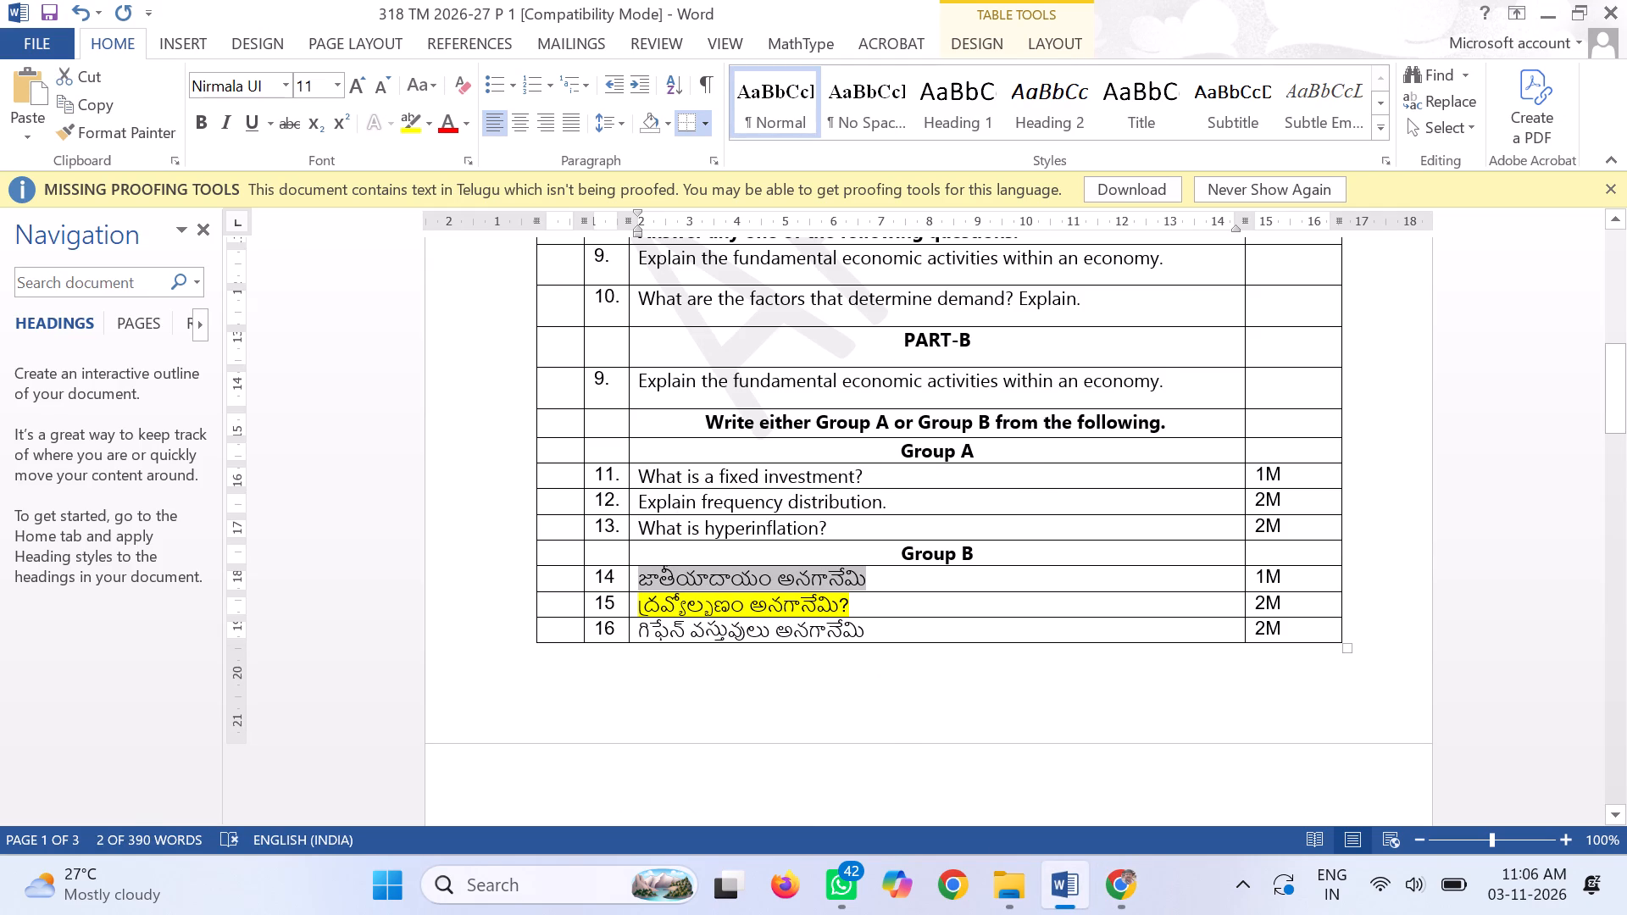
{"action": "left_click", "coordinate": [1125, 886]}
{"action": "left_click", "coordinate": [525, 436]}
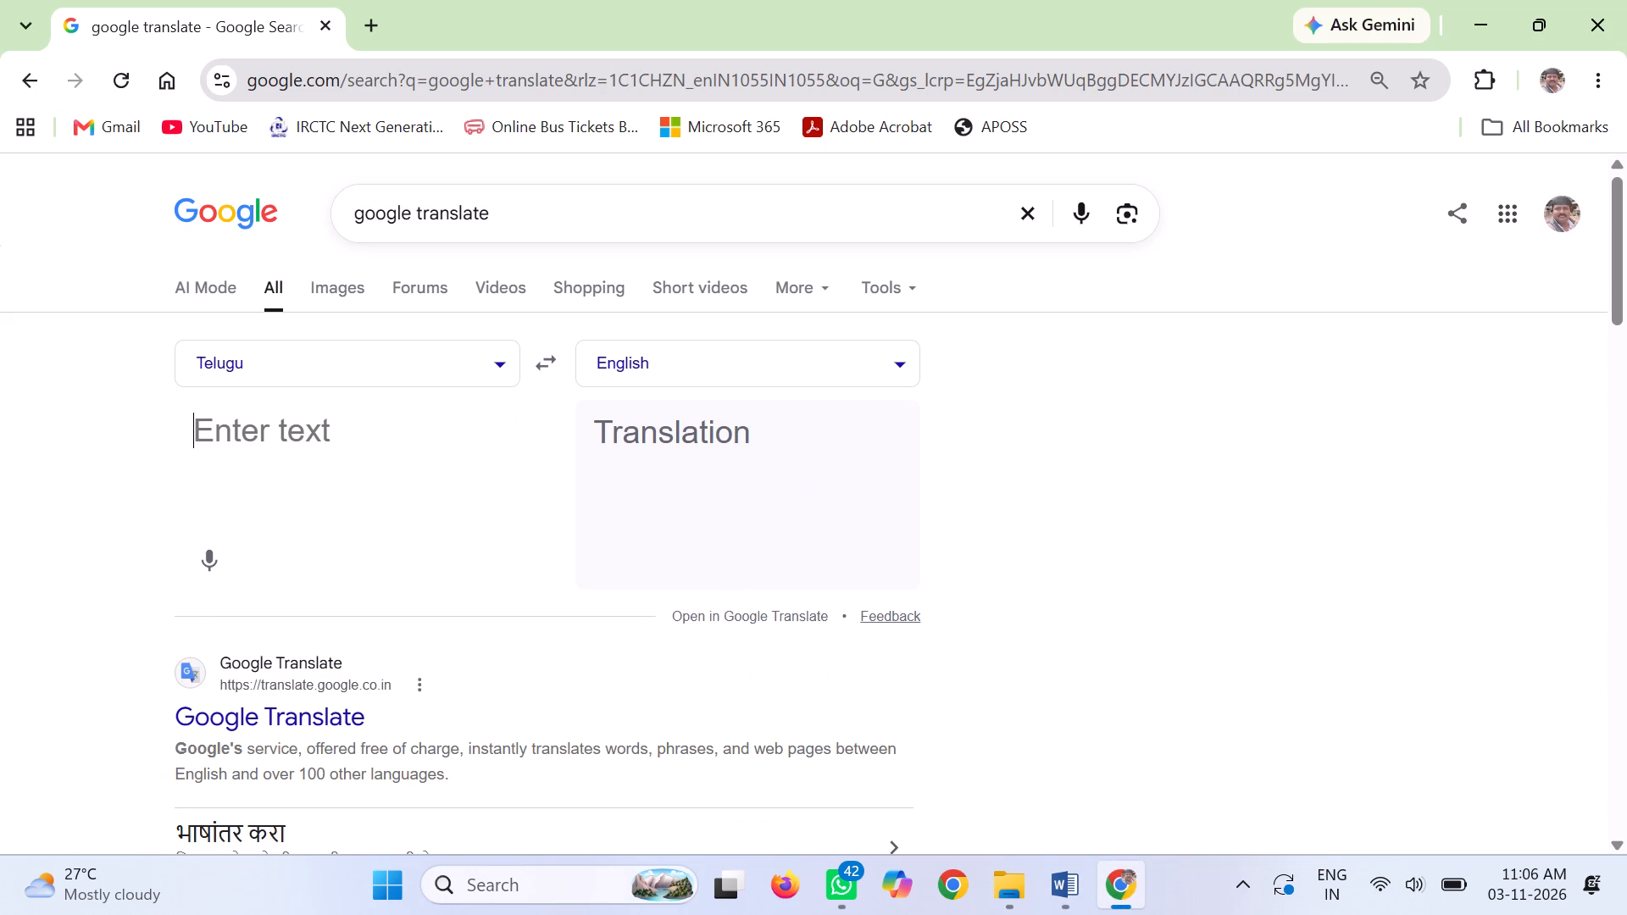
{"action": "key", "text": "ctrl+v"}
{"action": "left_click", "coordinate": [612, 624]}
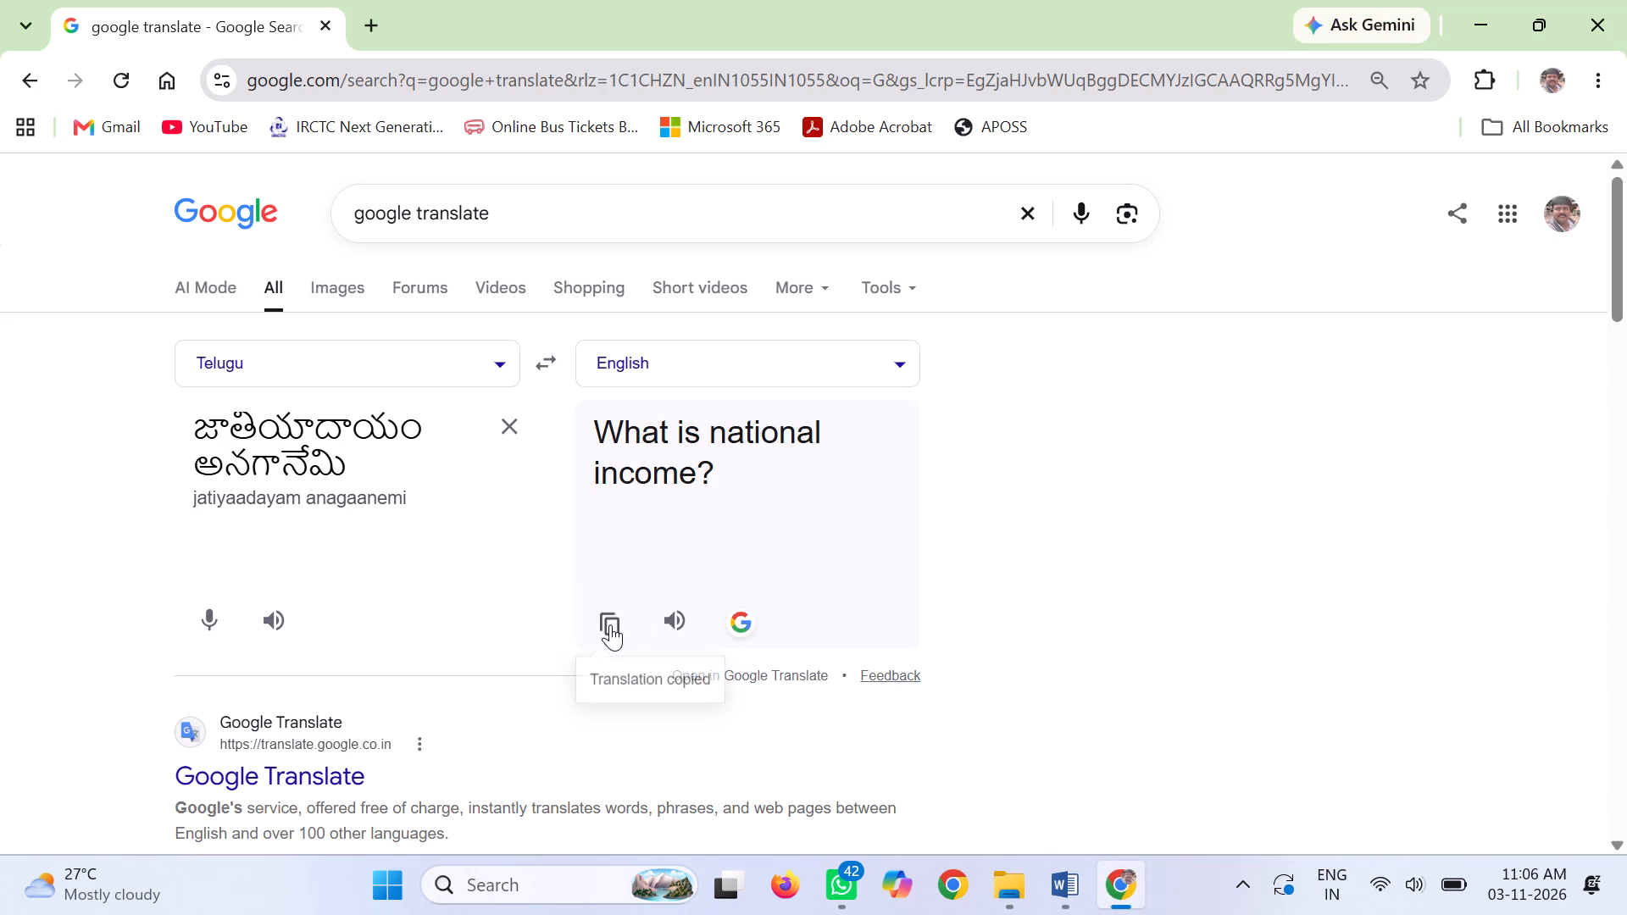
{"action": "left_click", "coordinate": [1052, 875]}
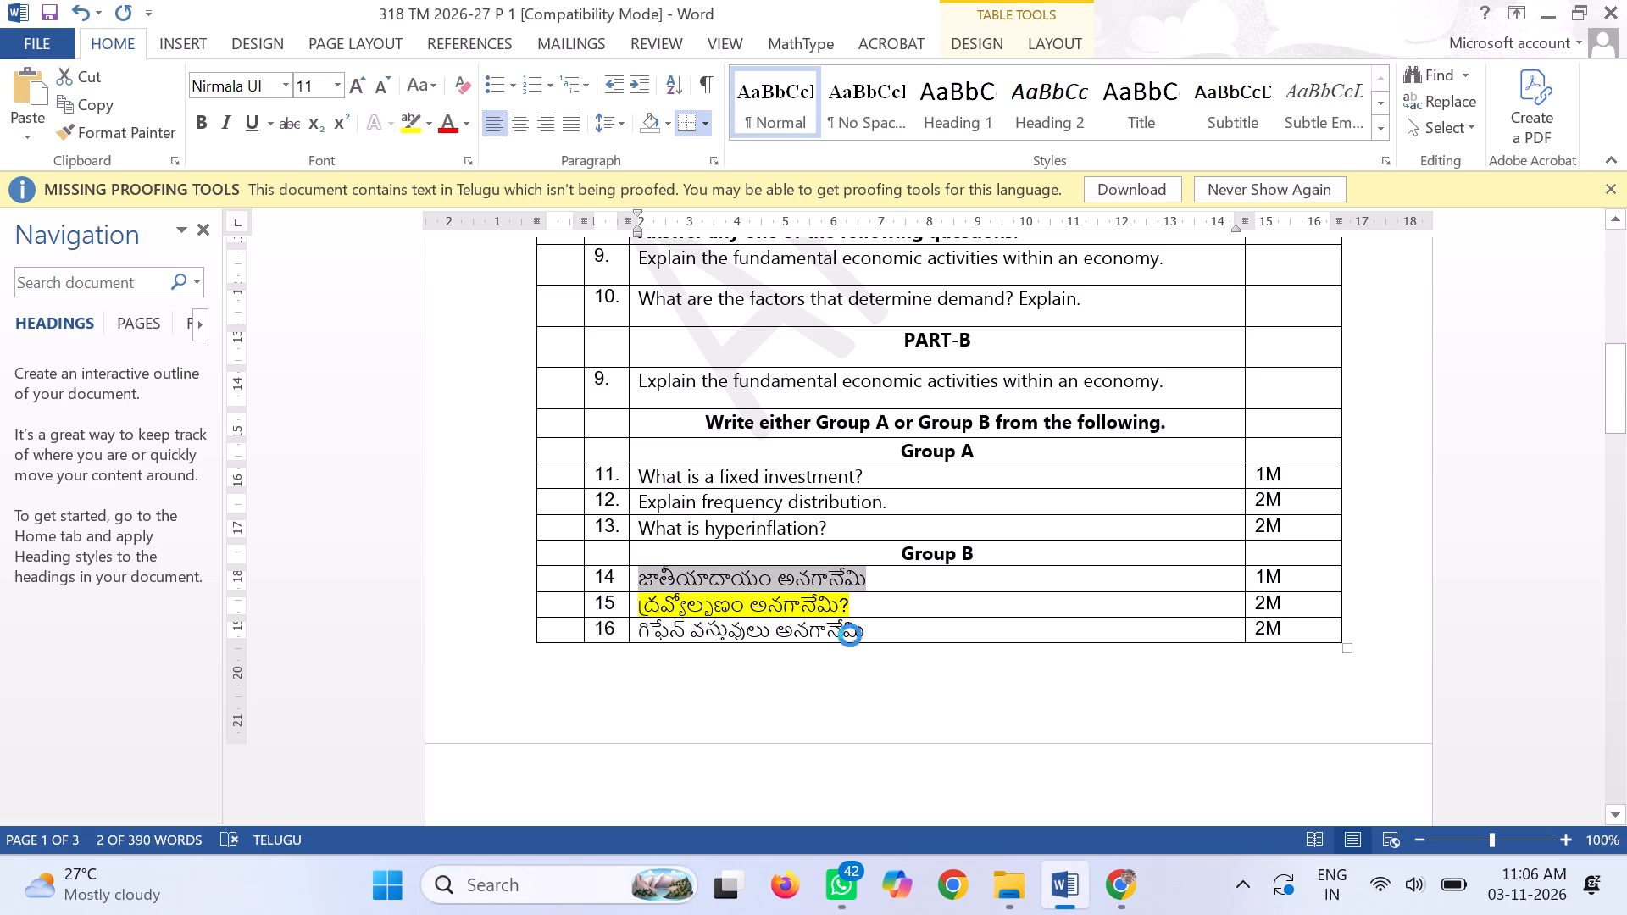
{"action": "key", "text": "ctrl+v"}
Translate the highlighted question 15 with Google Translate and replace it in Word with "What is inflation?".
{"action": "left_click_drag", "start_coordinate": [865, 608], "coordinate": [682, 602]}
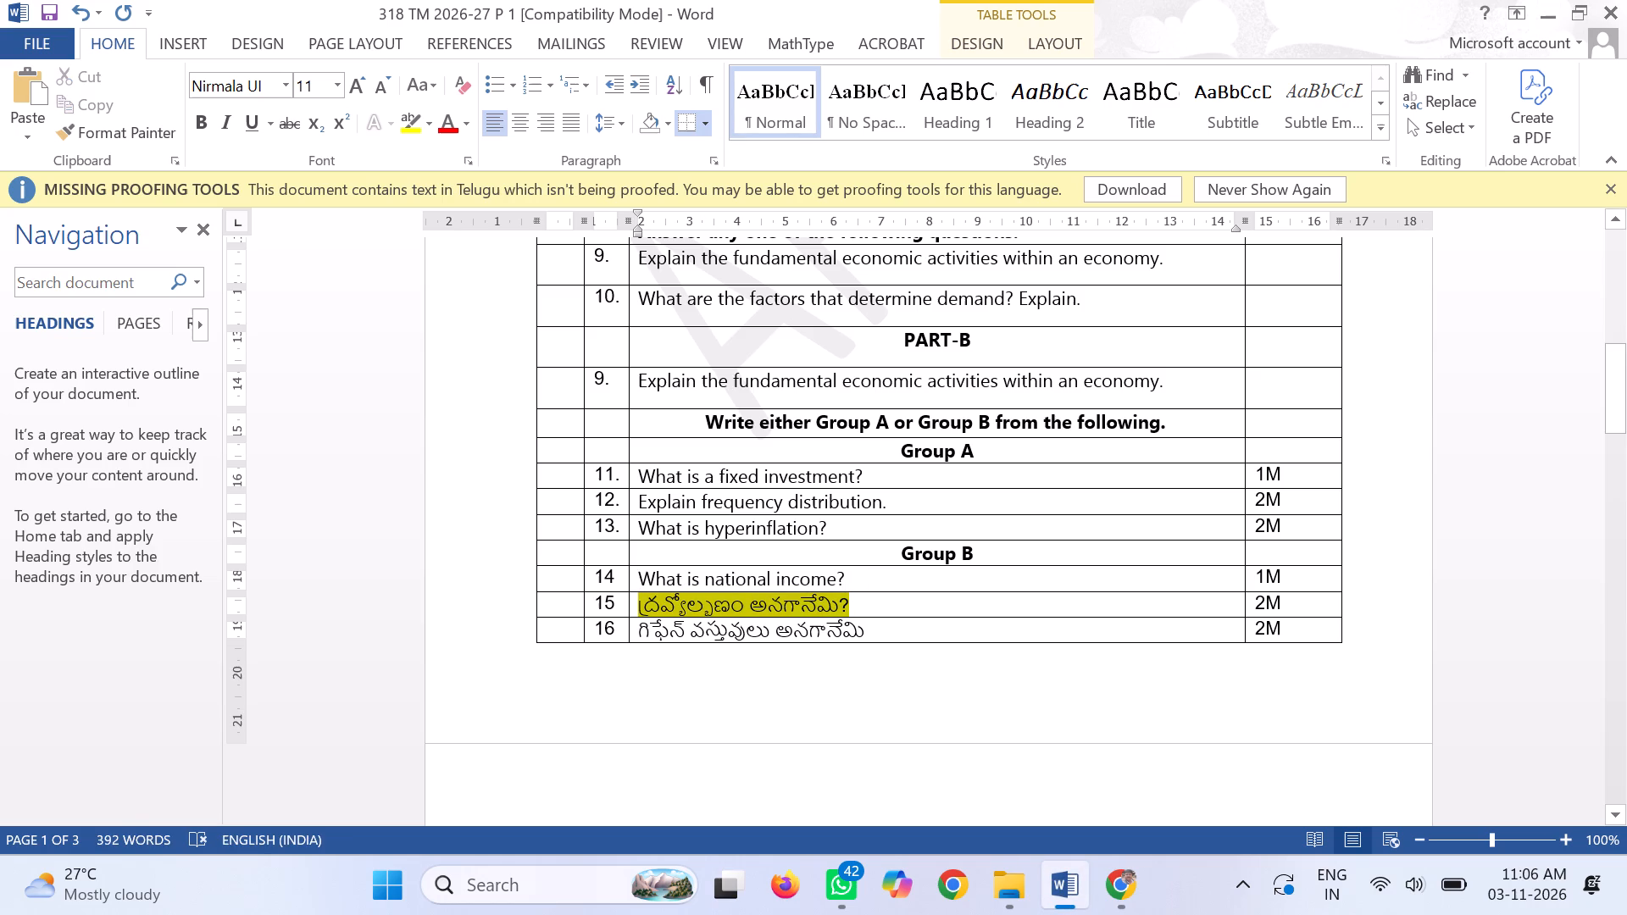
{"action": "left_click_drag", "start_coordinate": [682, 602], "coordinate": [681, 602]}
{"action": "key", "text": "ctrl+c"}
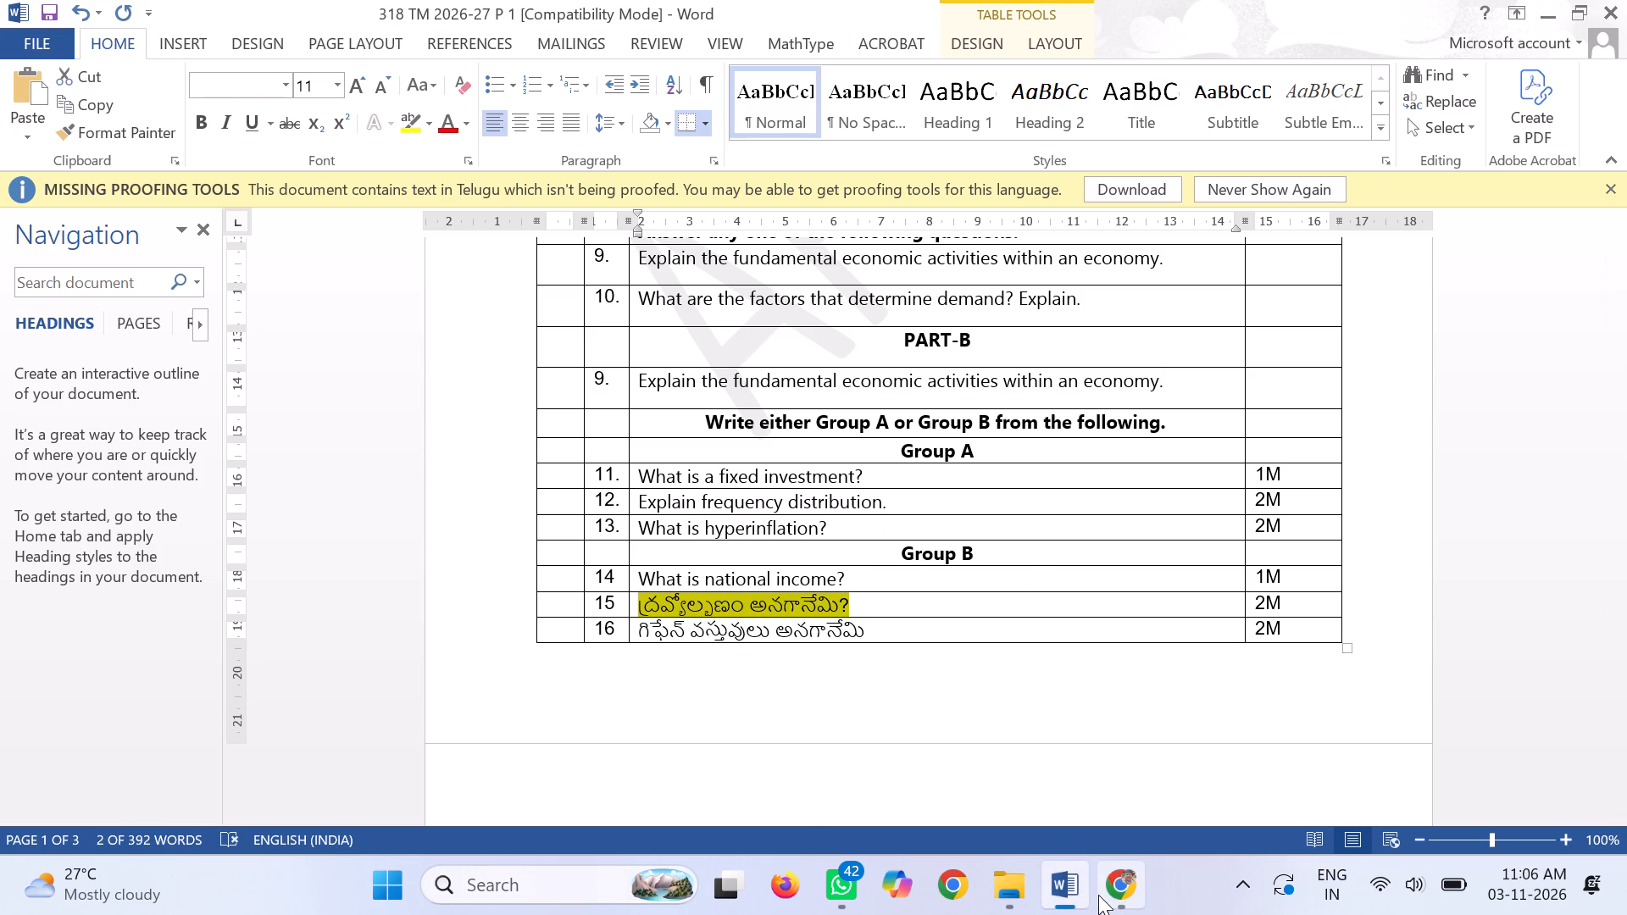
{"action": "left_click", "coordinate": [1115, 891]}
{"action": "left_click", "coordinate": [524, 421]}
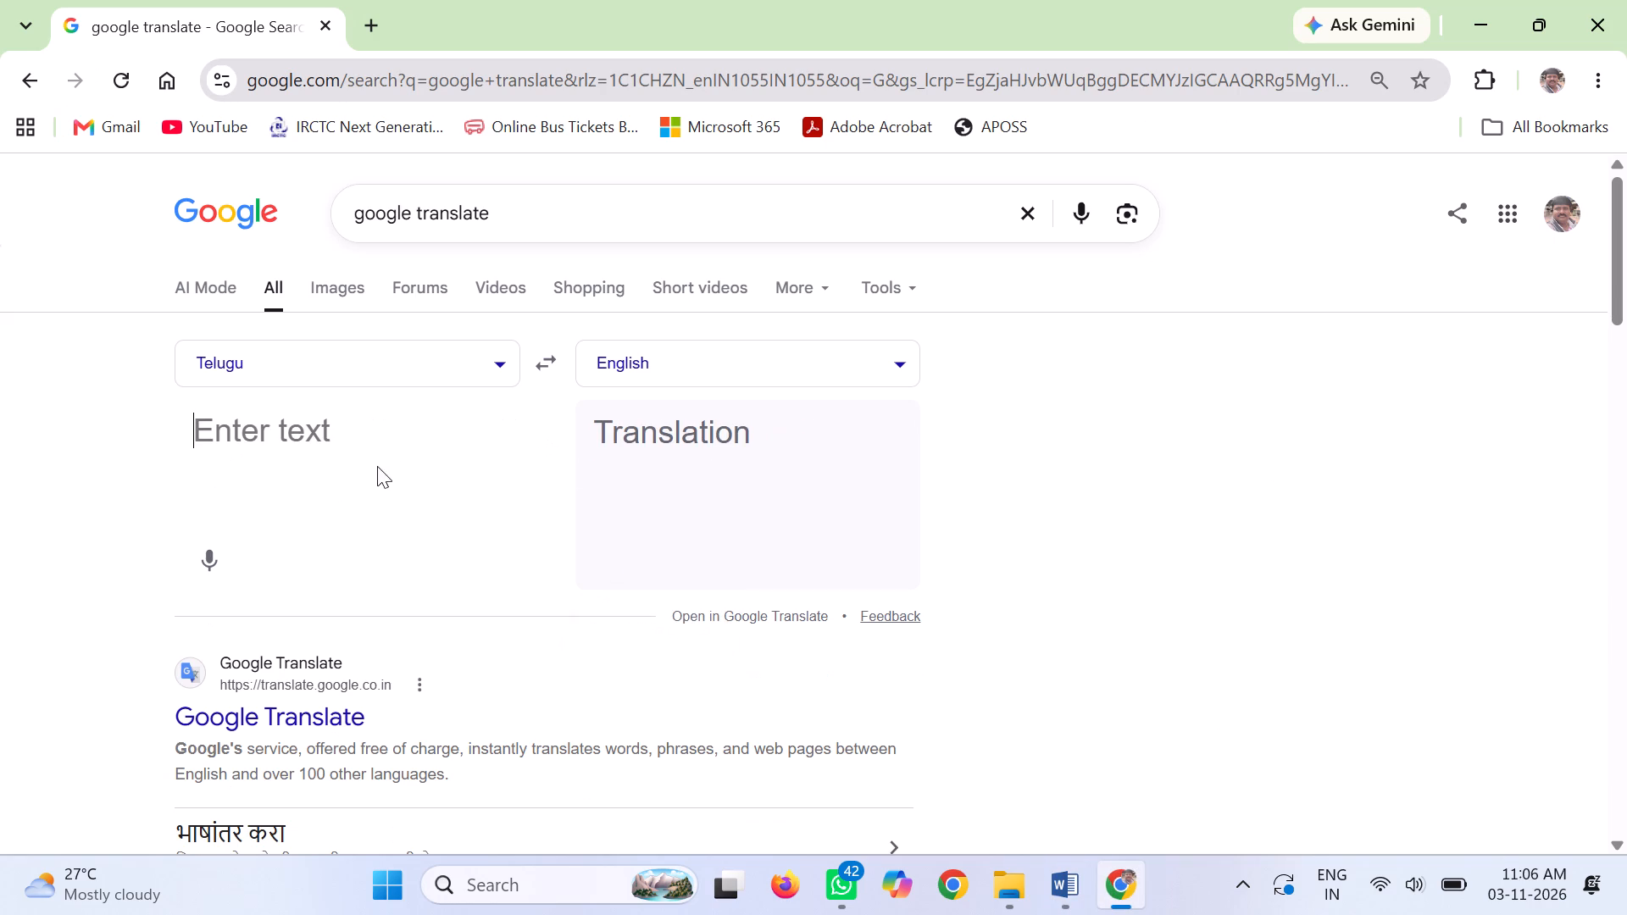
{"action": "key", "text": "ctrl+v"}
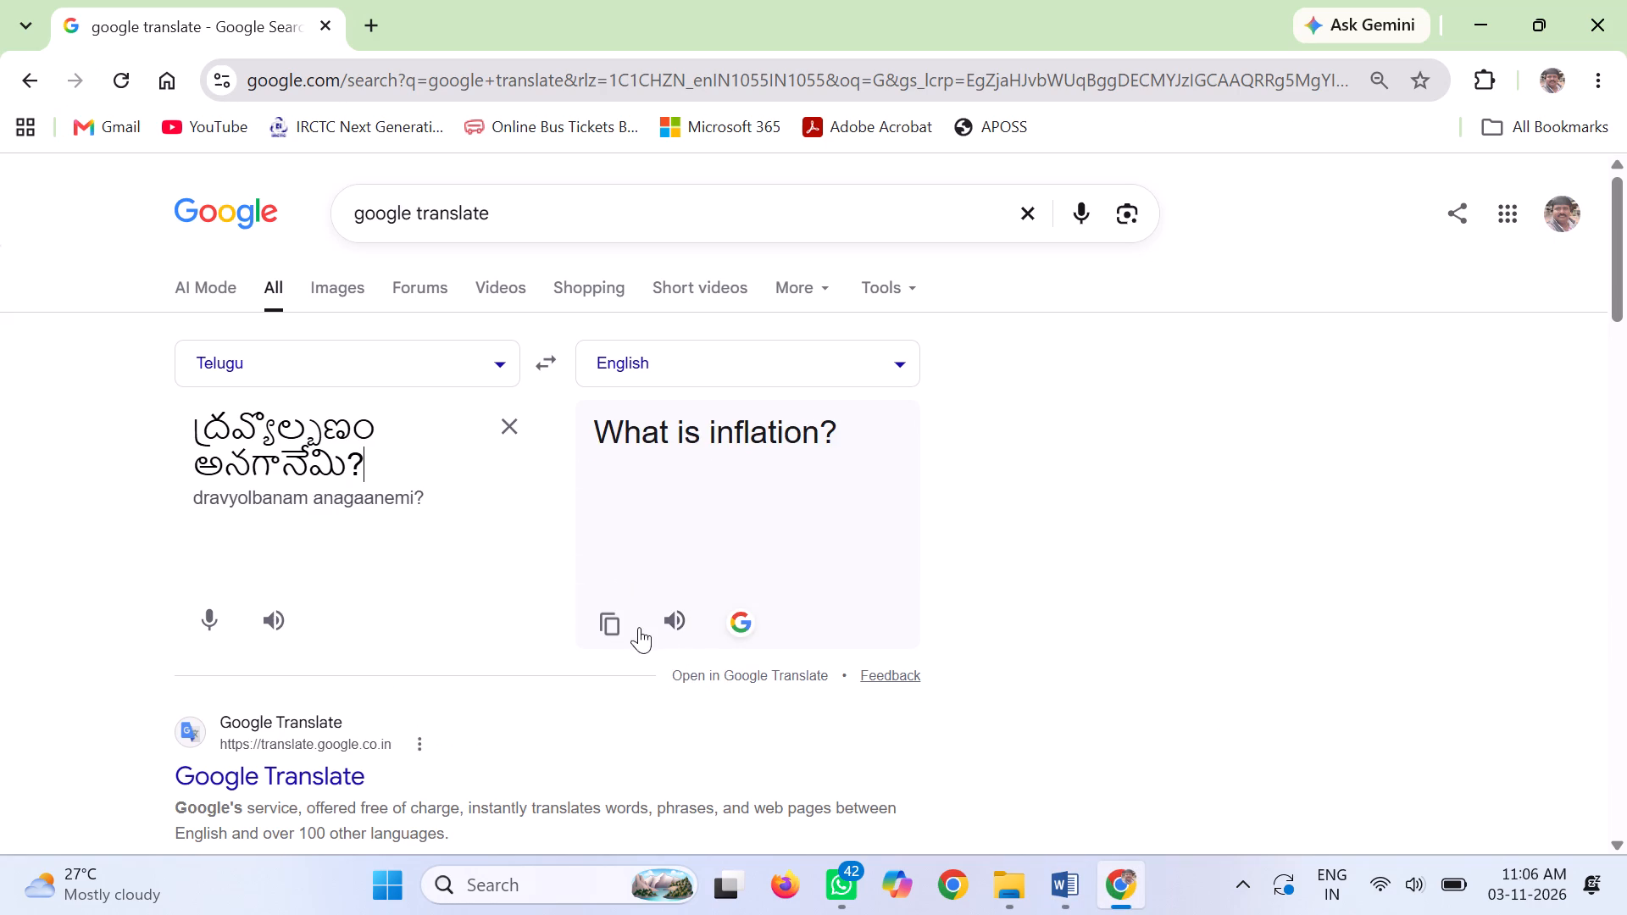
{"action": "left_click", "coordinate": [601, 628]}
{"action": "left_click", "coordinate": [1067, 878]}
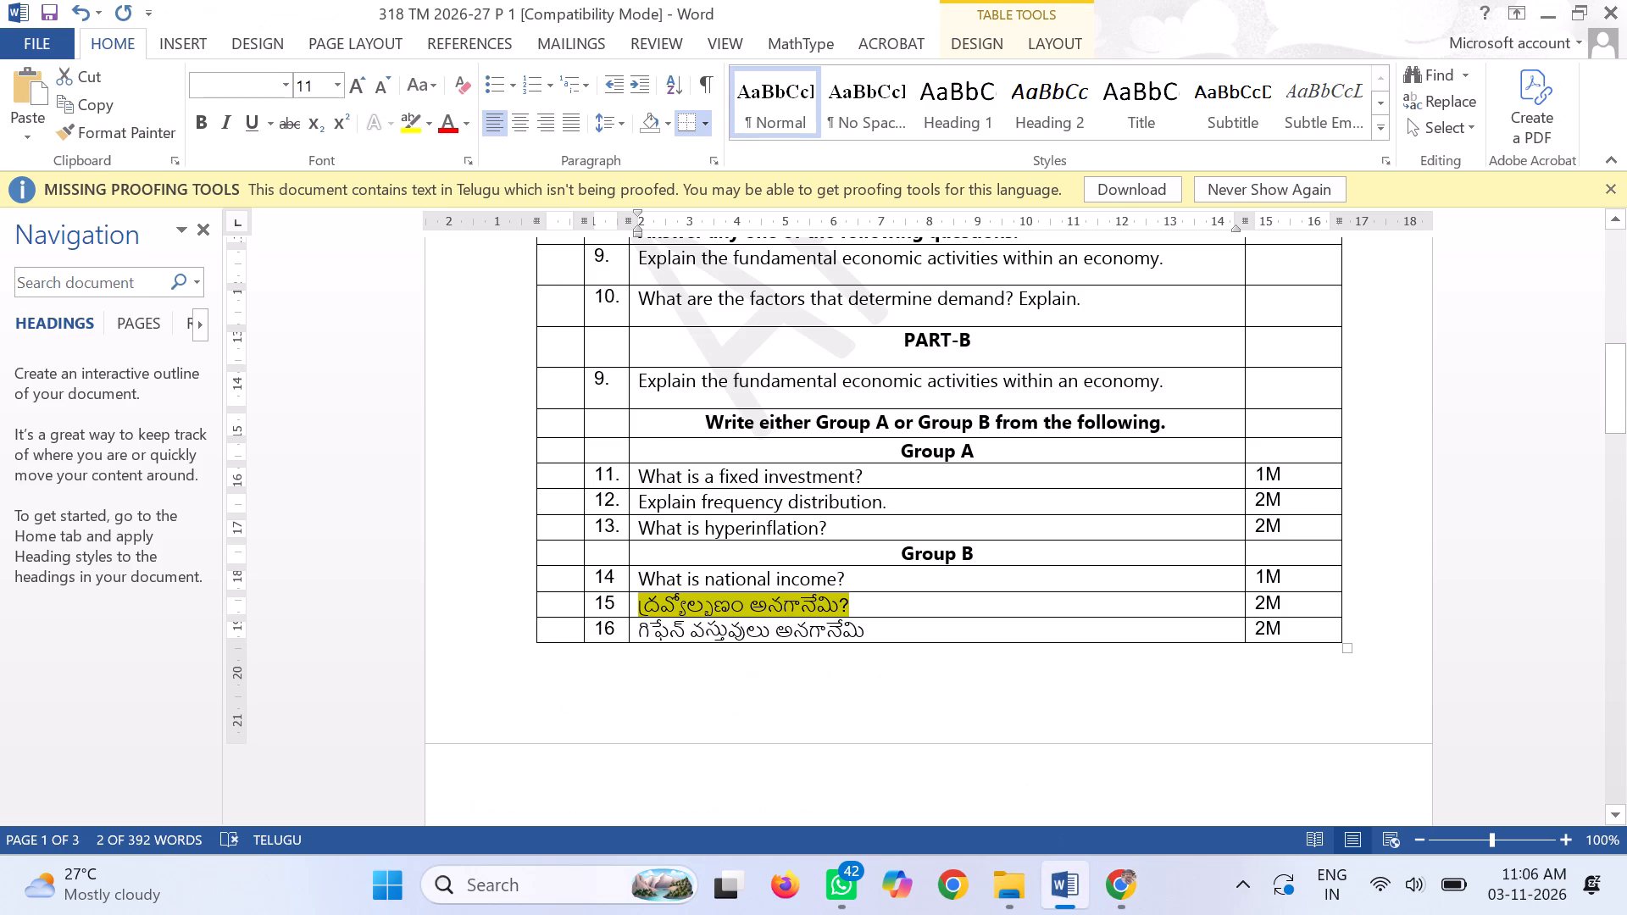
{"action": "key", "text": "ctrl+v"}
Translate question 16 with Google Translate and replace it in Word with "What are Giffen goods?".
{"action": "left_click_drag", "start_coordinate": [918, 627], "coordinate": [658, 620]}
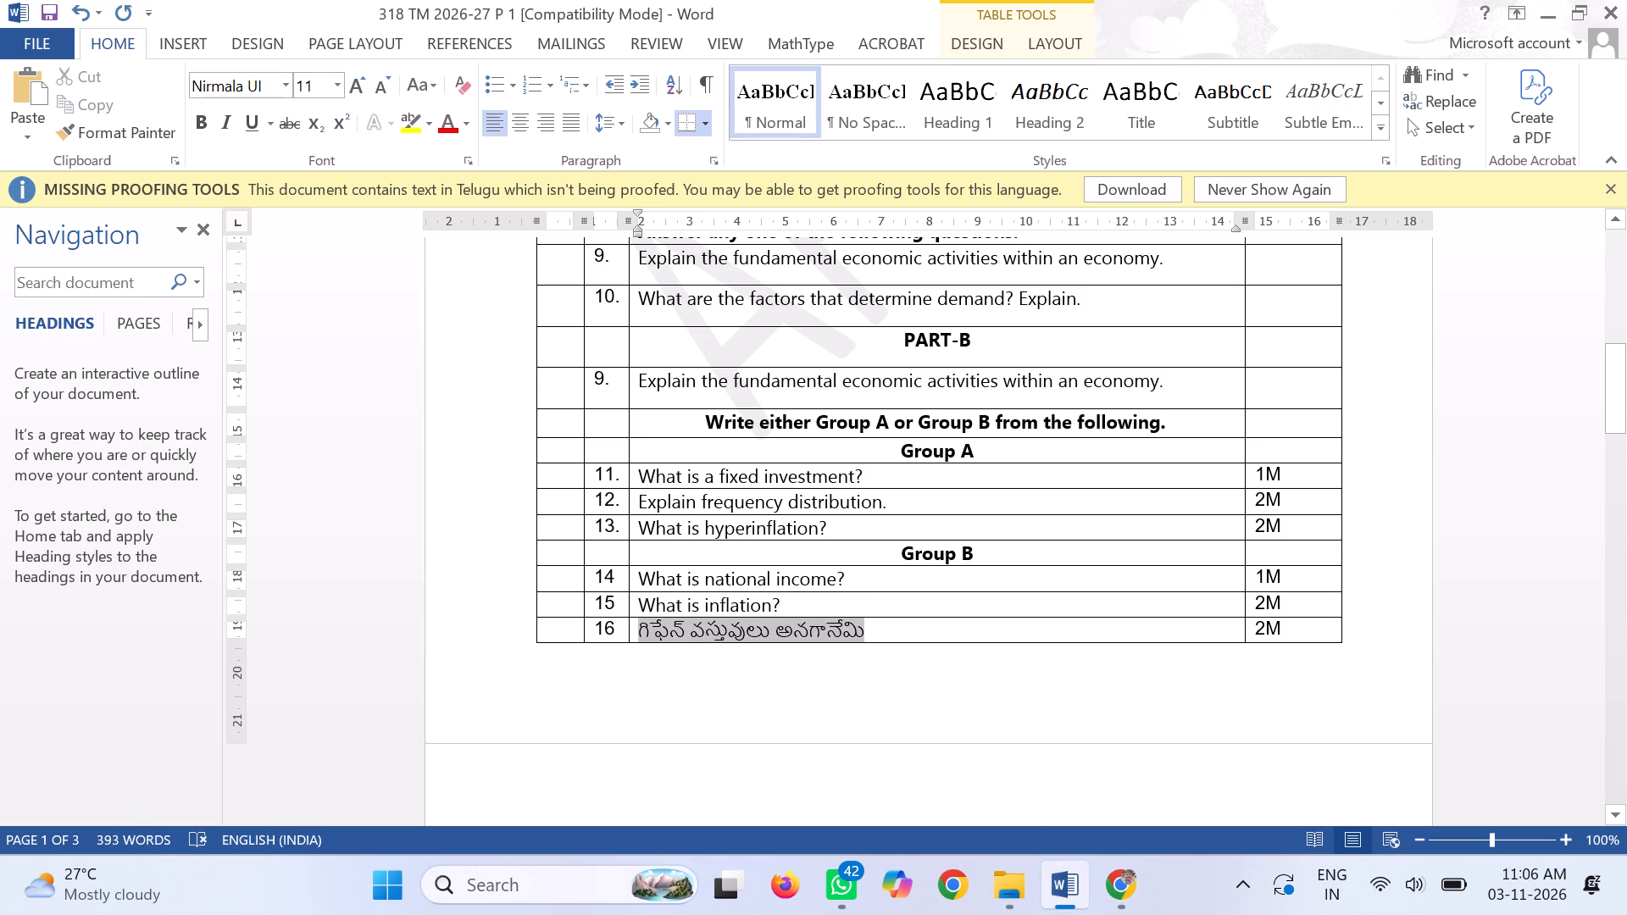
{"action": "left_click_drag", "start_coordinate": [658, 620], "coordinate": [648, 621]}
{"action": "key", "text": "ctrl+c"}
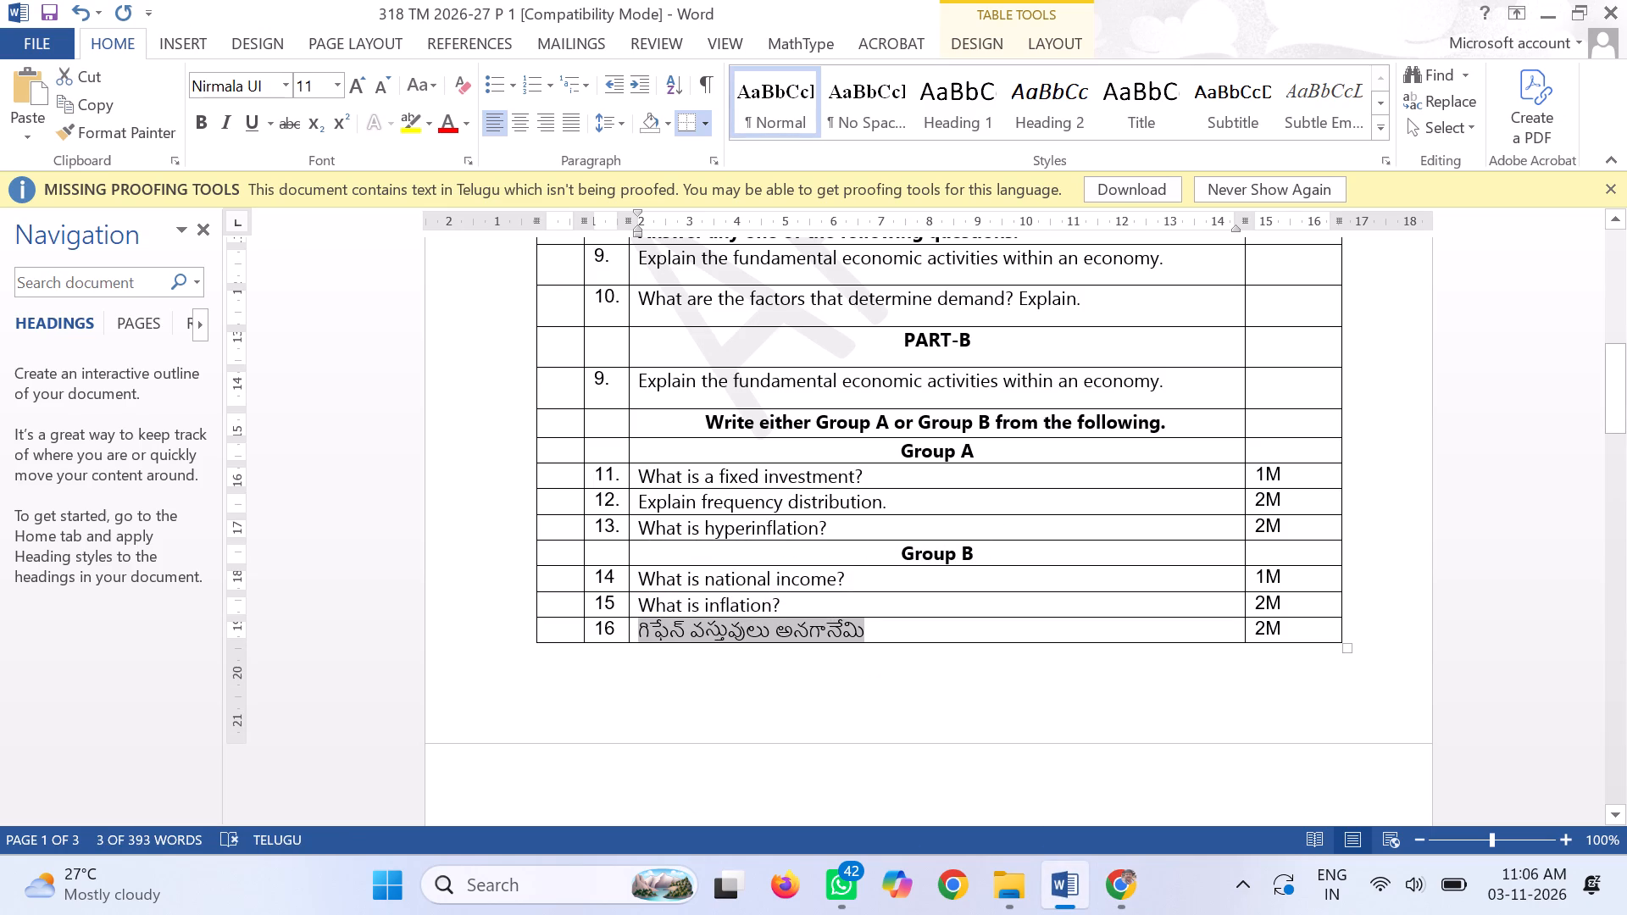
{"action": "left_click", "coordinate": [1134, 890]}
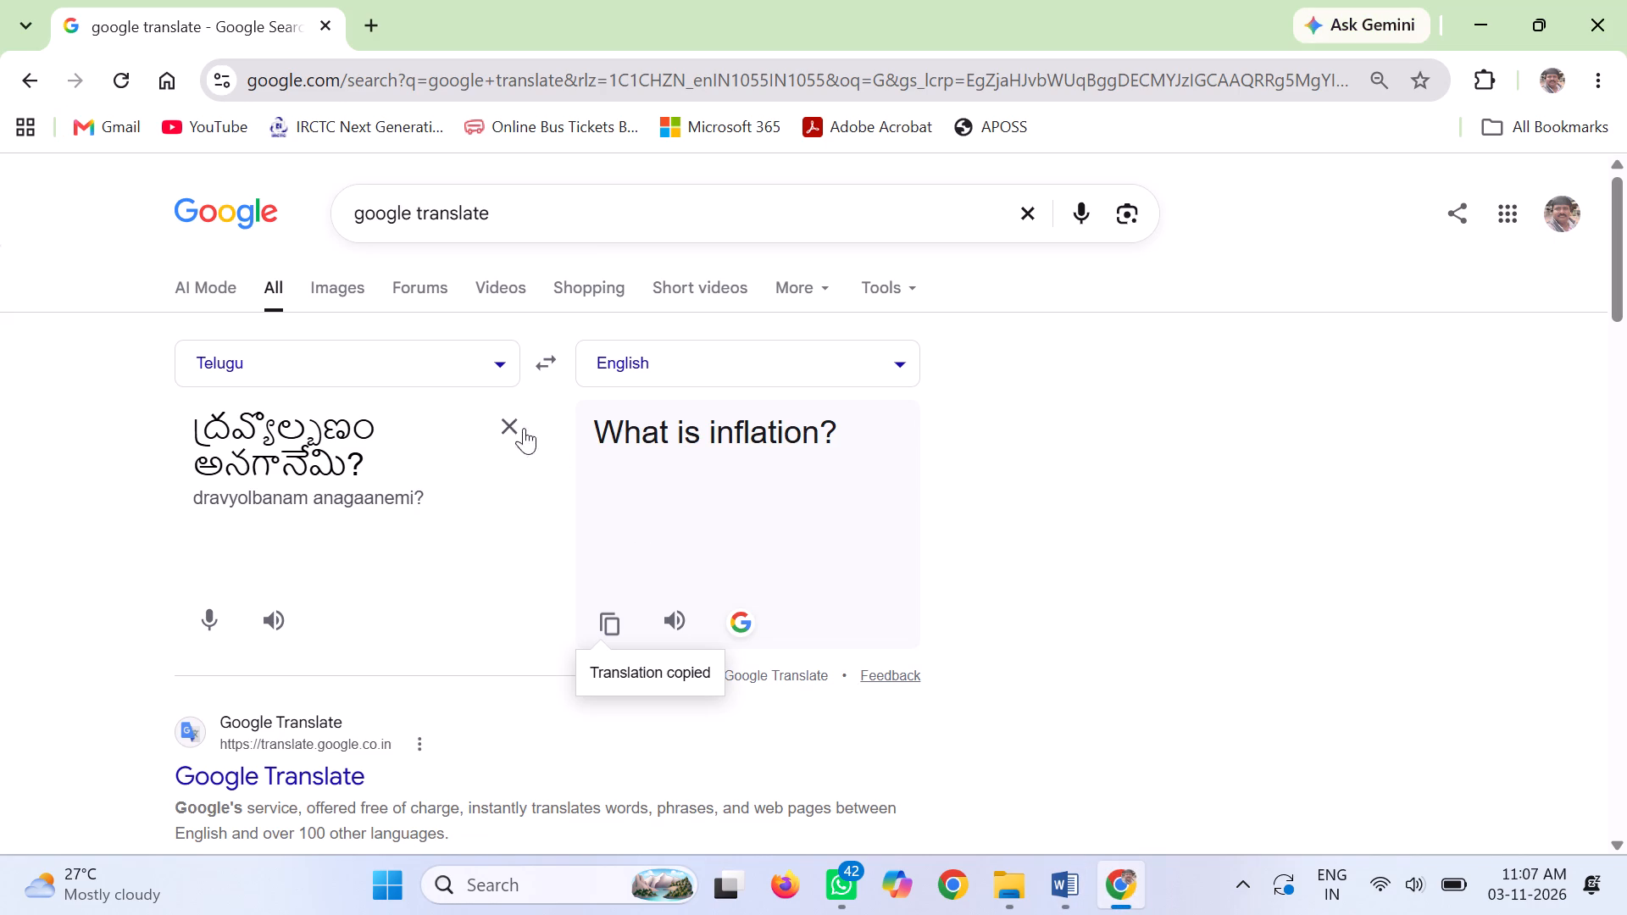
{"action": "left_click", "coordinate": [512, 417]}
{"action": "key", "text": "ctrl+v"}
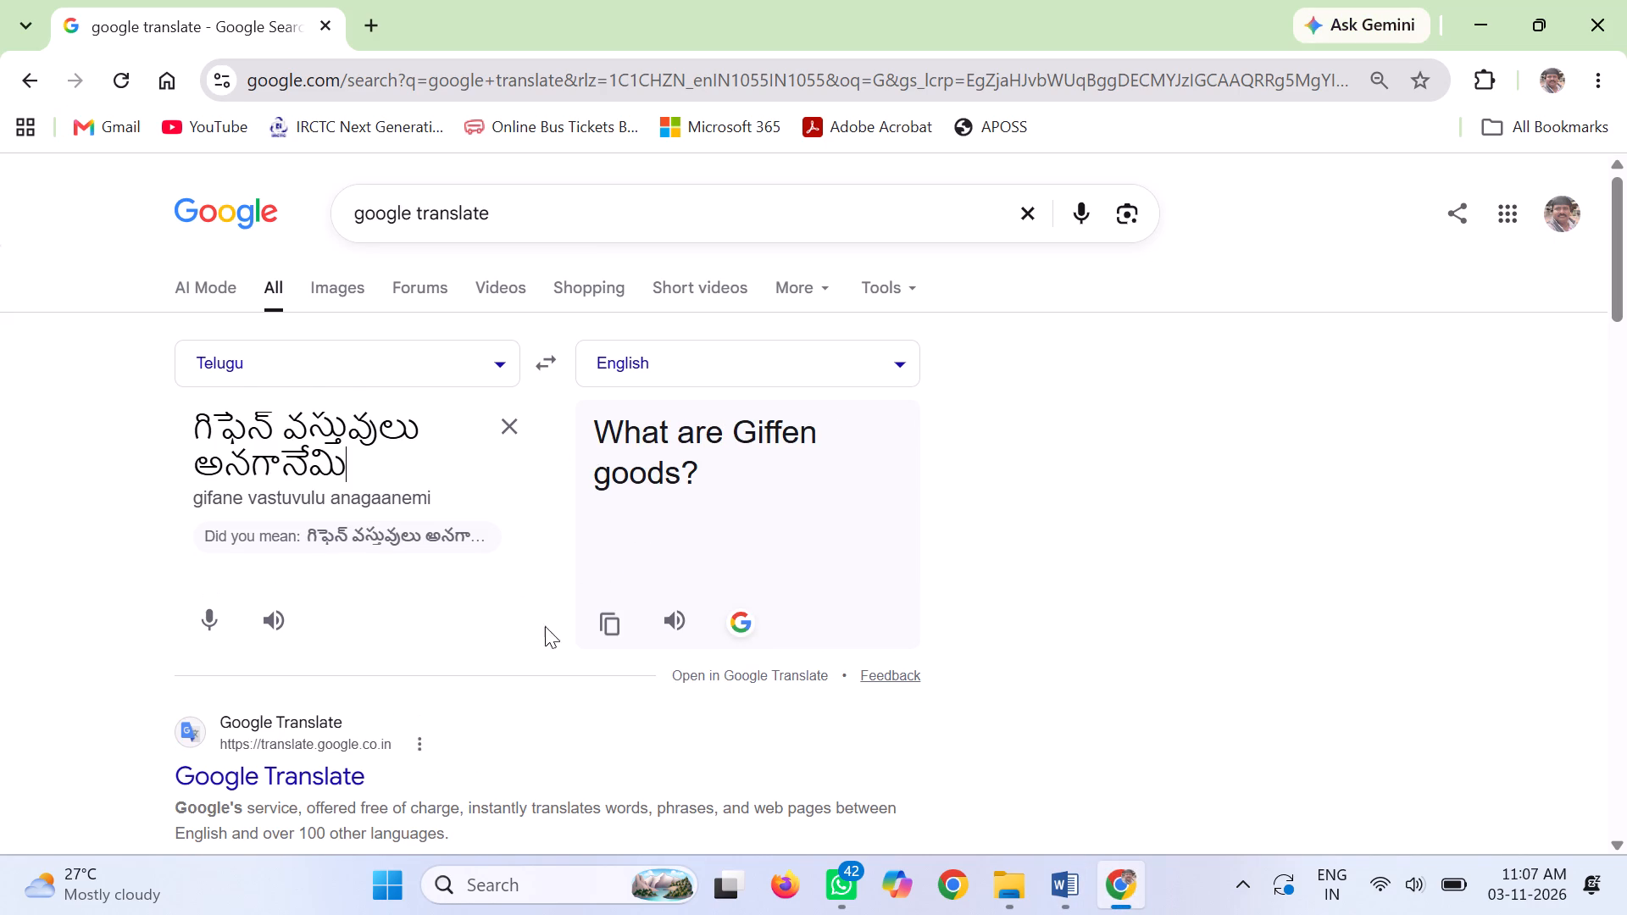
{"action": "left_click", "coordinate": [606, 624]}
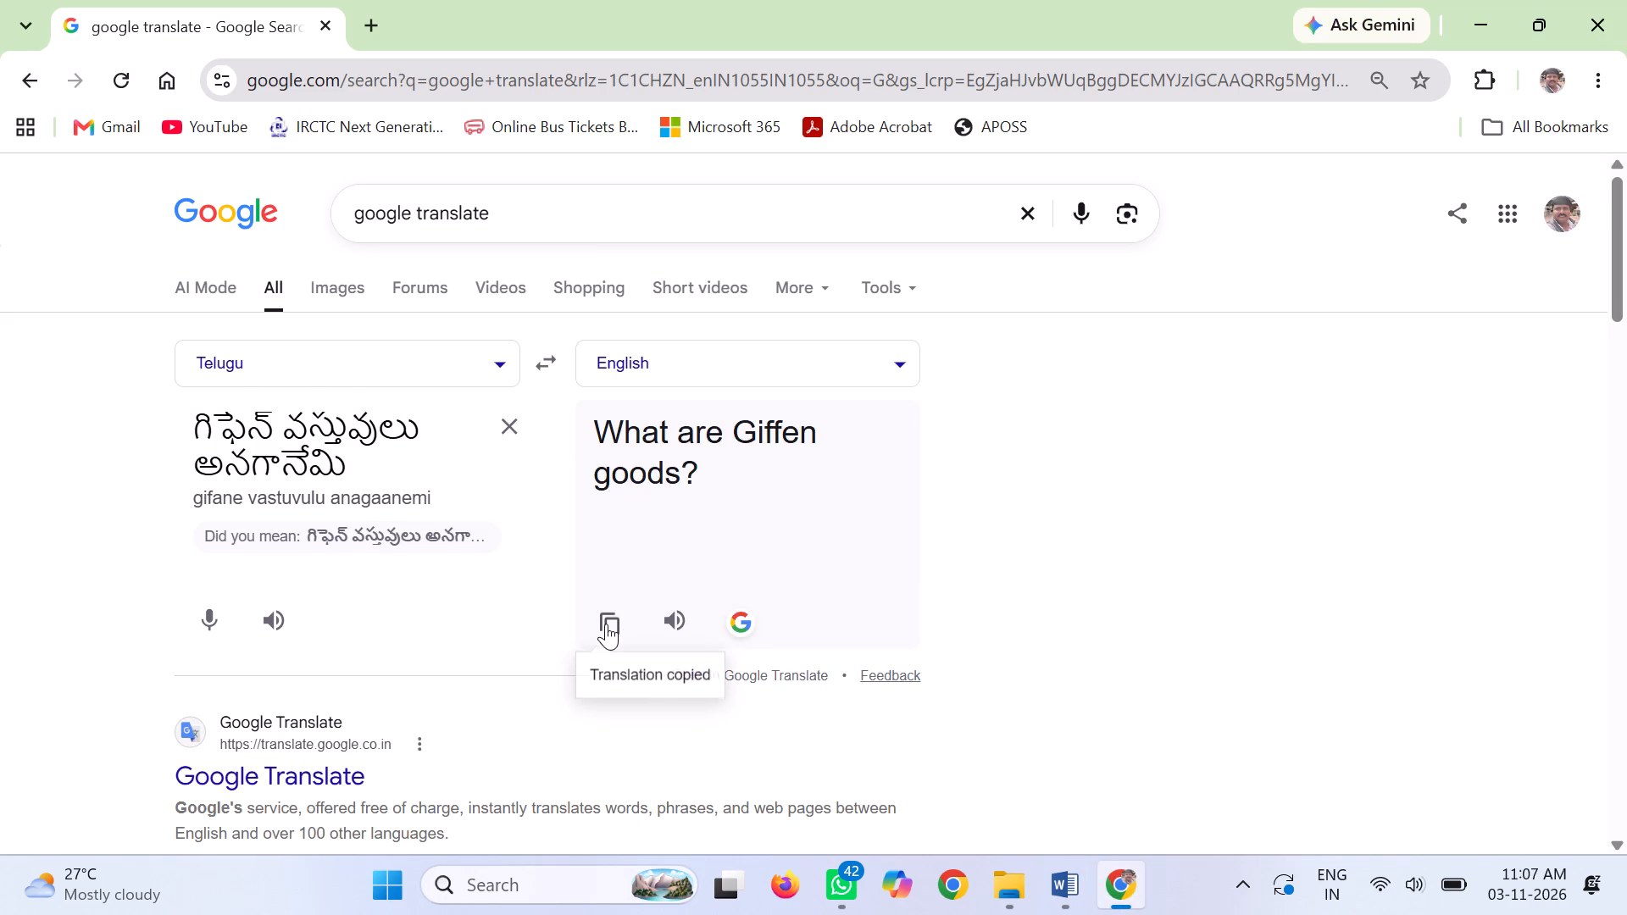
{"action": "left_click", "coordinate": [1059, 889]}
{"action": "key", "text": "ctrl+v"}
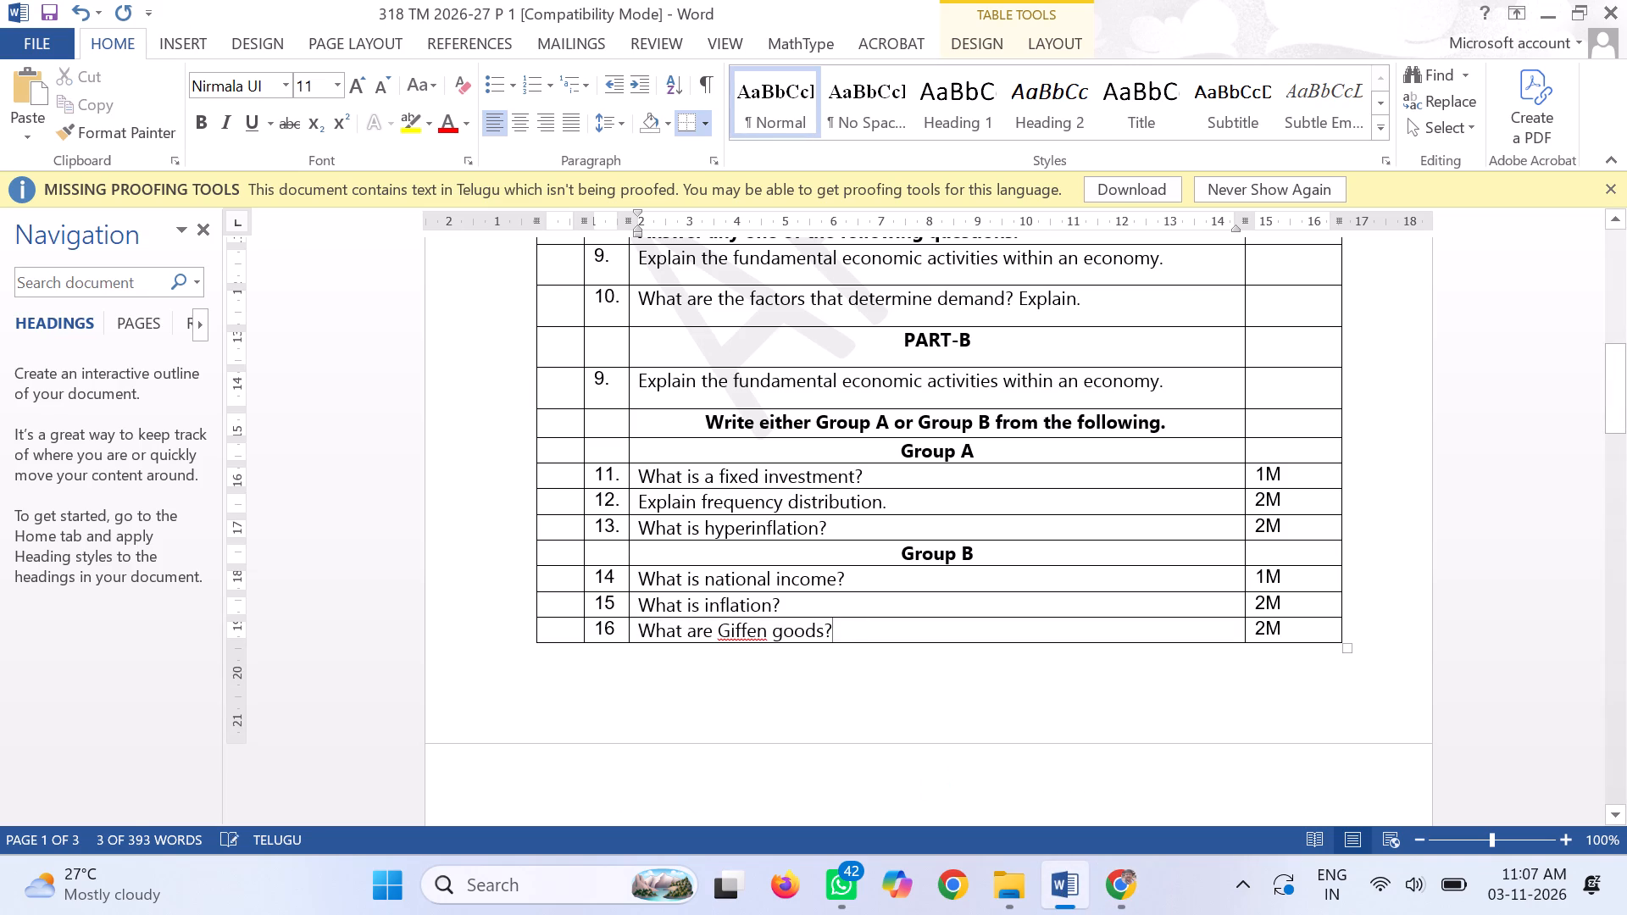
Remove all borders from the whole English question table on the first page.
{"action": "scroll", "coordinate": [1026, 743], "scroll_direction": "down", "scroll_amount": 3}
{"action": "scroll", "coordinate": [1037, 757], "scroll_direction": "up", "scroll_amount": 2}
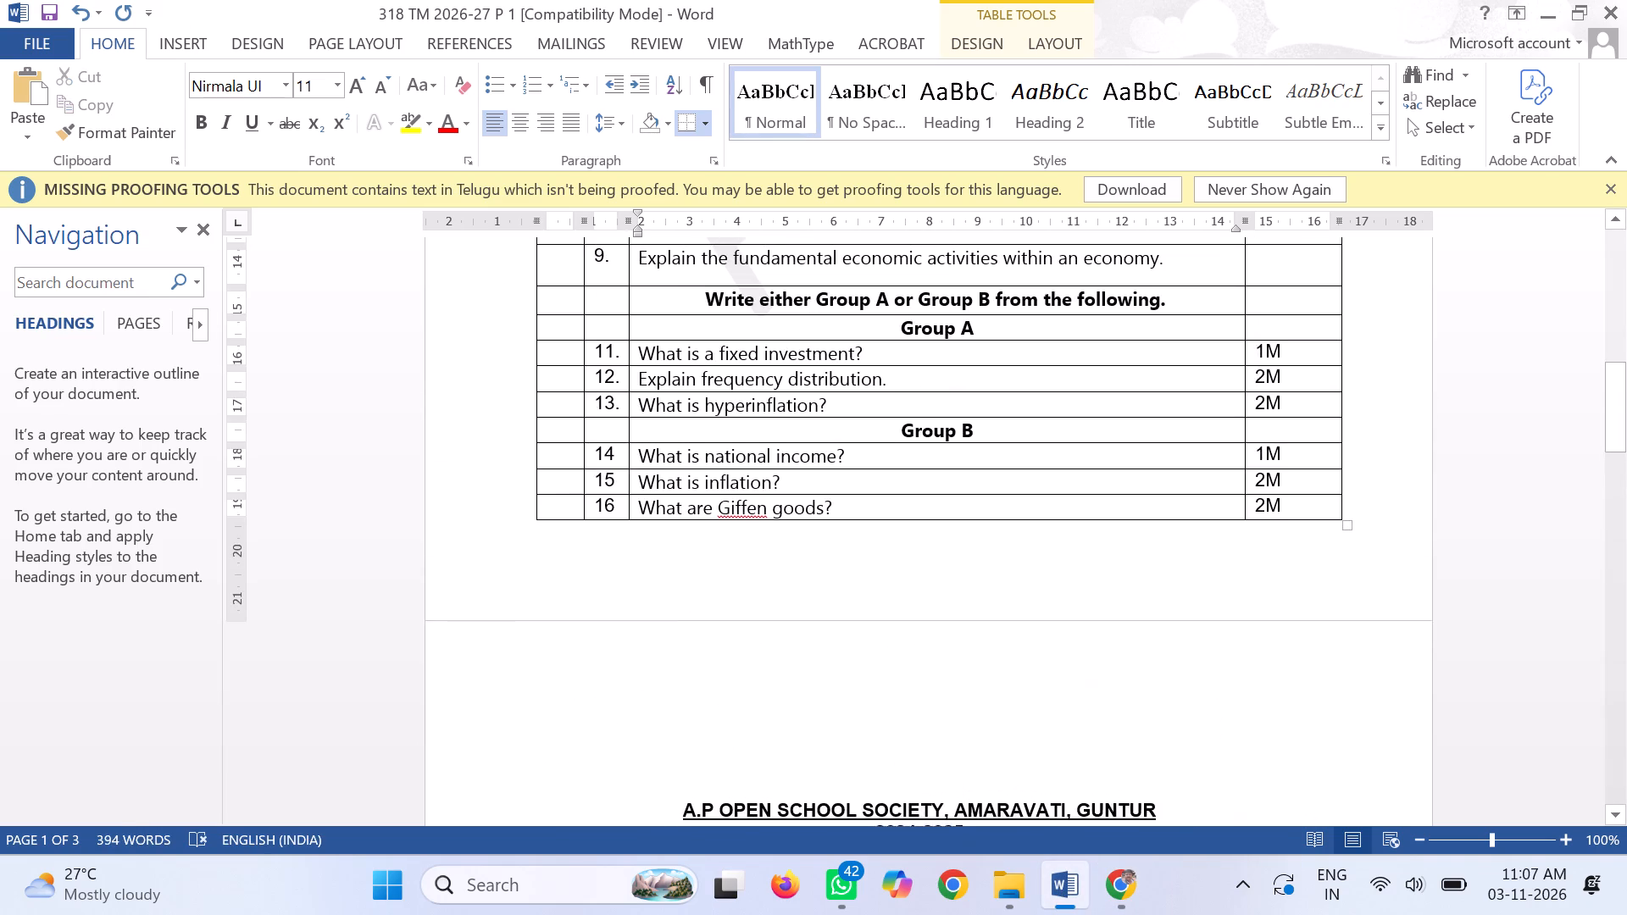
{"action": "scroll", "coordinate": [1195, 671], "scroll_direction": "up", "scroll_amount": 3}
{"action": "scroll", "coordinate": [1098, 647], "scroll_direction": "up", "scroll_amount": 8}
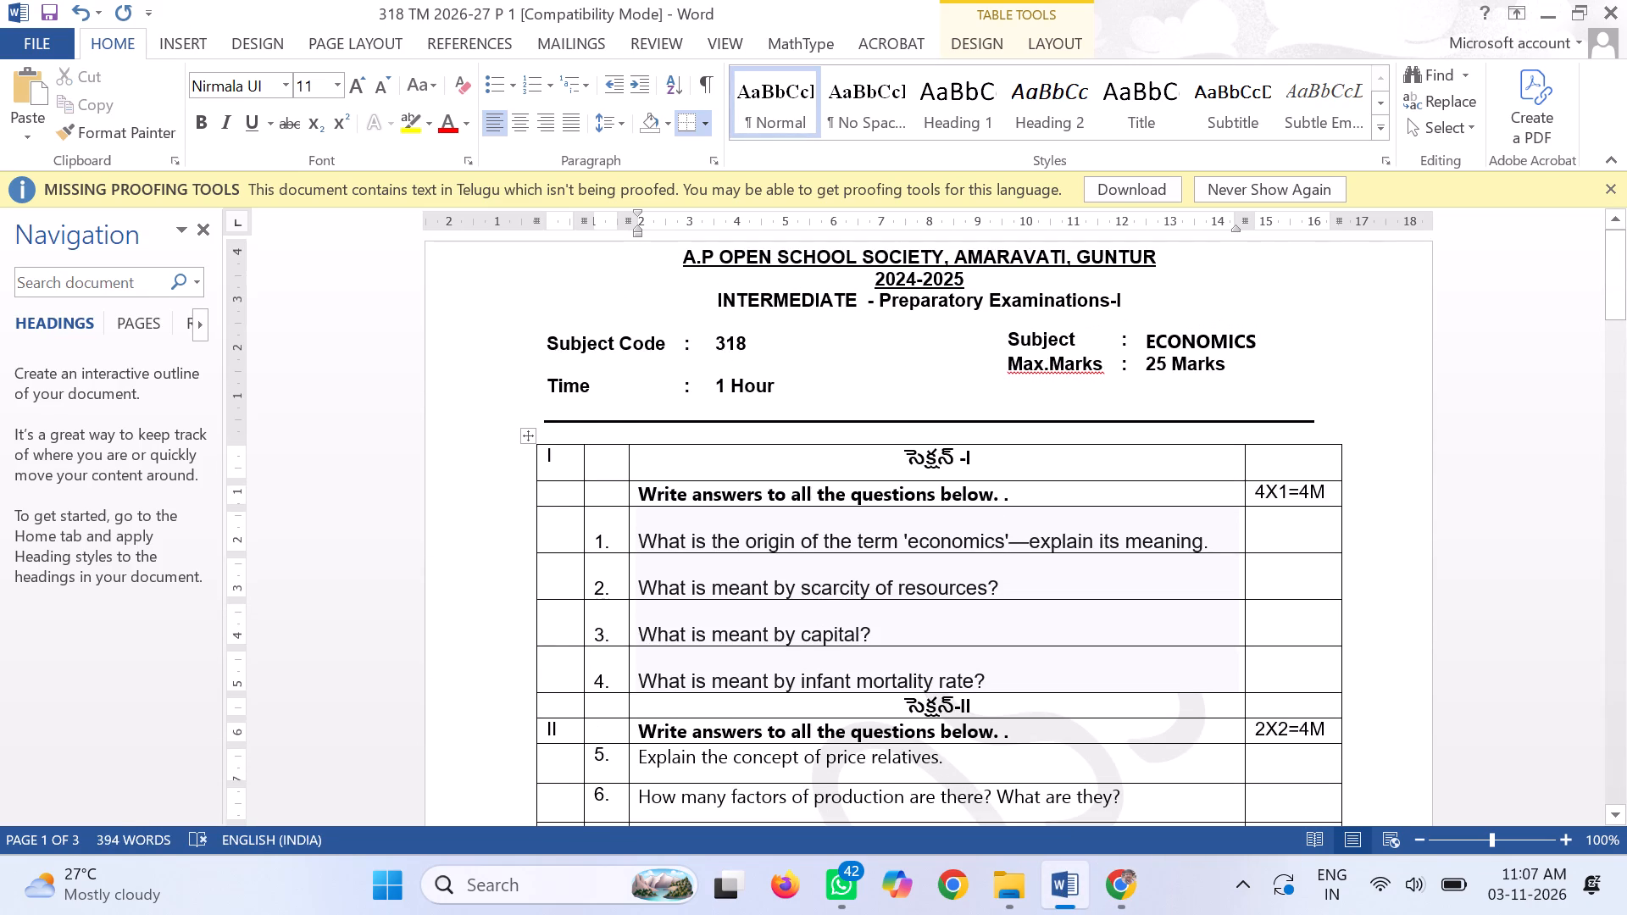
{"action": "left_click", "coordinate": [529, 431]}
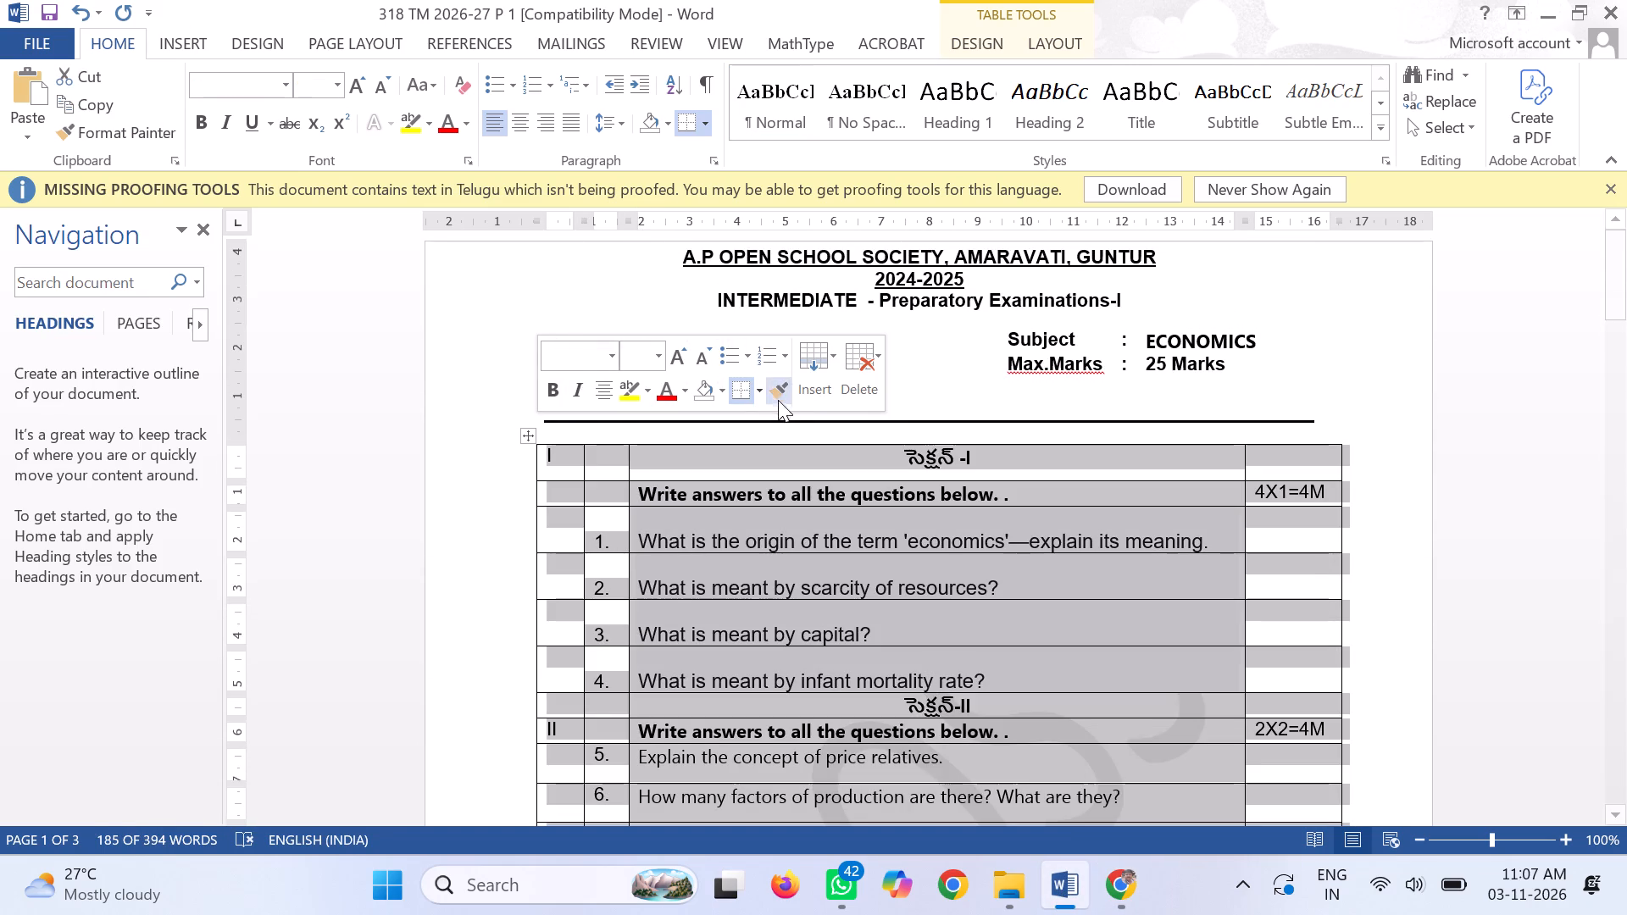
{"action": "left_click", "coordinate": [760, 389]}
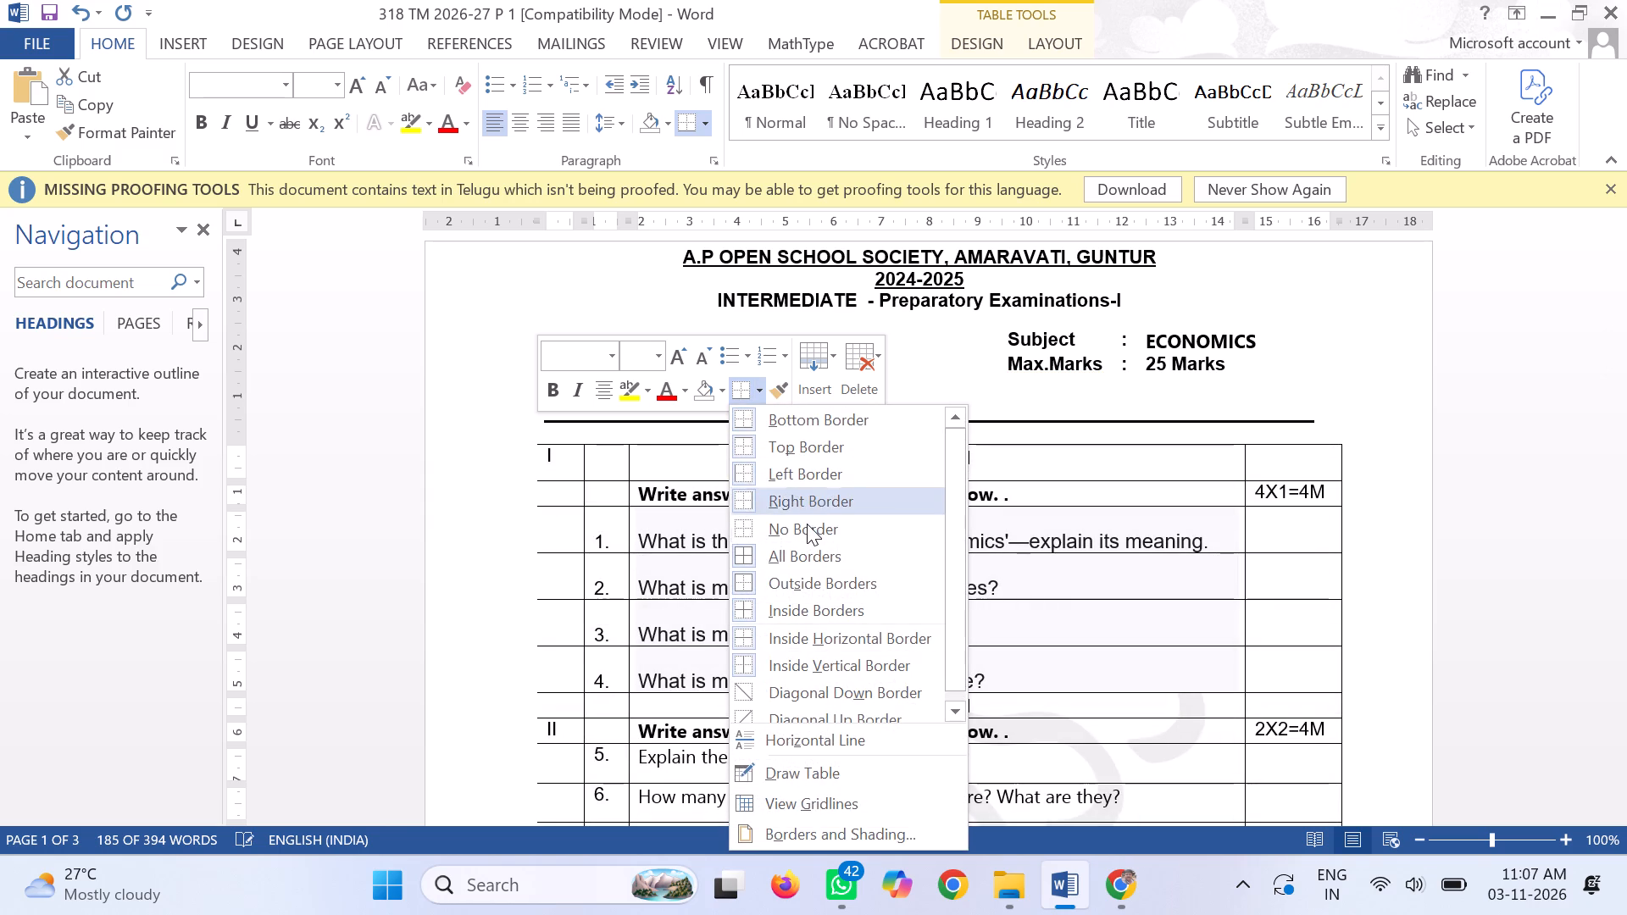
{"action": "left_click", "coordinate": [807, 524]}
{"action": "left_click", "coordinate": [1041, 656]}
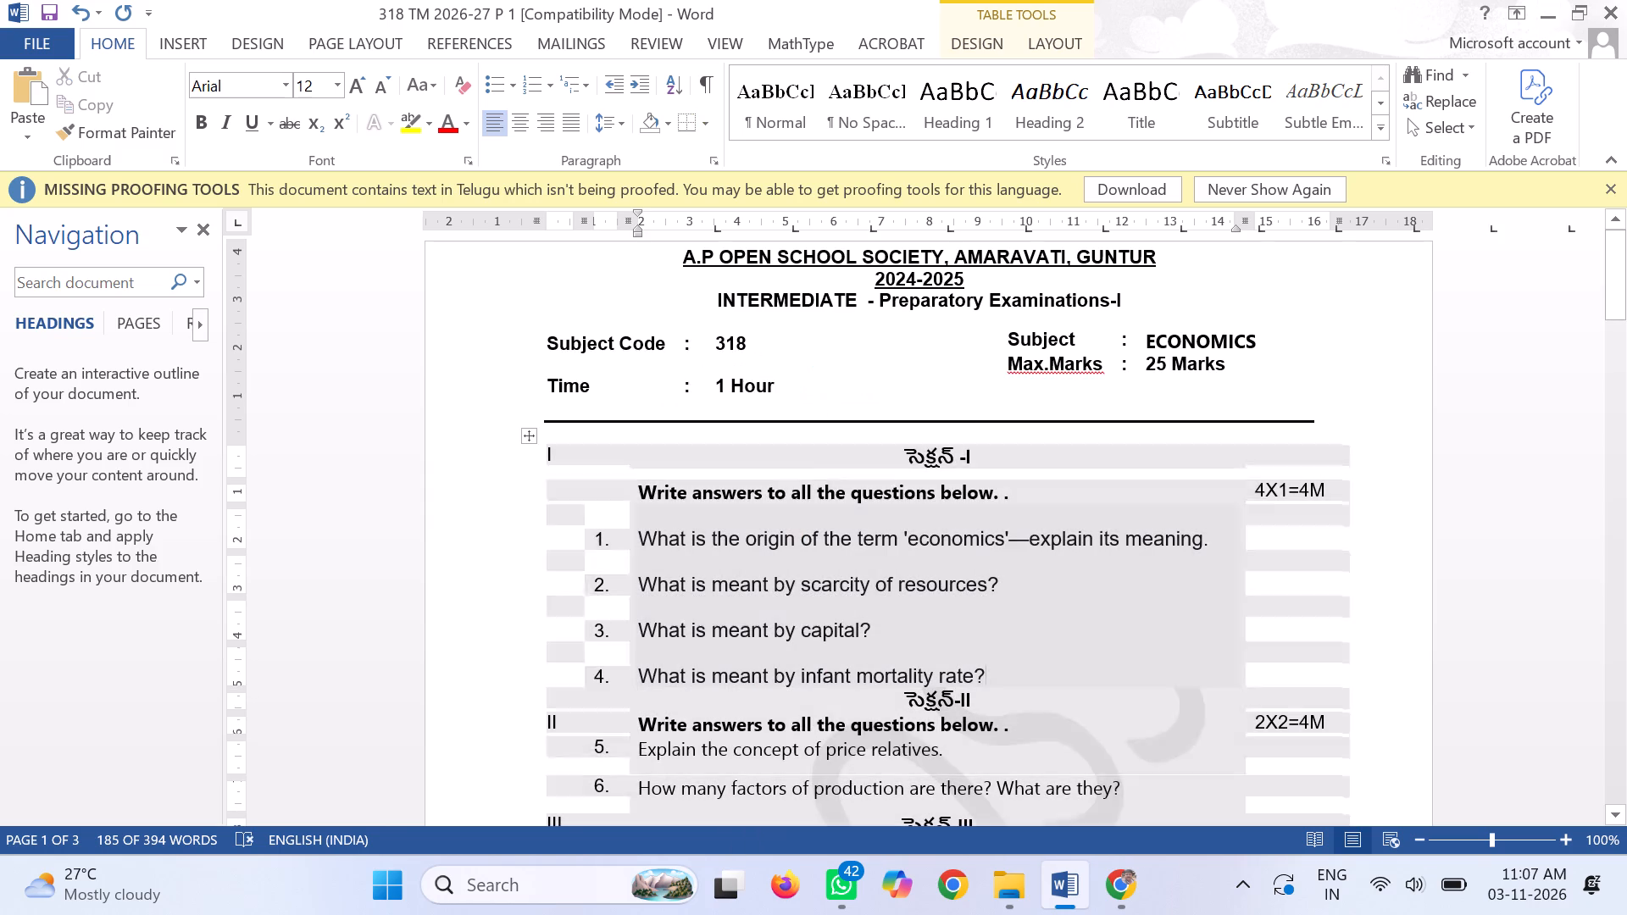
Clear the text highlighting throughout the entire document, including the Telugu paper's highlighted questions.
{"action": "scroll", "coordinate": [1041, 657], "scroll_direction": "down", "scroll_amount": 4}
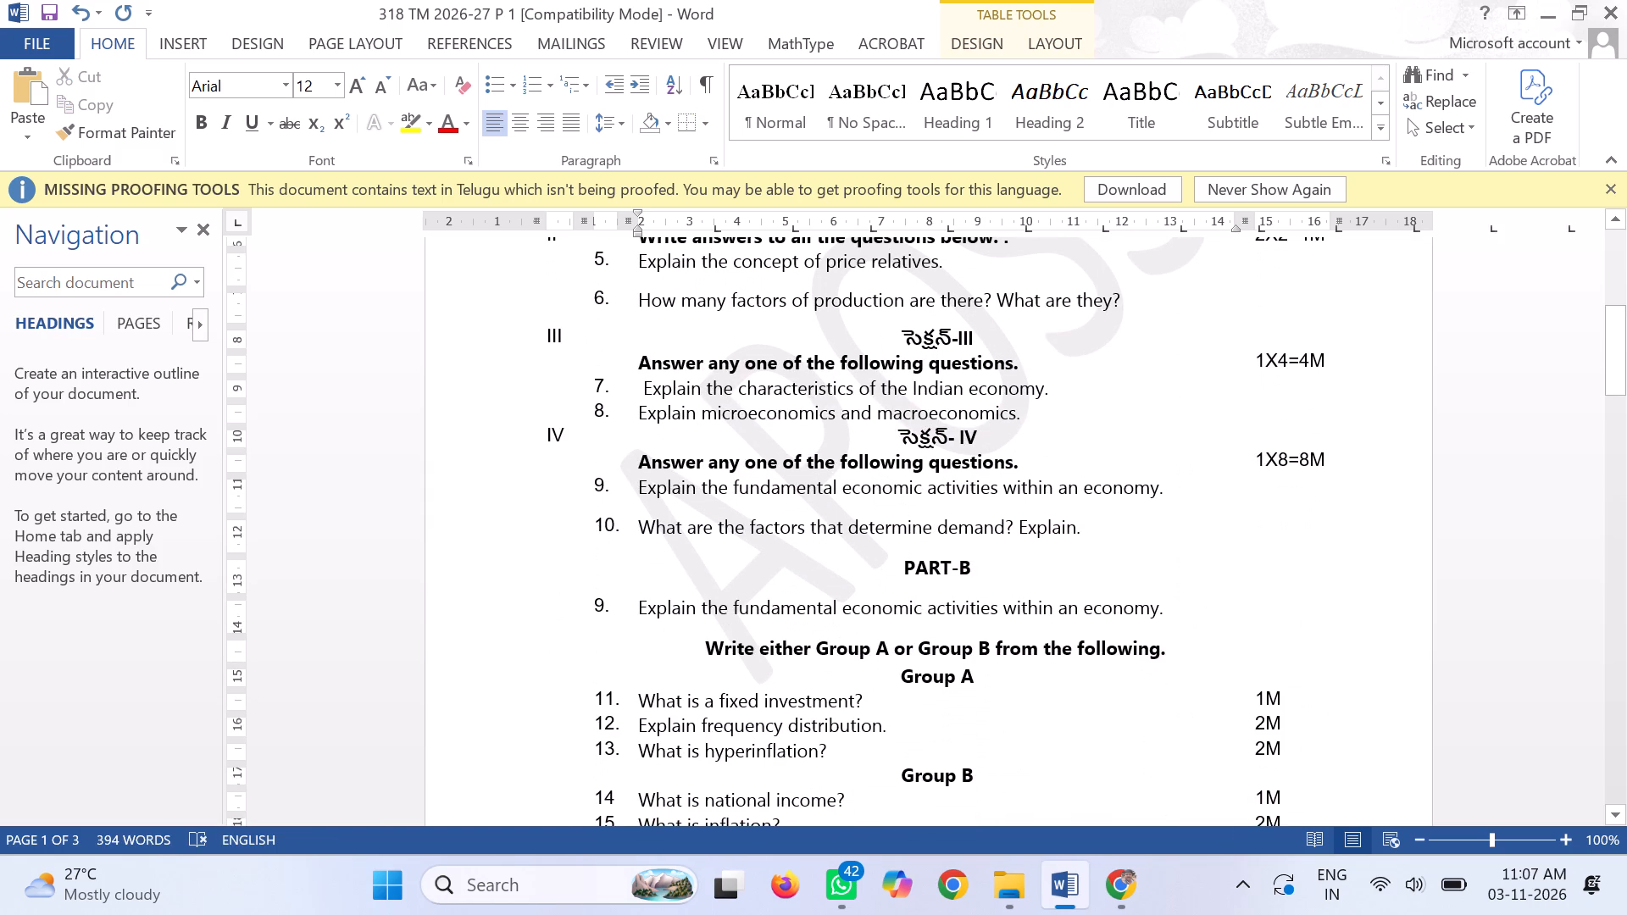
{"action": "scroll", "coordinate": [1041, 657], "scroll_direction": "down", "scroll_amount": 5}
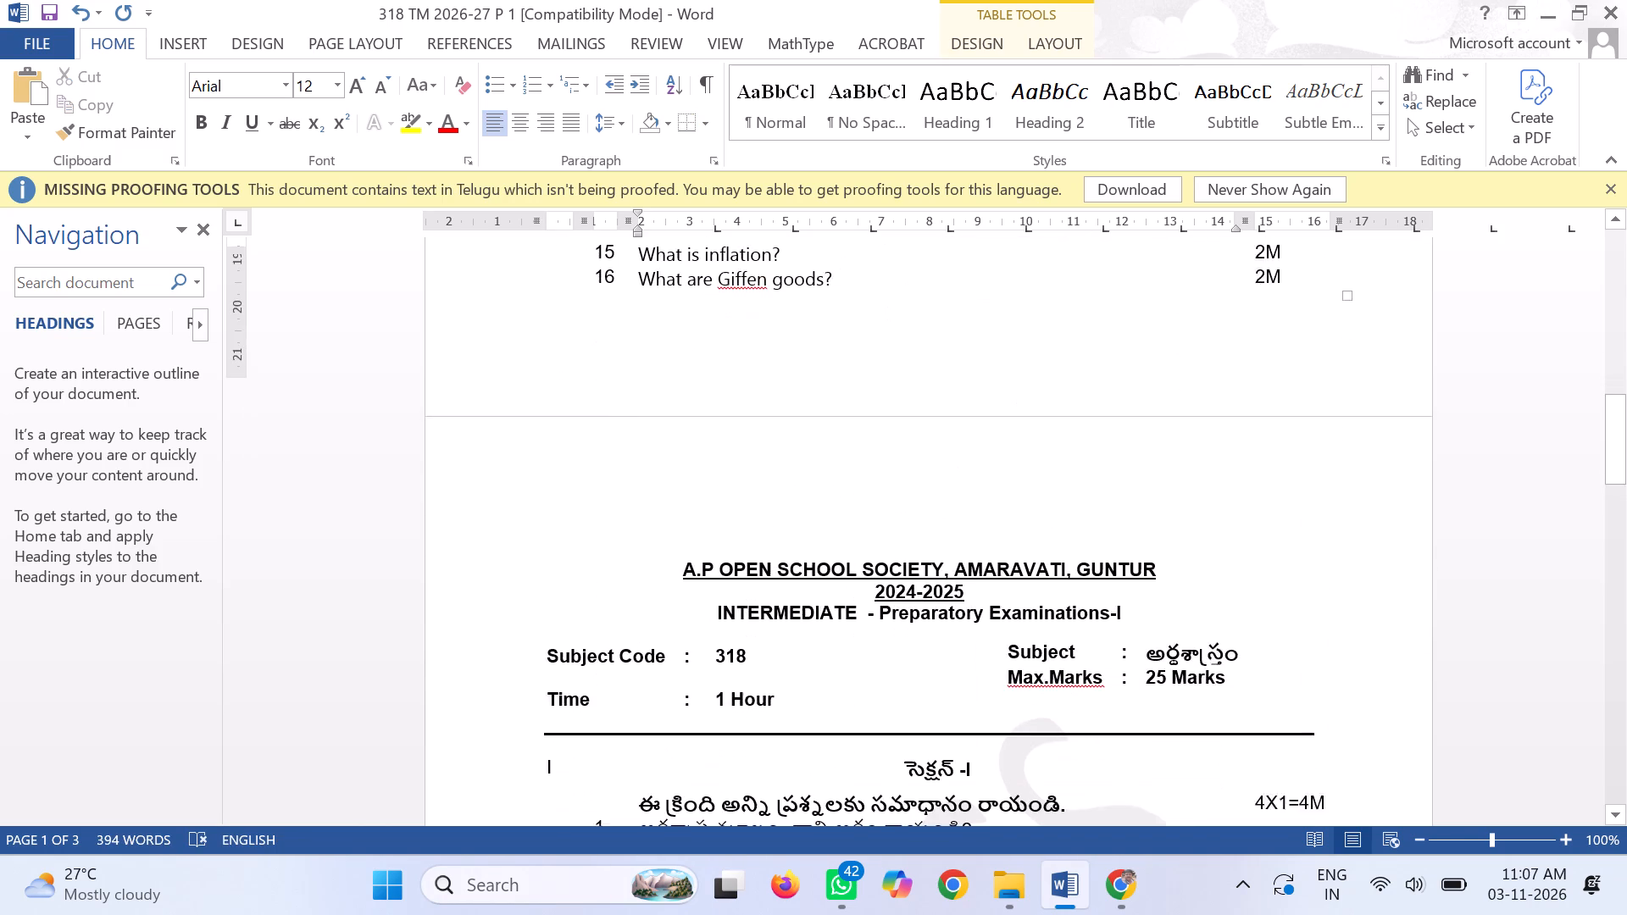
{"action": "scroll", "coordinate": [1041, 657], "scroll_direction": "down", "scroll_amount": 11}
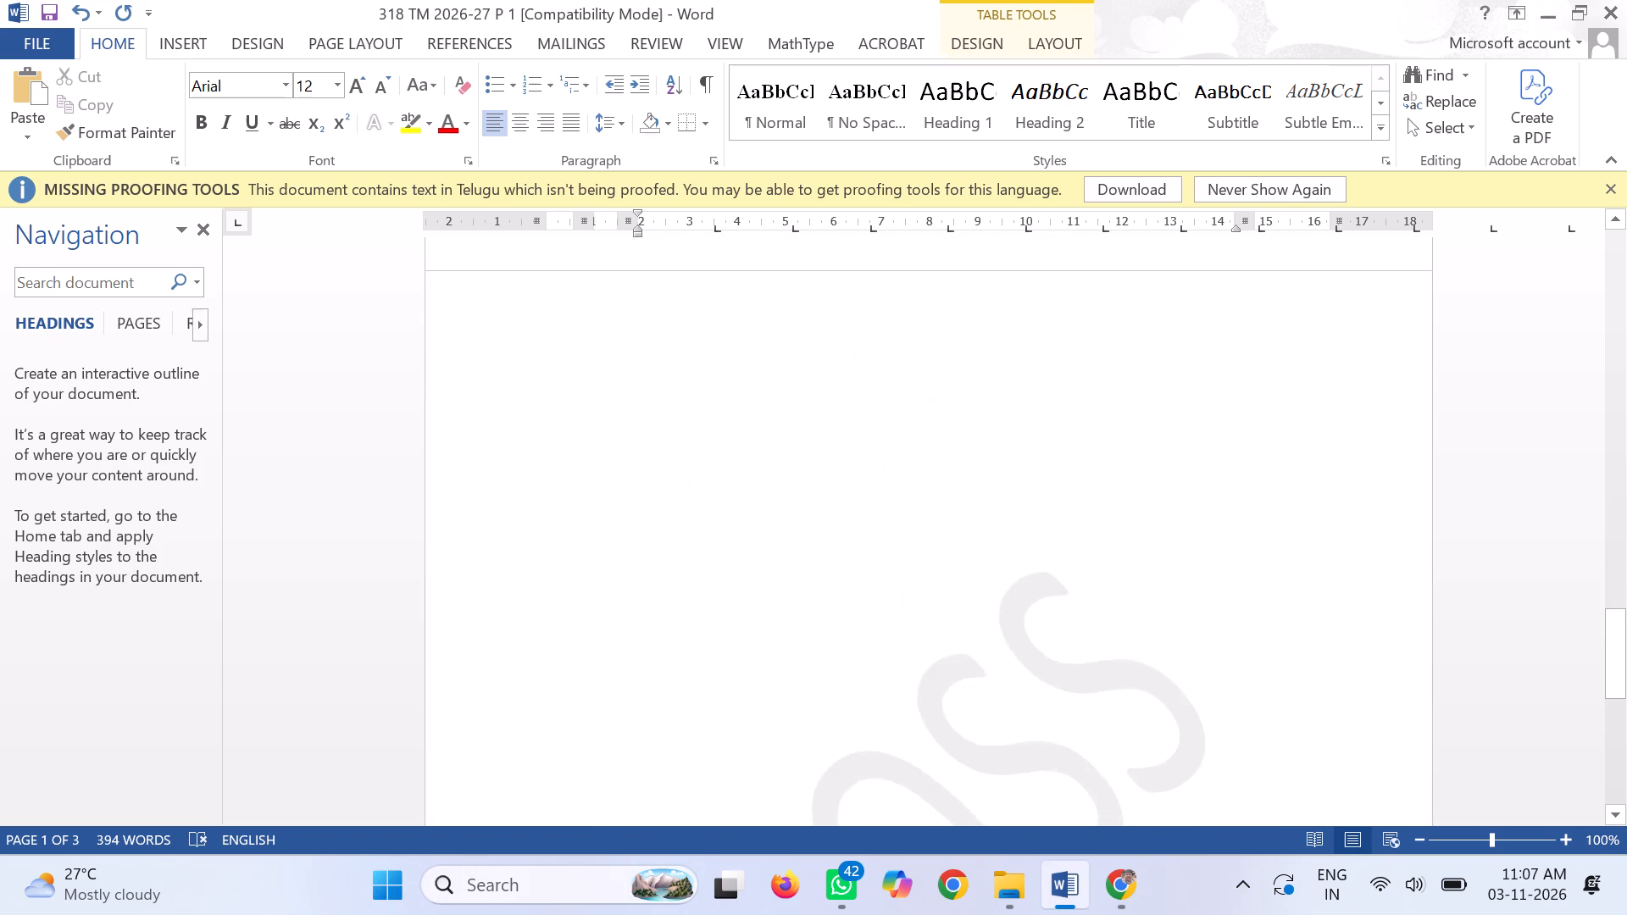
{"action": "scroll", "coordinate": [1047, 664], "scroll_direction": "up", "scroll_amount": 10}
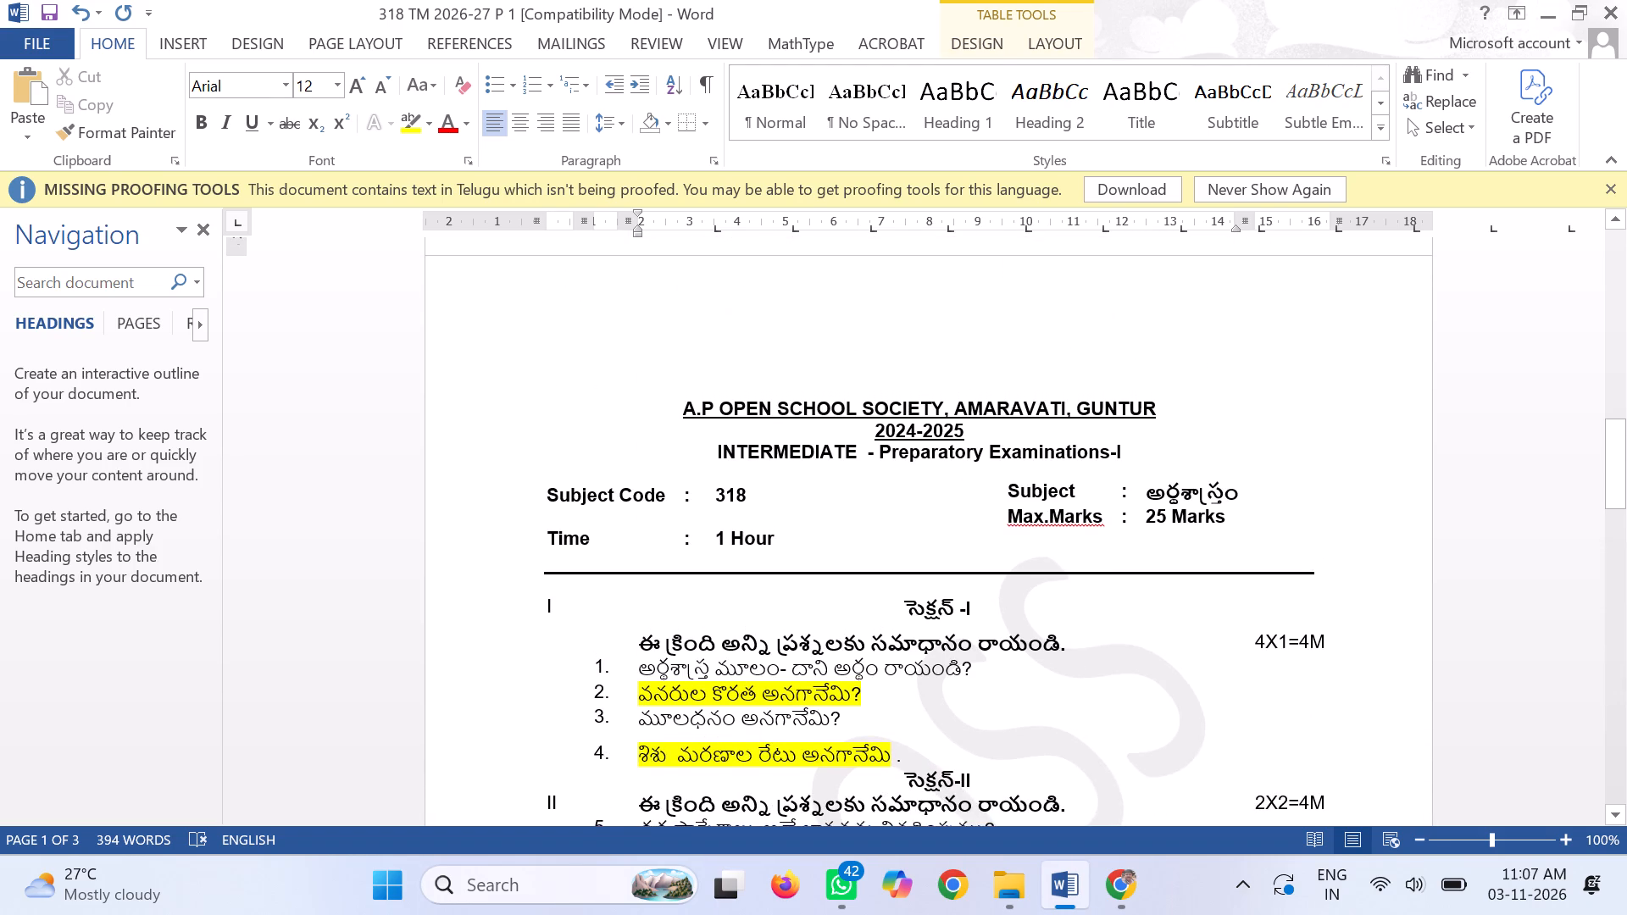
{"action": "key", "text": "ctrl+a"}
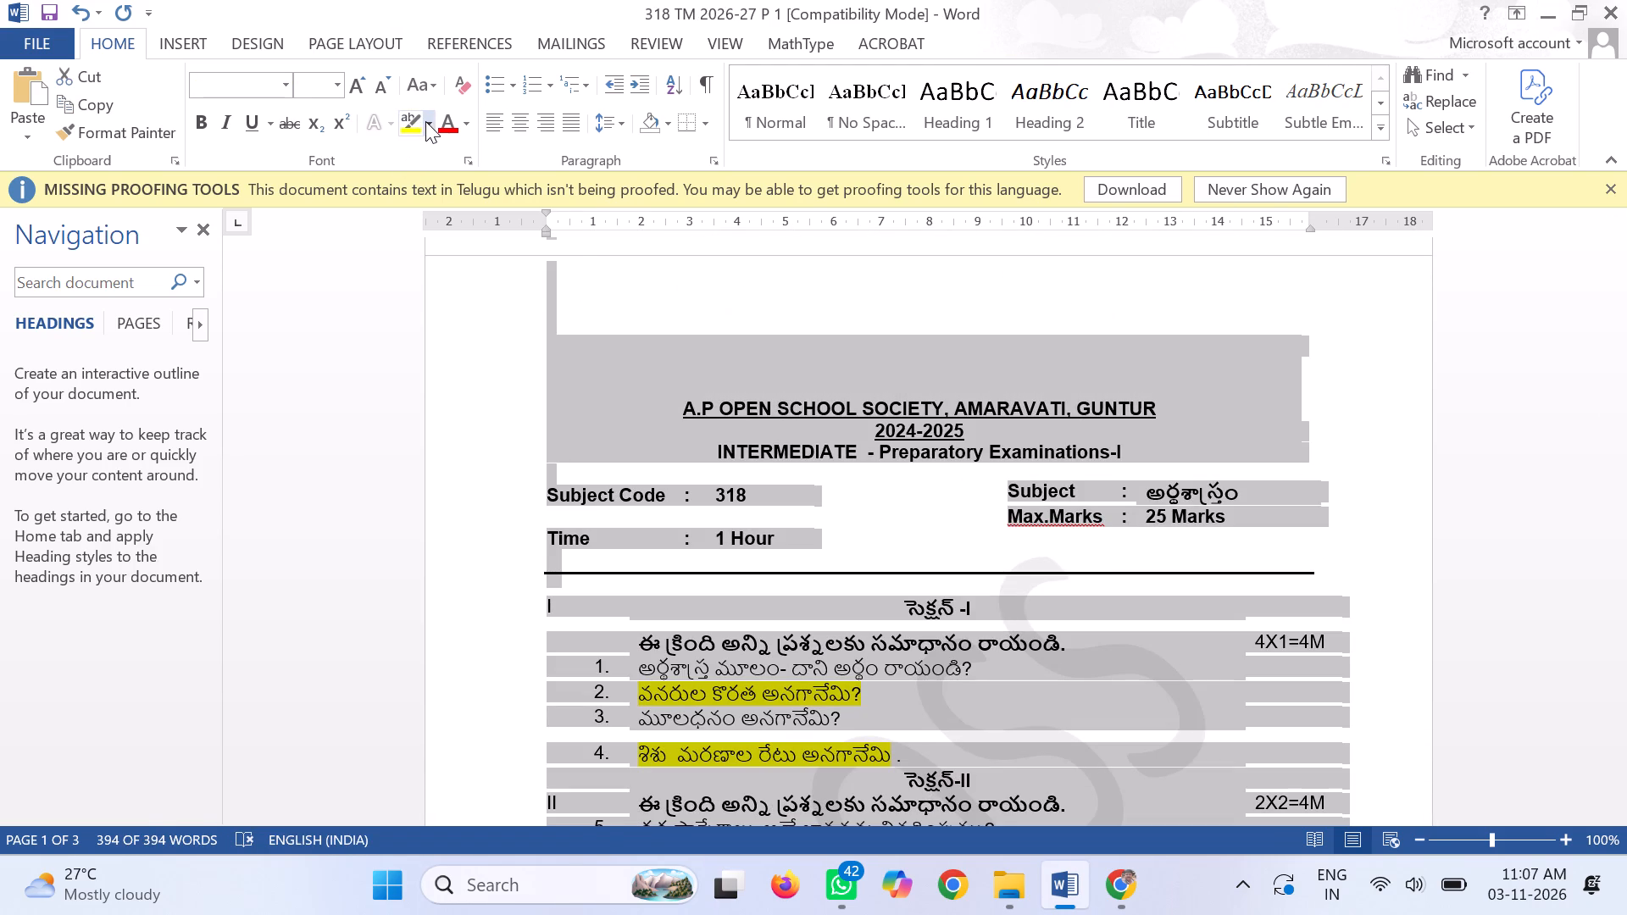
{"action": "left_click", "coordinate": [426, 121]}
{"action": "left_click", "coordinate": [434, 267]}
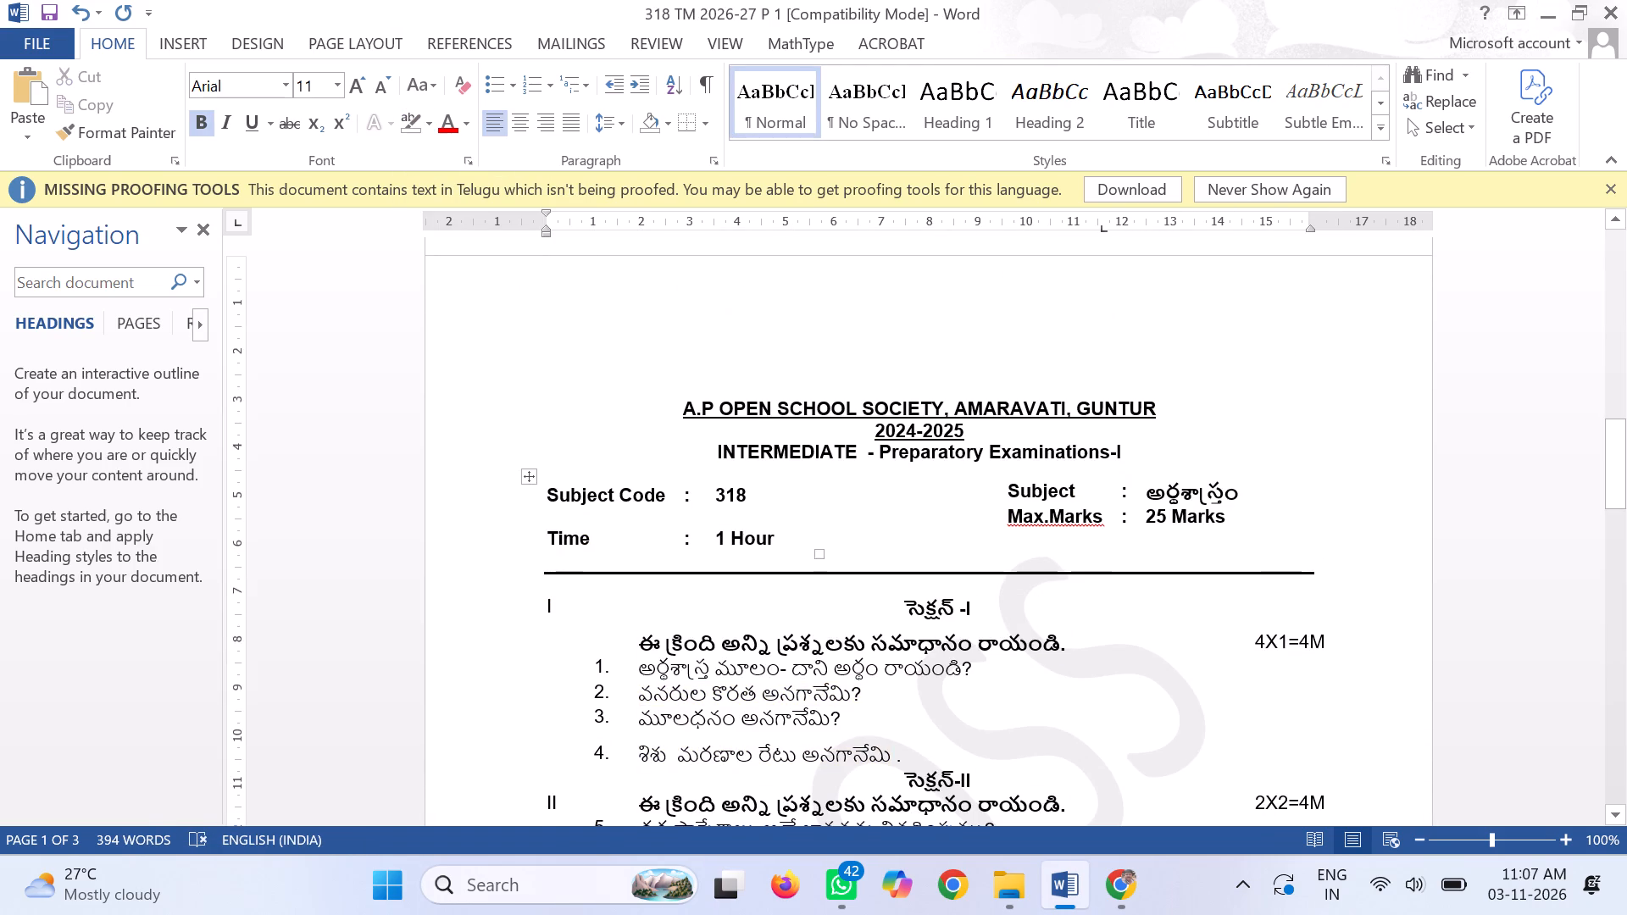
{"action": "left_click", "coordinate": [1060, 728]}
Apply all borders to the title table holding the school society name and examination heading on page 2.
{"action": "scroll", "coordinate": [1080, 723], "scroll_direction": "down", "scroll_amount": 12}
{"action": "scroll", "coordinate": [1087, 738], "scroll_direction": "up", "scroll_amount": 3}
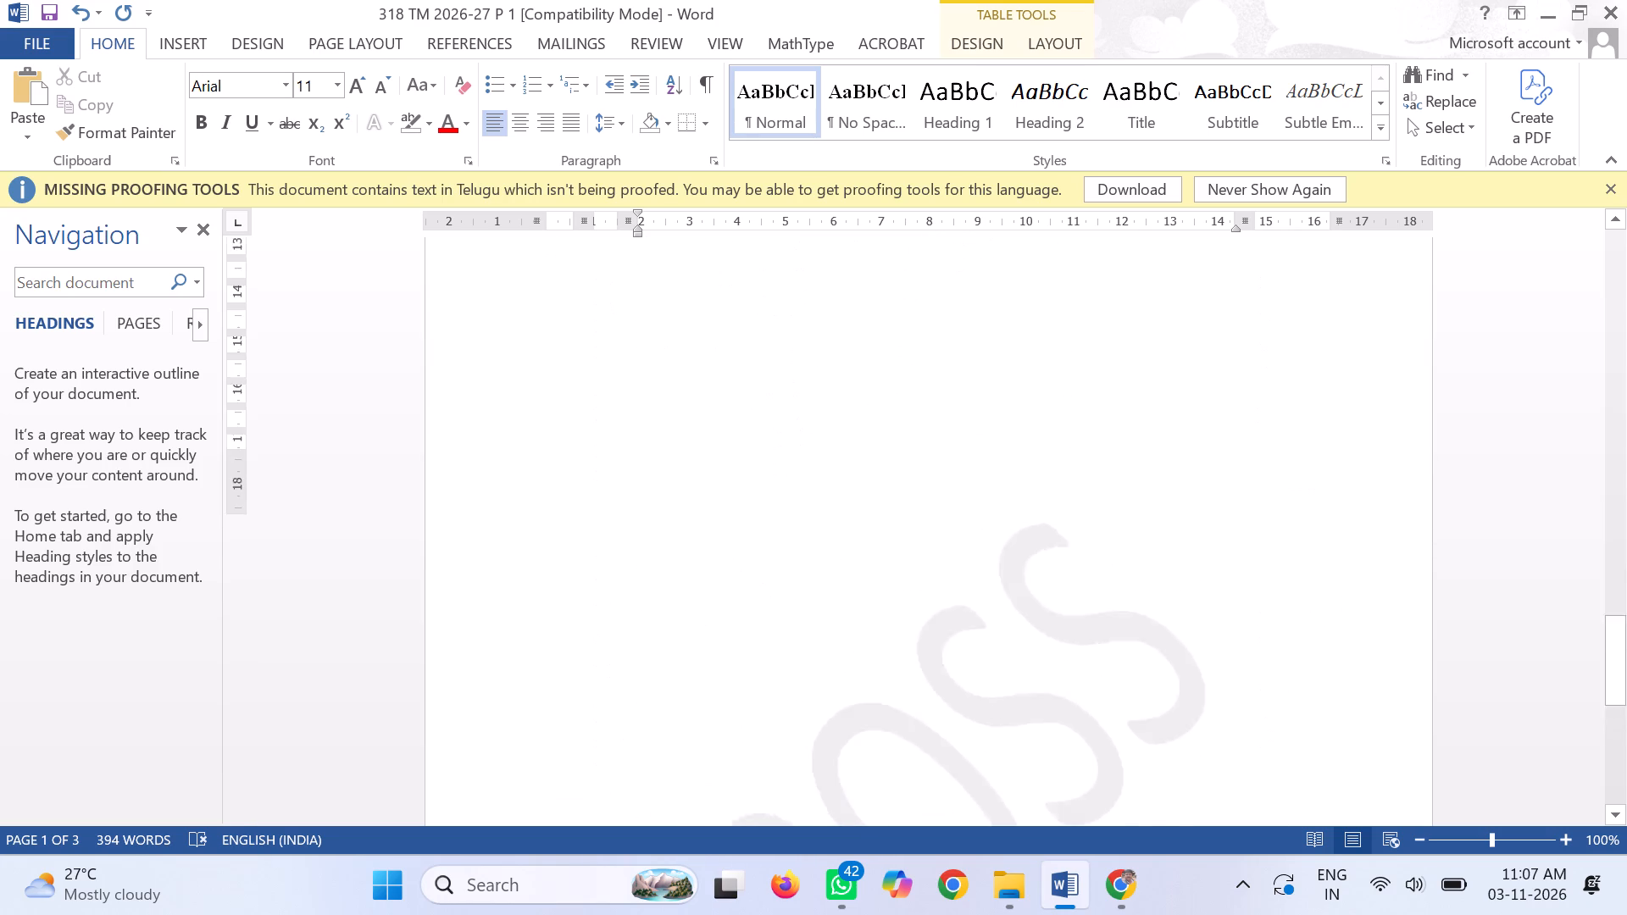
{"action": "scroll", "coordinate": [1087, 738], "scroll_direction": "up", "scroll_amount": 4}
{"action": "scroll", "coordinate": [1142, 718], "scroll_direction": "down", "scroll_amount": 2}
{"action": "scroll", "coordinate": [1142, 719], "scroll_direction": "up", "scroll_amount": 7}
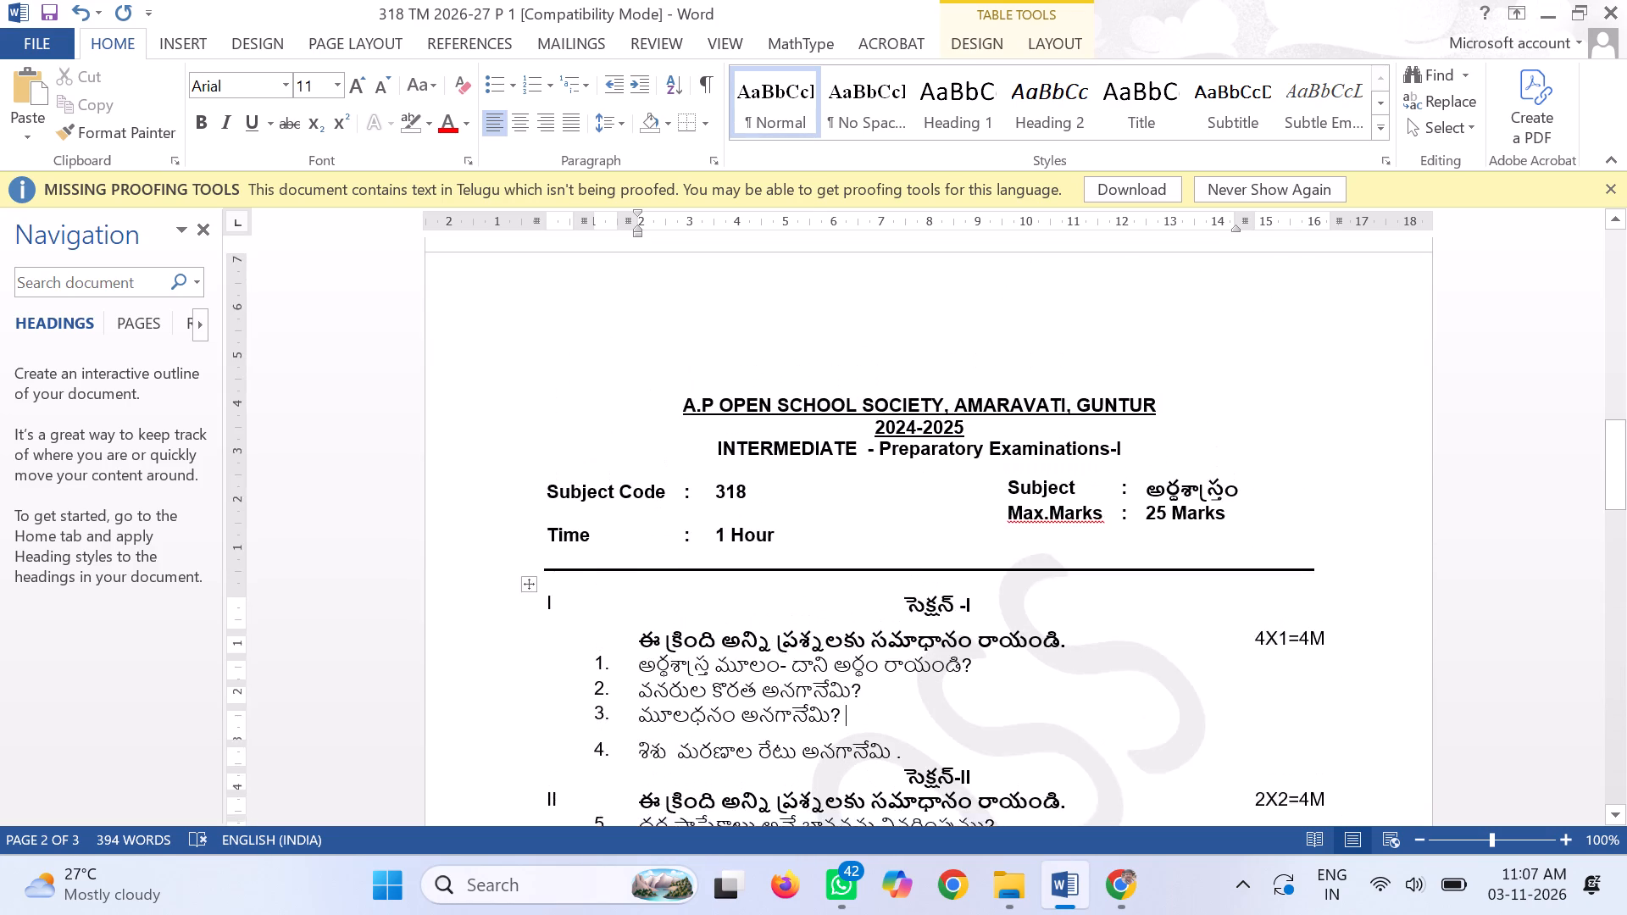
{"action": "scroll", "coordinate": [1142, 719], "scroll_direction": "up", "scroll_amount": 2}
{"action": "left_click", "coordinate": [706, 612]}
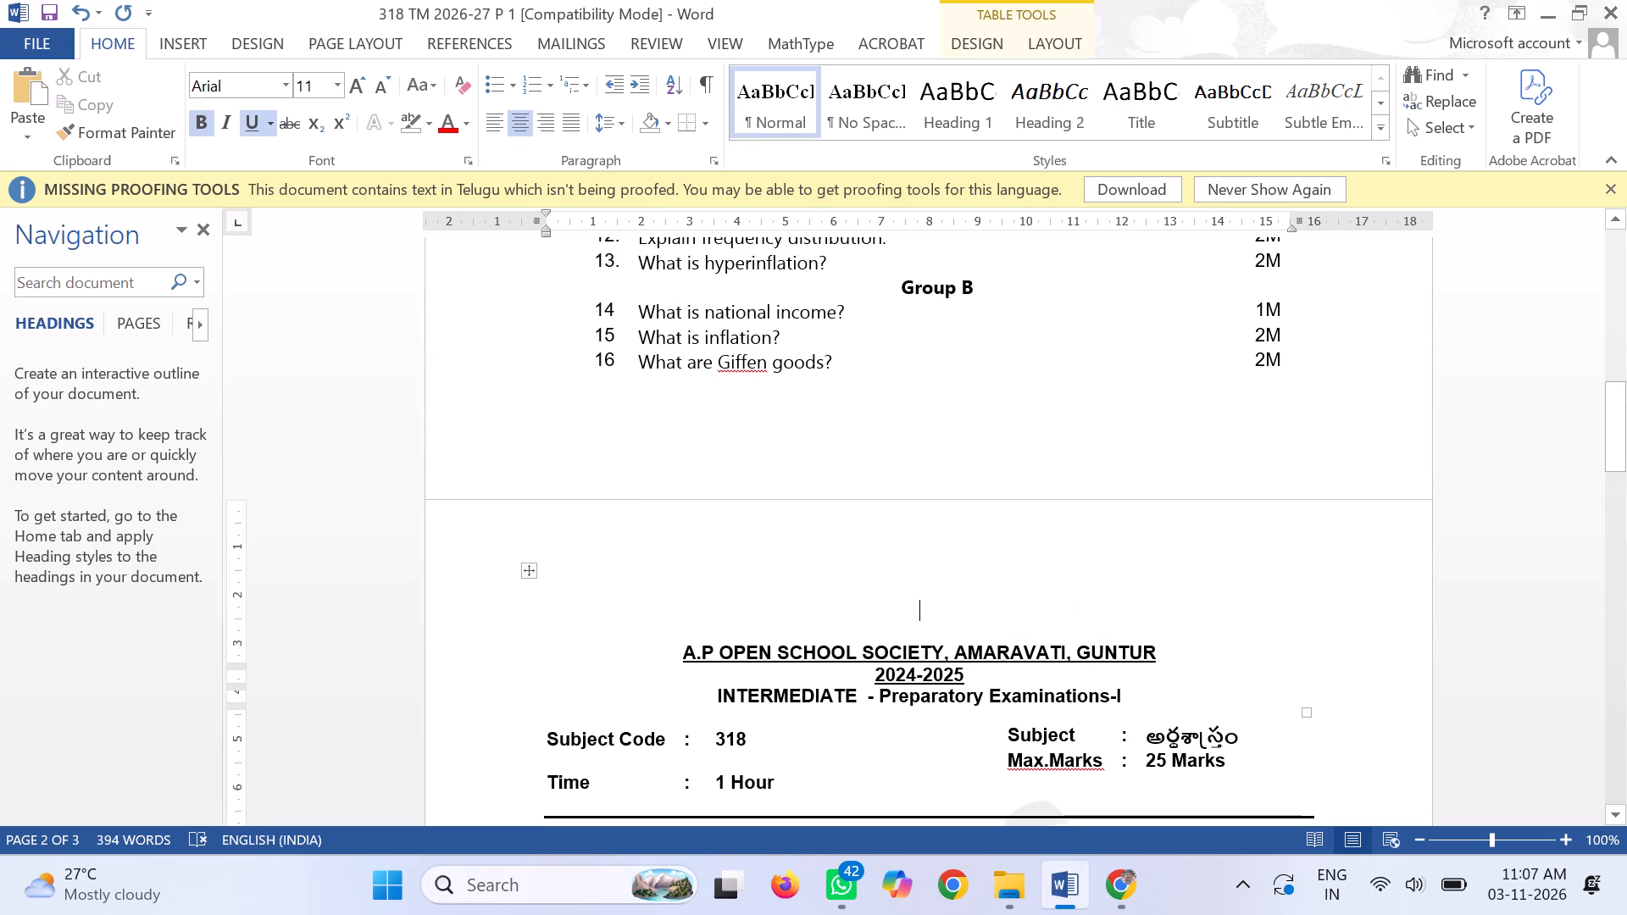
{"action": "left_click", "coordinate": [530, 570]}
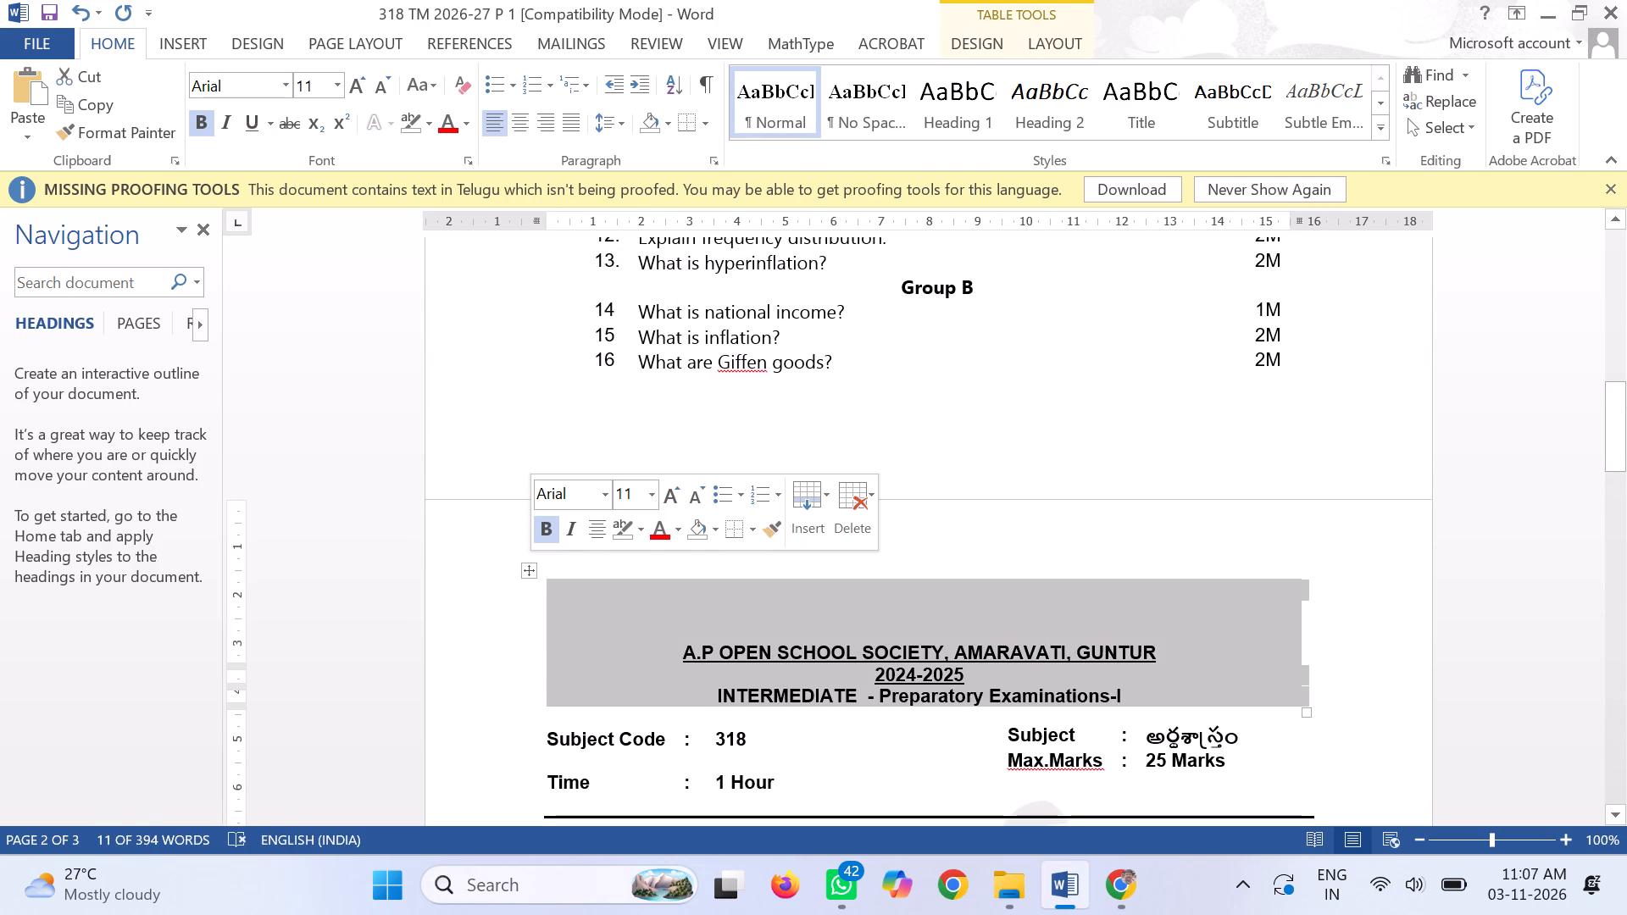
{"action": "left_click", "coordinate": [752, 534]}
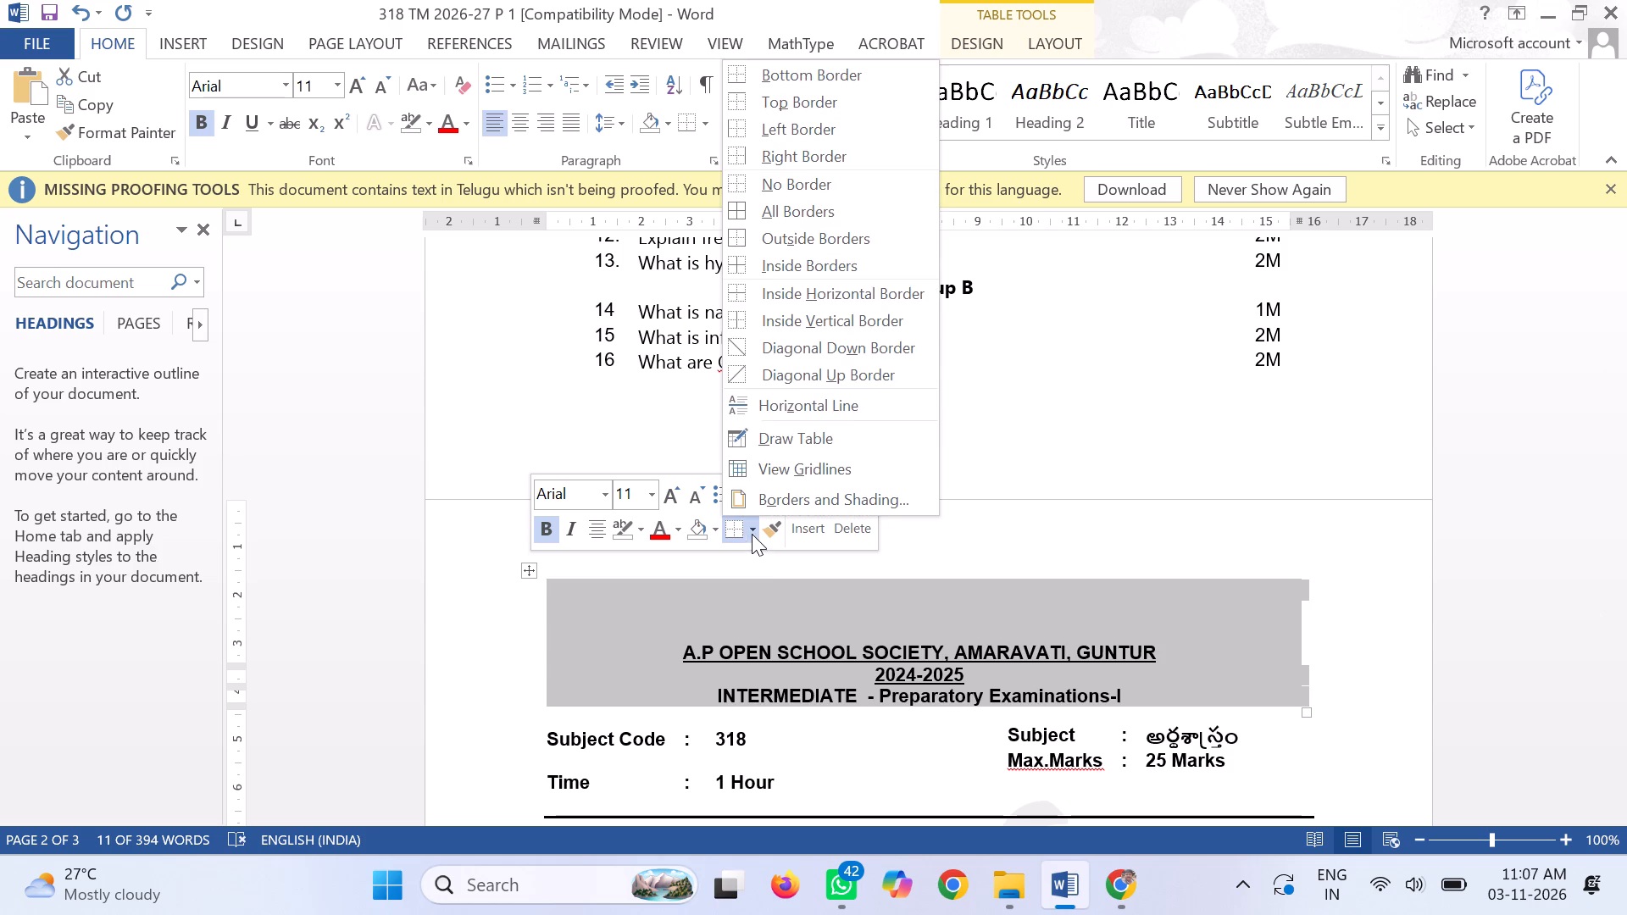
{"action": "left_click", "coordinate": [792, 219]}
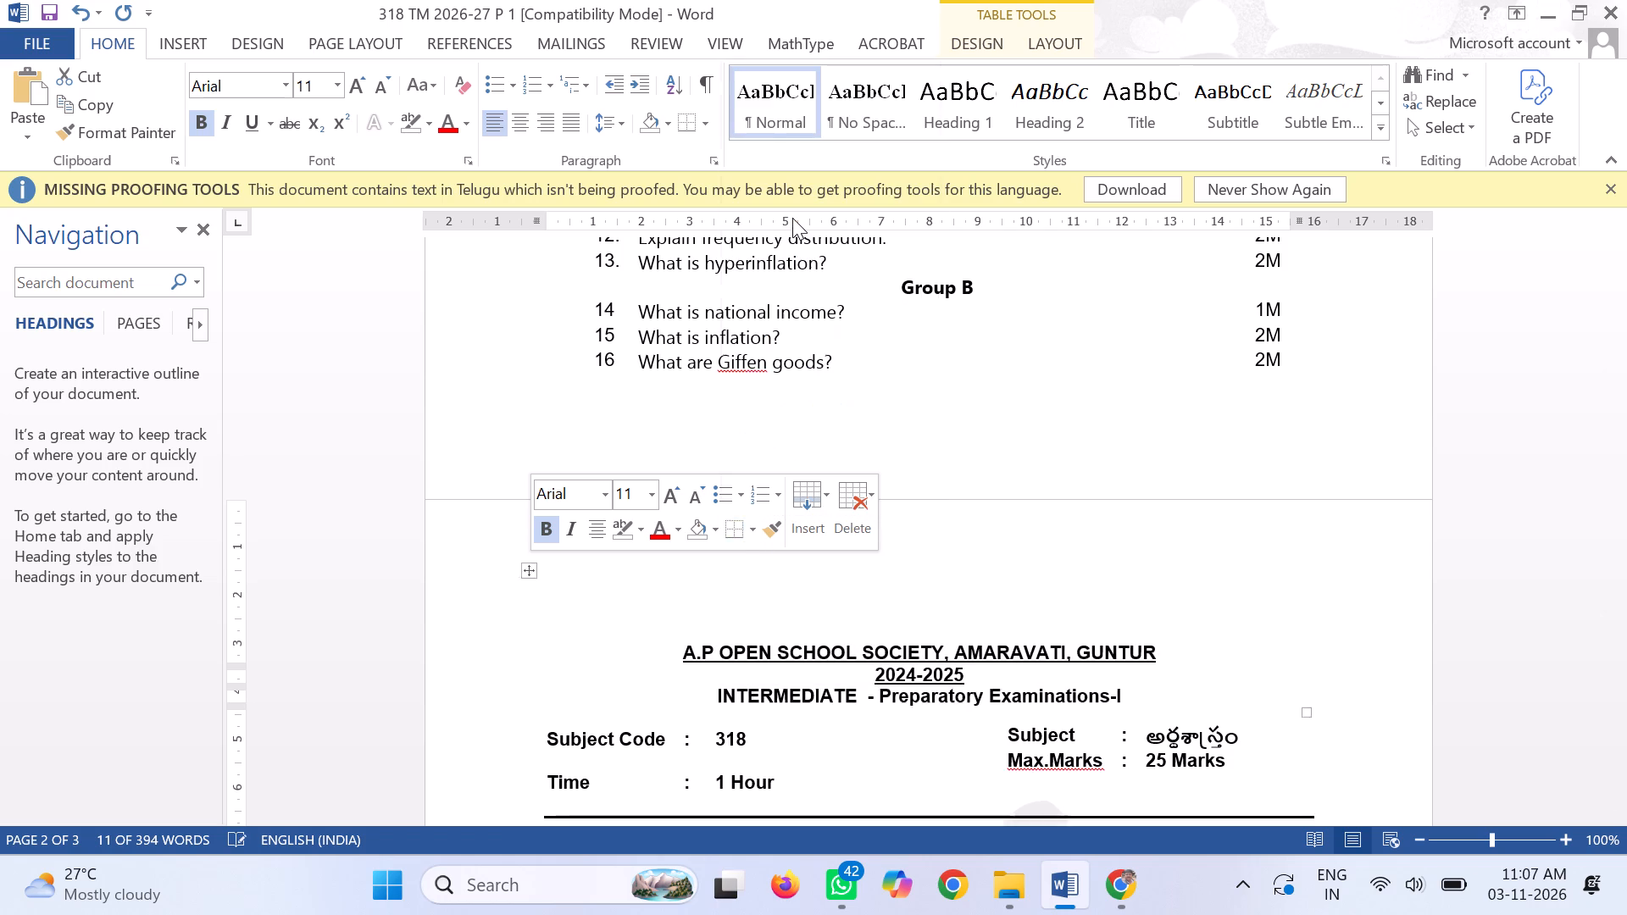
{"action": "left_click", "coordinate": [1097, 604]}
Delete empty line space above the school society name in the title table on page 2.
{"action": "scroll", "coordinate": [1236, 572], "scroll_direction": "down", "scroll_amount": 3}
{"action": "scroll", "coordinate": [1240, 578], "scroll_direction": "up", "scroll_amount": 2}
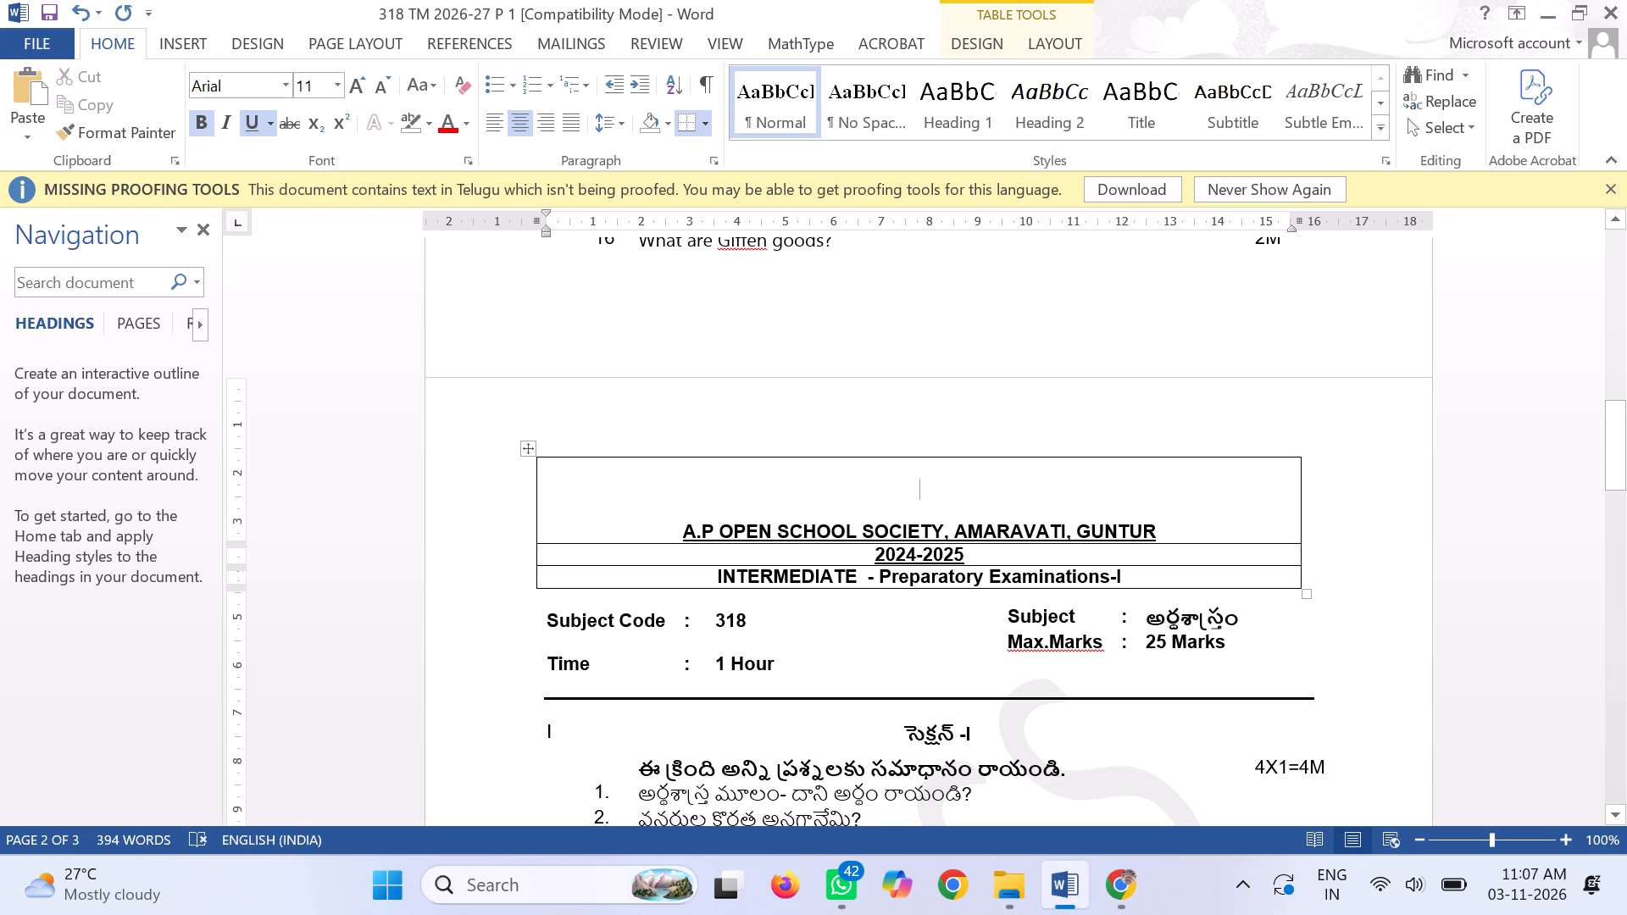
{"action": "key", "text": "BackSpace"}
{"action": "key", "text": "BackSpace"}
{"action": "key", "text": "BackSpace"}
{"action": "key", "text": "BackSpace"}
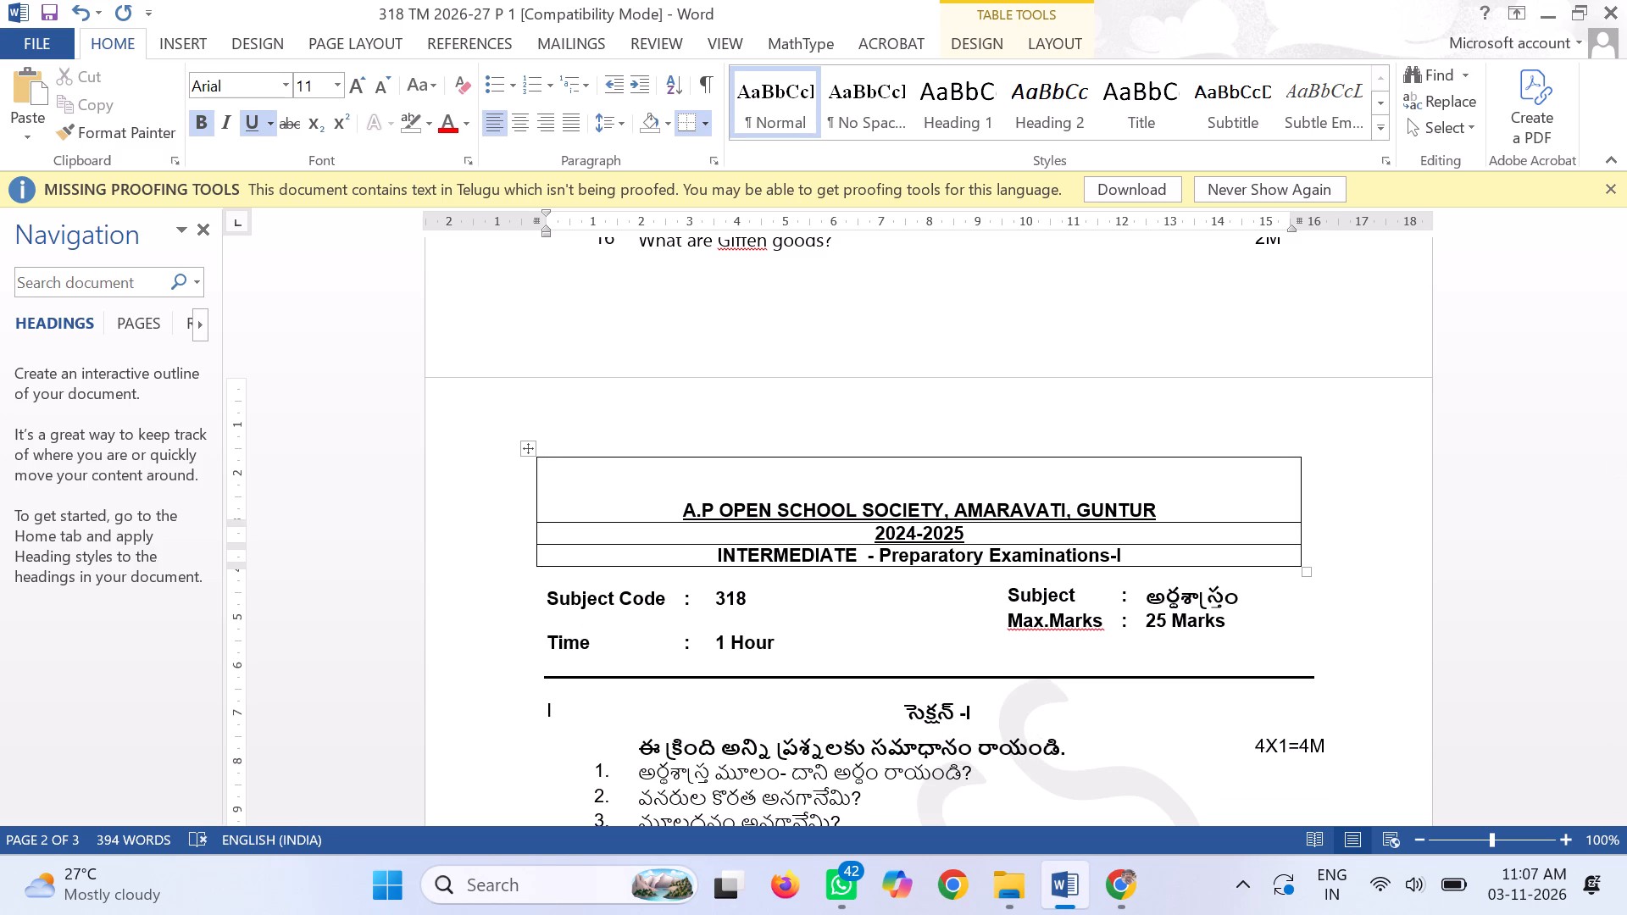
Delete one more empty line above the school society name in the title table on page 2.
{"action": "key", "text": "BackSpace"}
{"action": "key", "text": "Delete"}
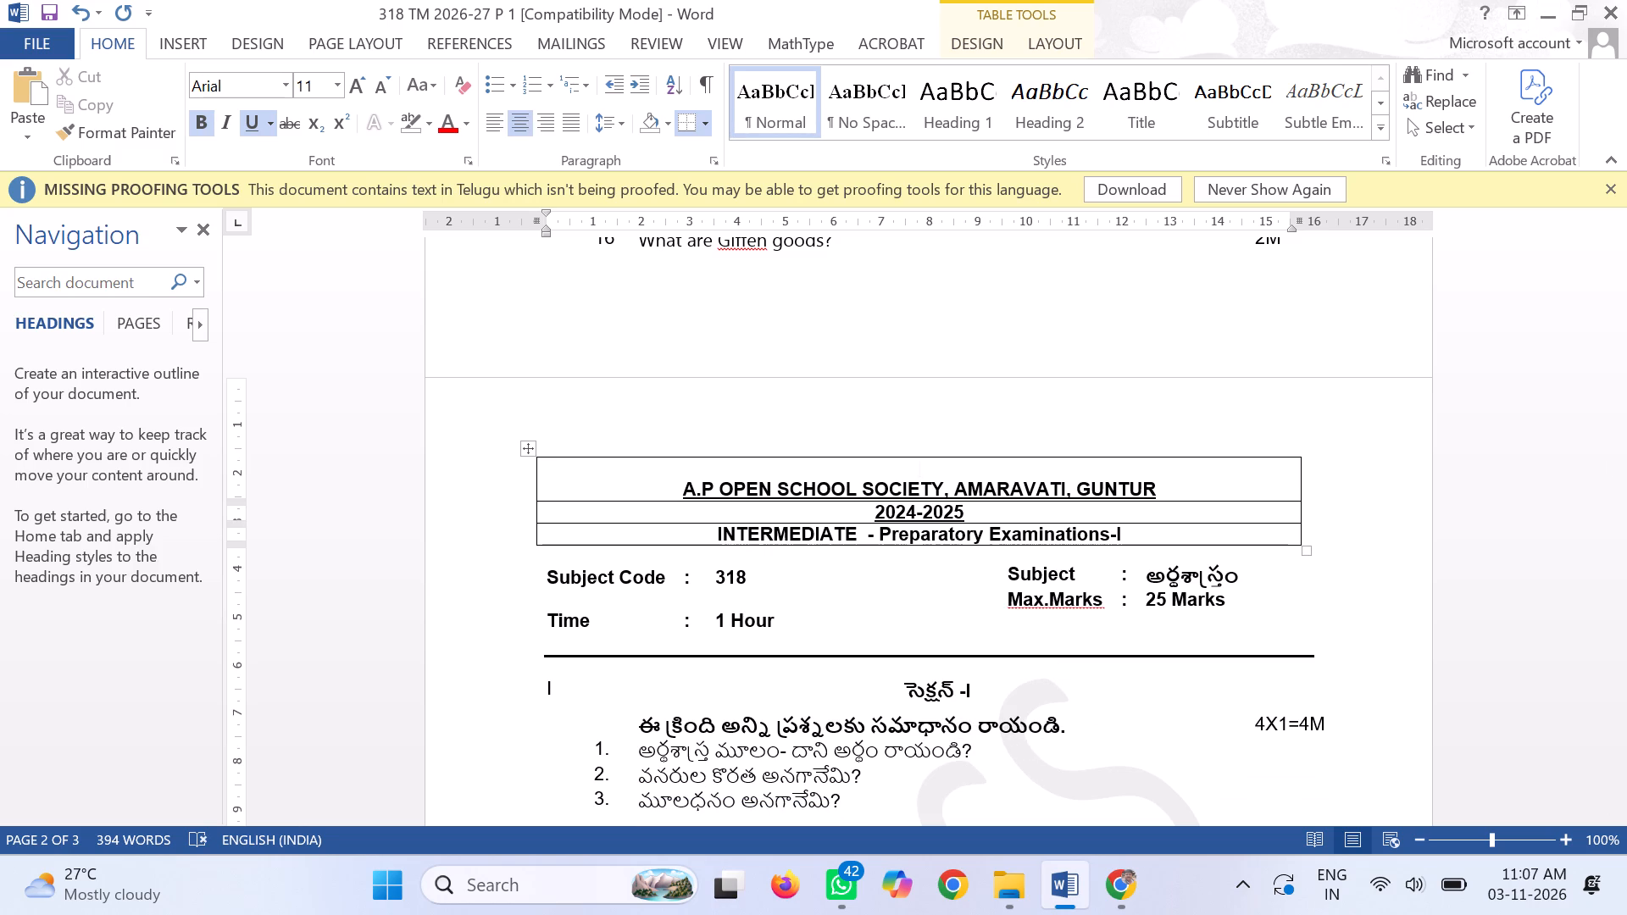
Change the academic year in the English paper's title on page 1 to 2026-2027.
{"action": "scroll", "coordinate": [952, 576], "scroll_direction": "down", "scroll_amount": 8}
{"action": "scroll", "coordinate": [996, 637], "scroll_direction": "down", "scroll_amount": 3}
{"action": "scroll", "coordinate": [1011, 677], "scroll_direction": "up", "scroll_amount": 4}
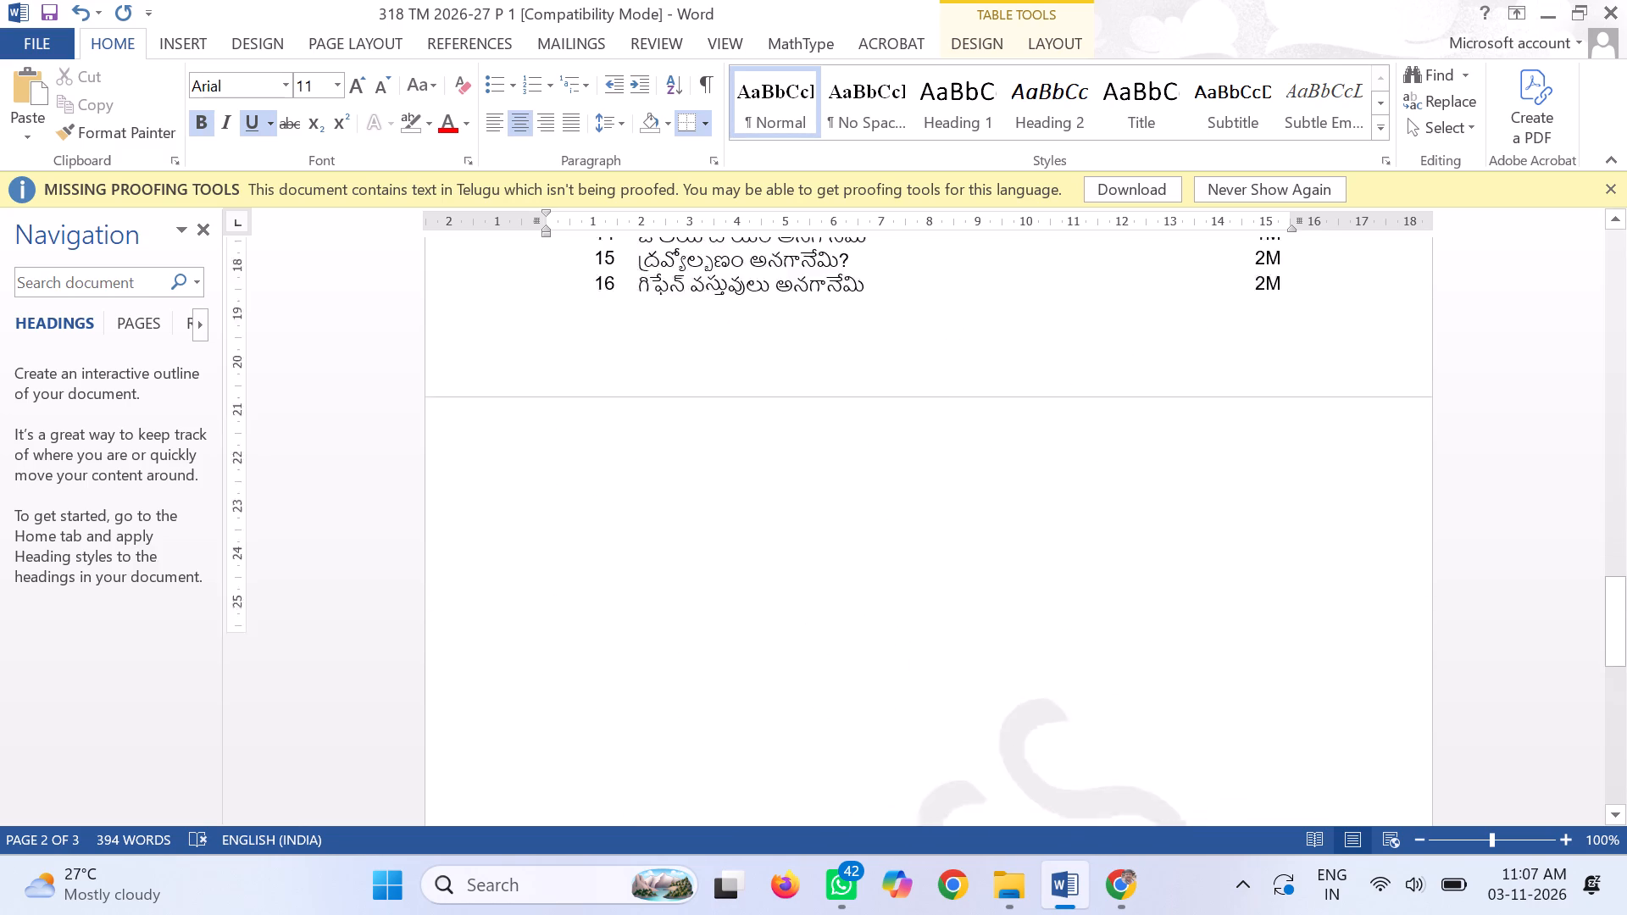
{"action": "scroll", "coordinate": [1011, 677], "scroll_direction": "down", "scroll_amount": 4}
{"action": "scroll", "coordinate": [1013, 683], "scroll_direction": "up", "scroll_amount": 12}
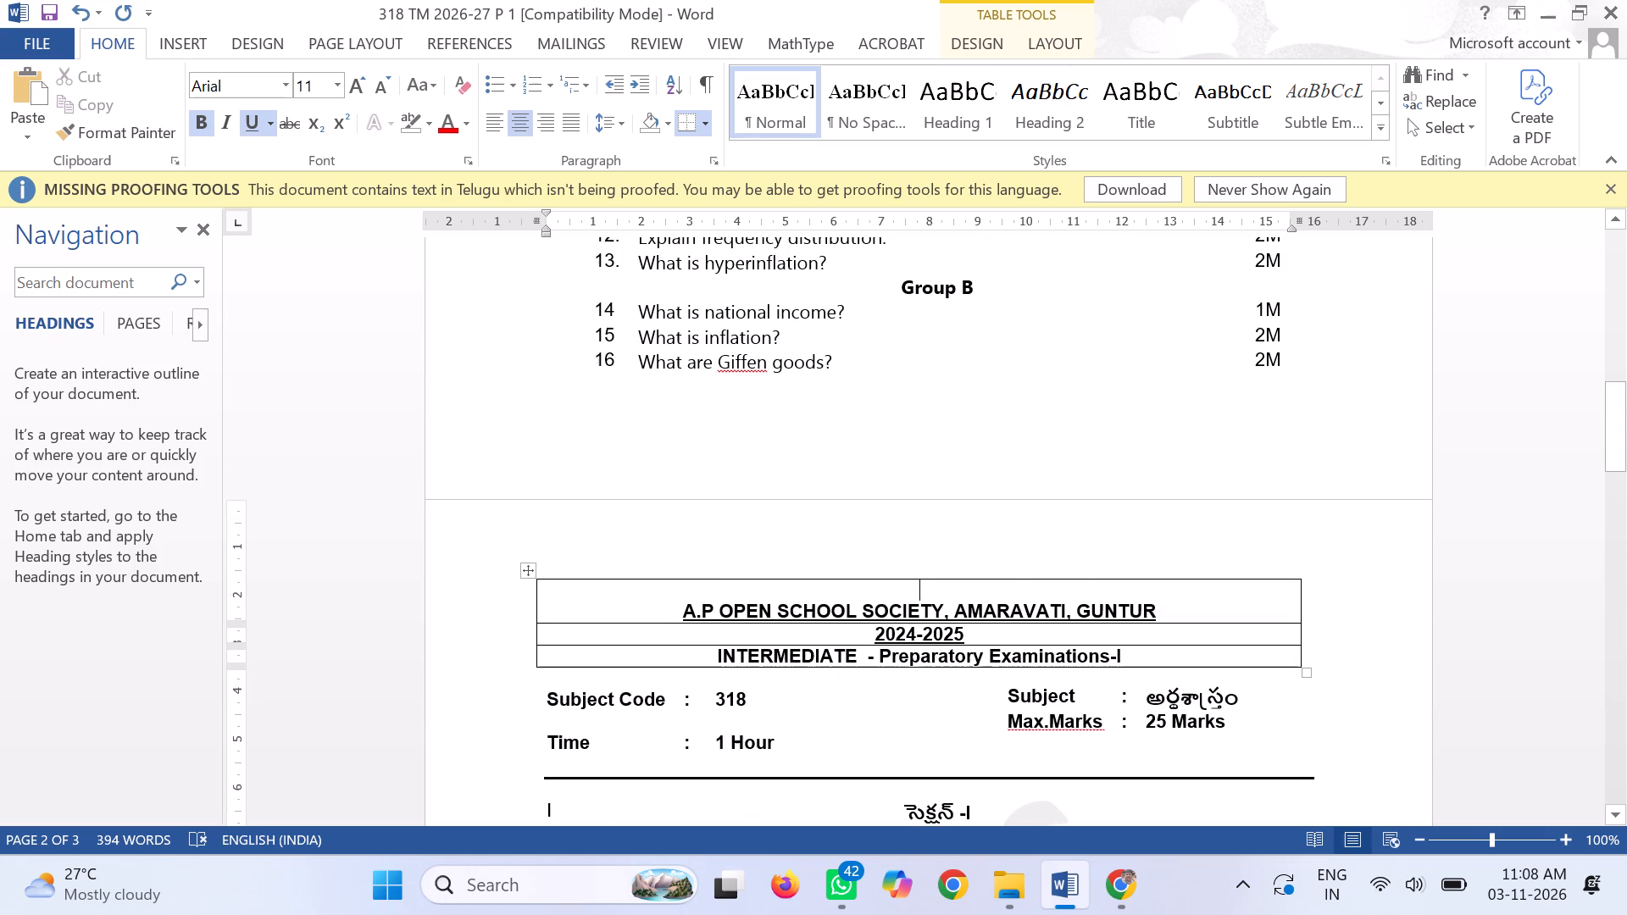
{"action": "scroll", "coordinate": [986, 687], "scroll_direction": "up", "scroll_amount": 12}
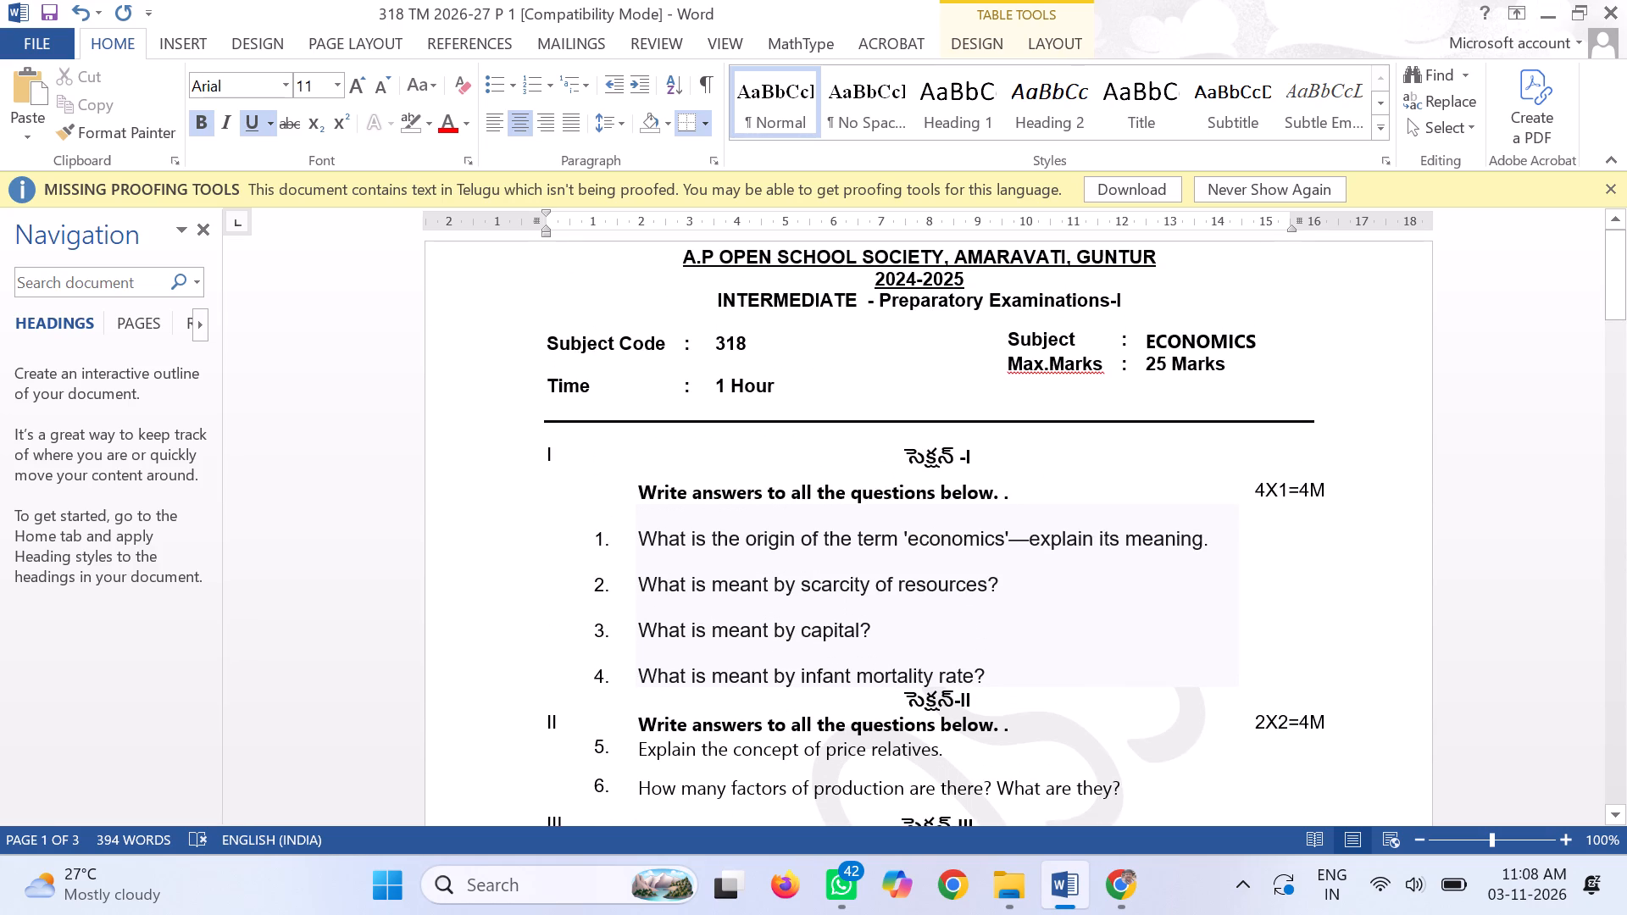
{"action": "left_click", "coordinate": [914, 280]}
{"action": "key", "text": "BackSpace"}
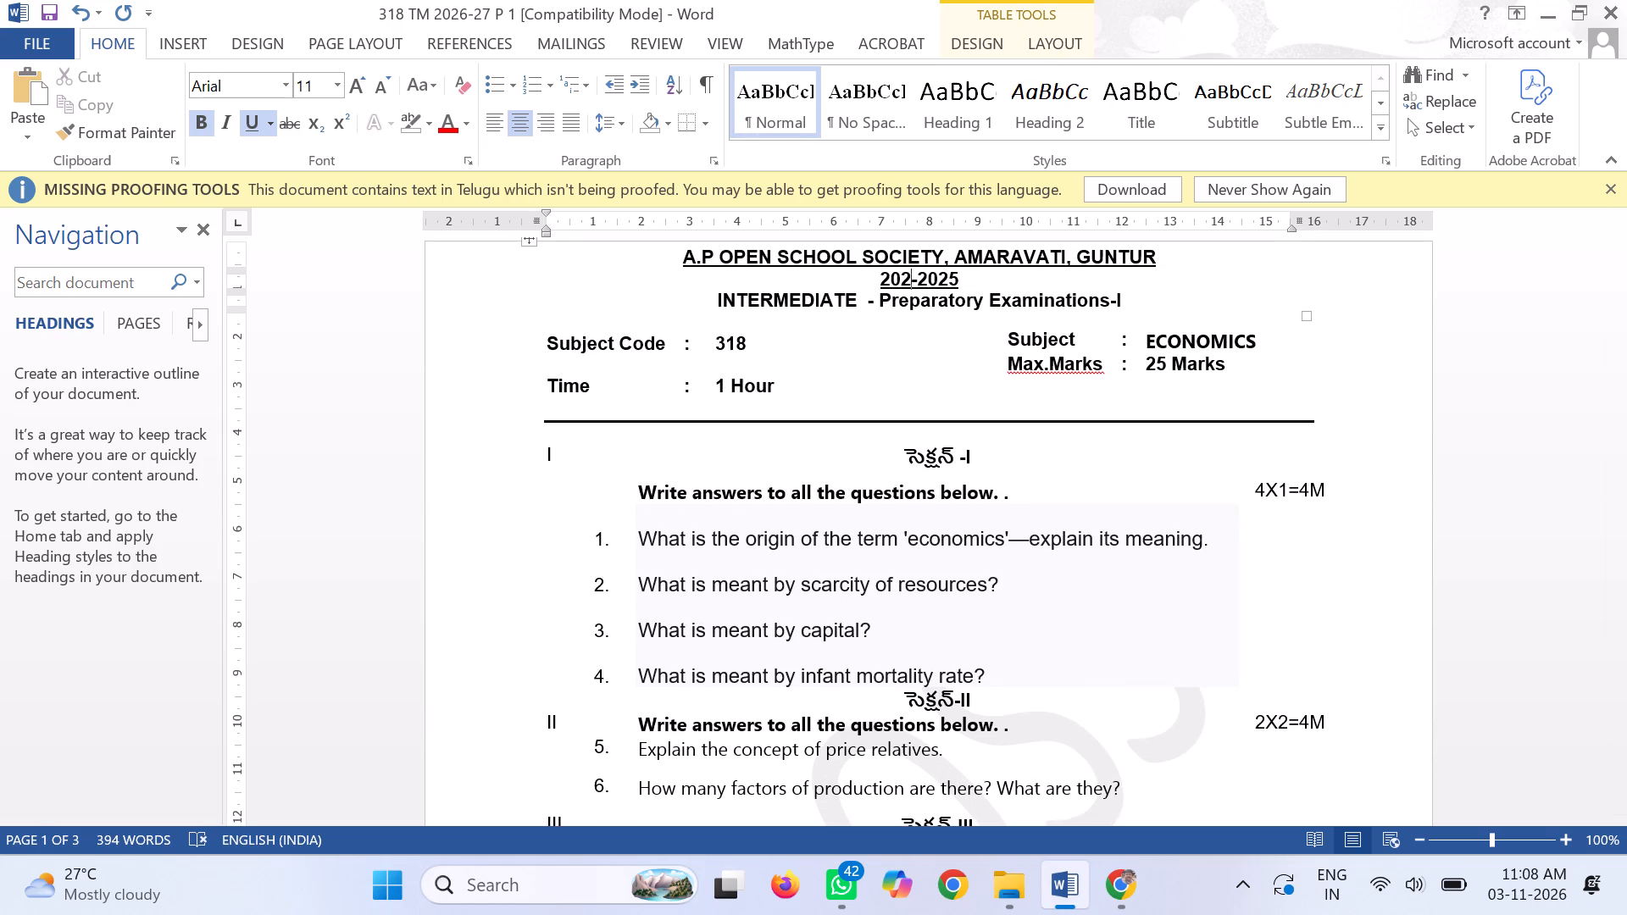
{"action": "key", "text": "6"}
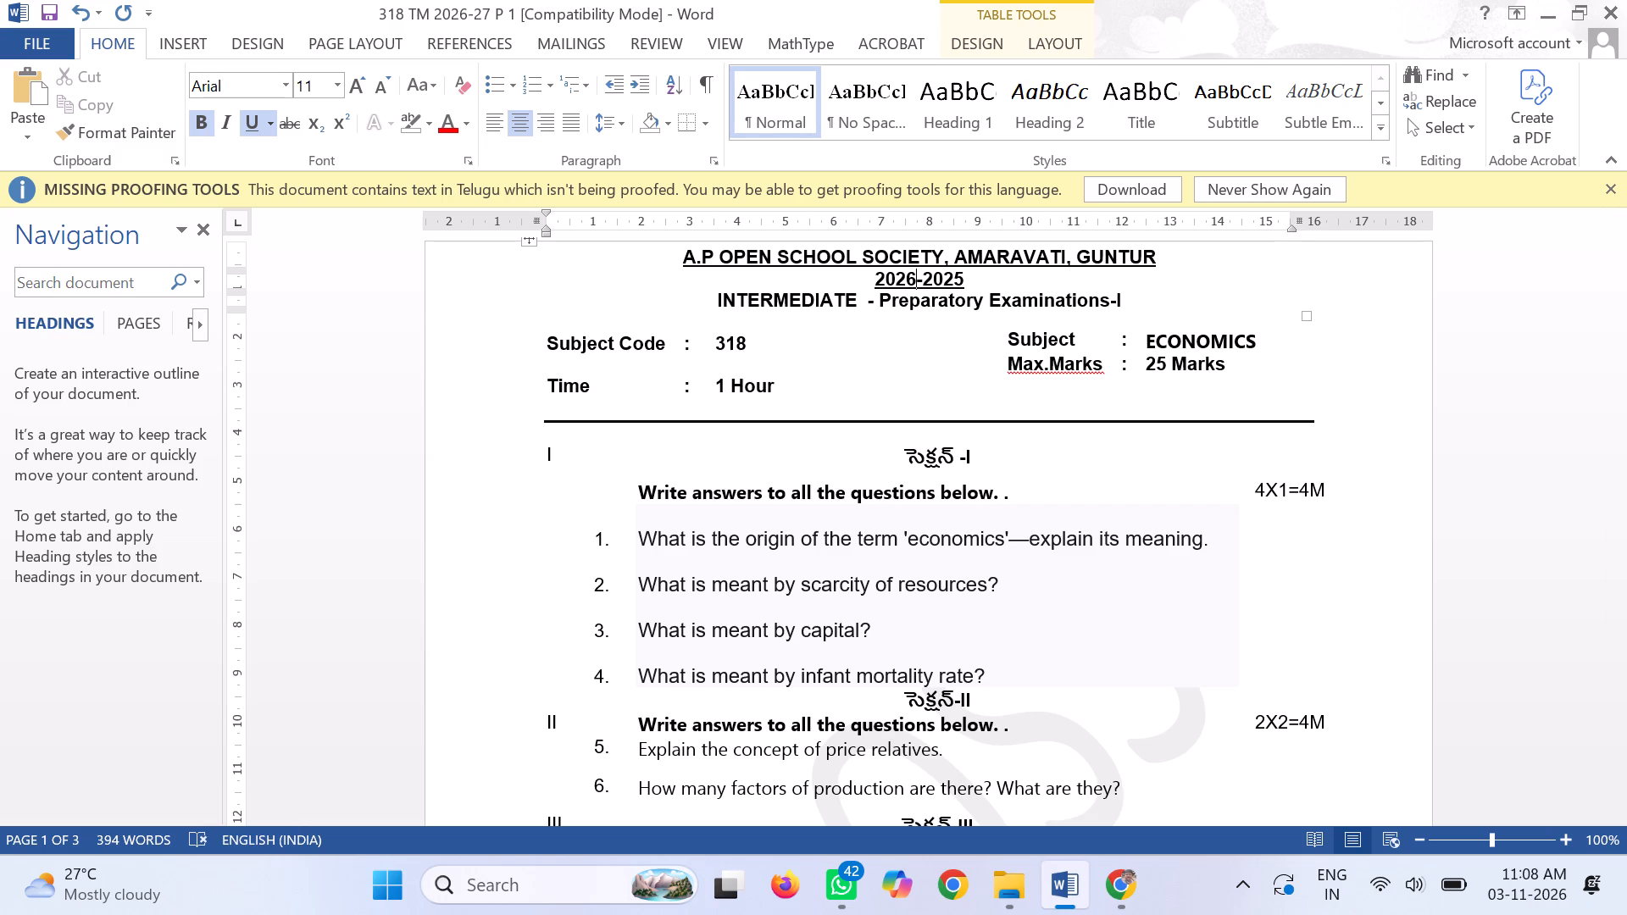
{"action": "left_click", "coordinate": [968, 272]}
{"action": "key", "text": "BackSpace"}
{"action": "key", "text": "BackSpace"}
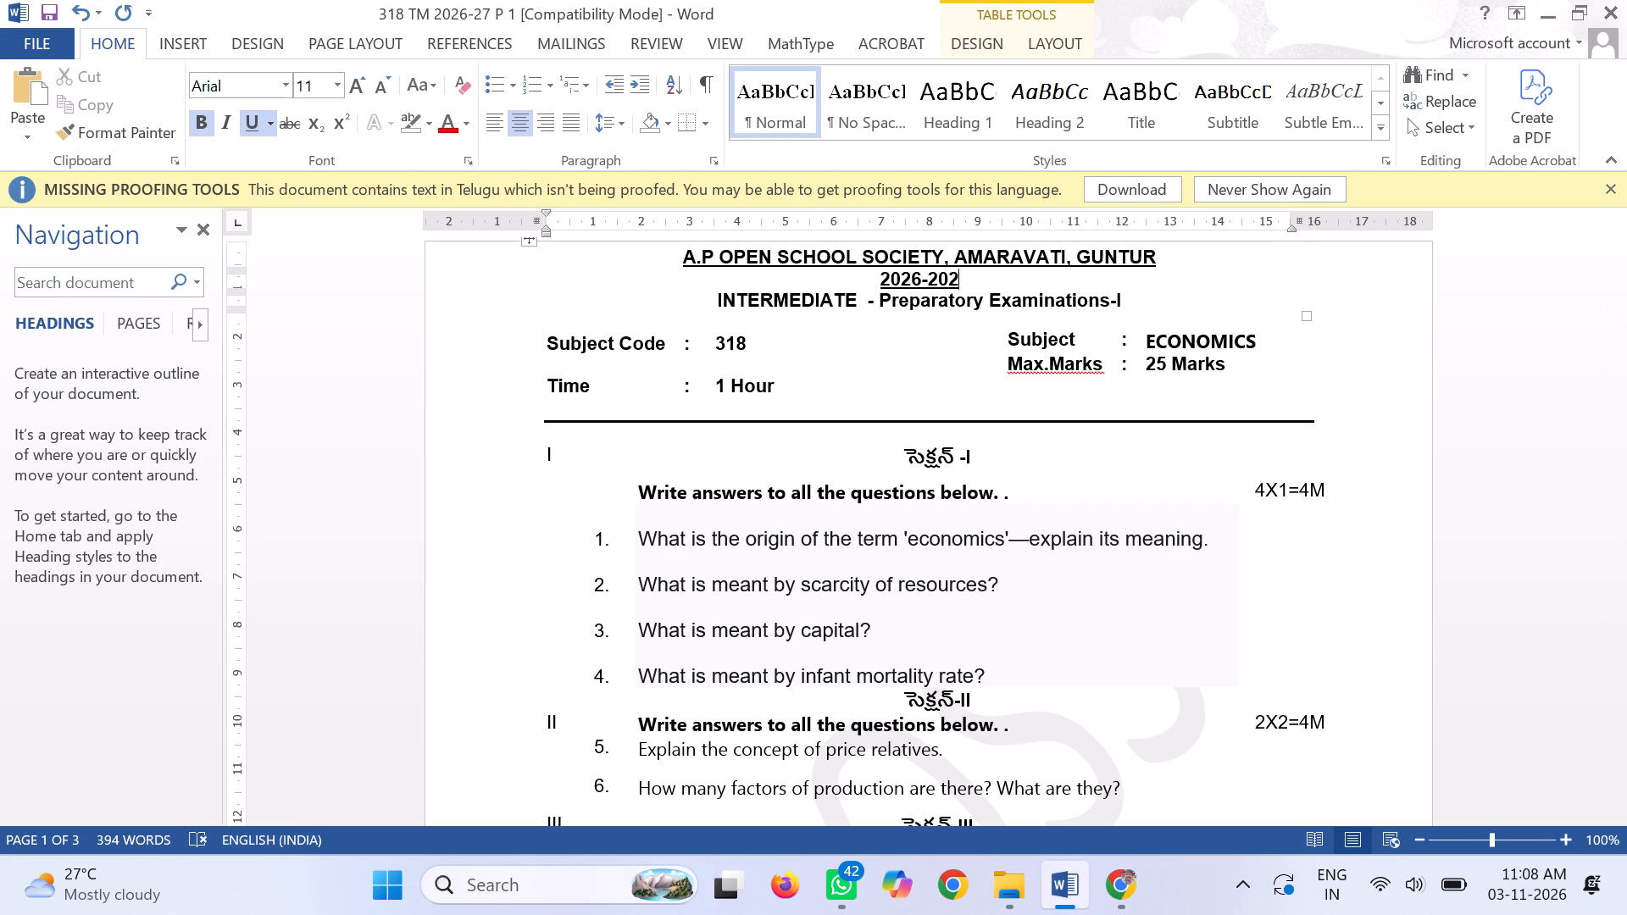
{"action": "key", "text": "7"}
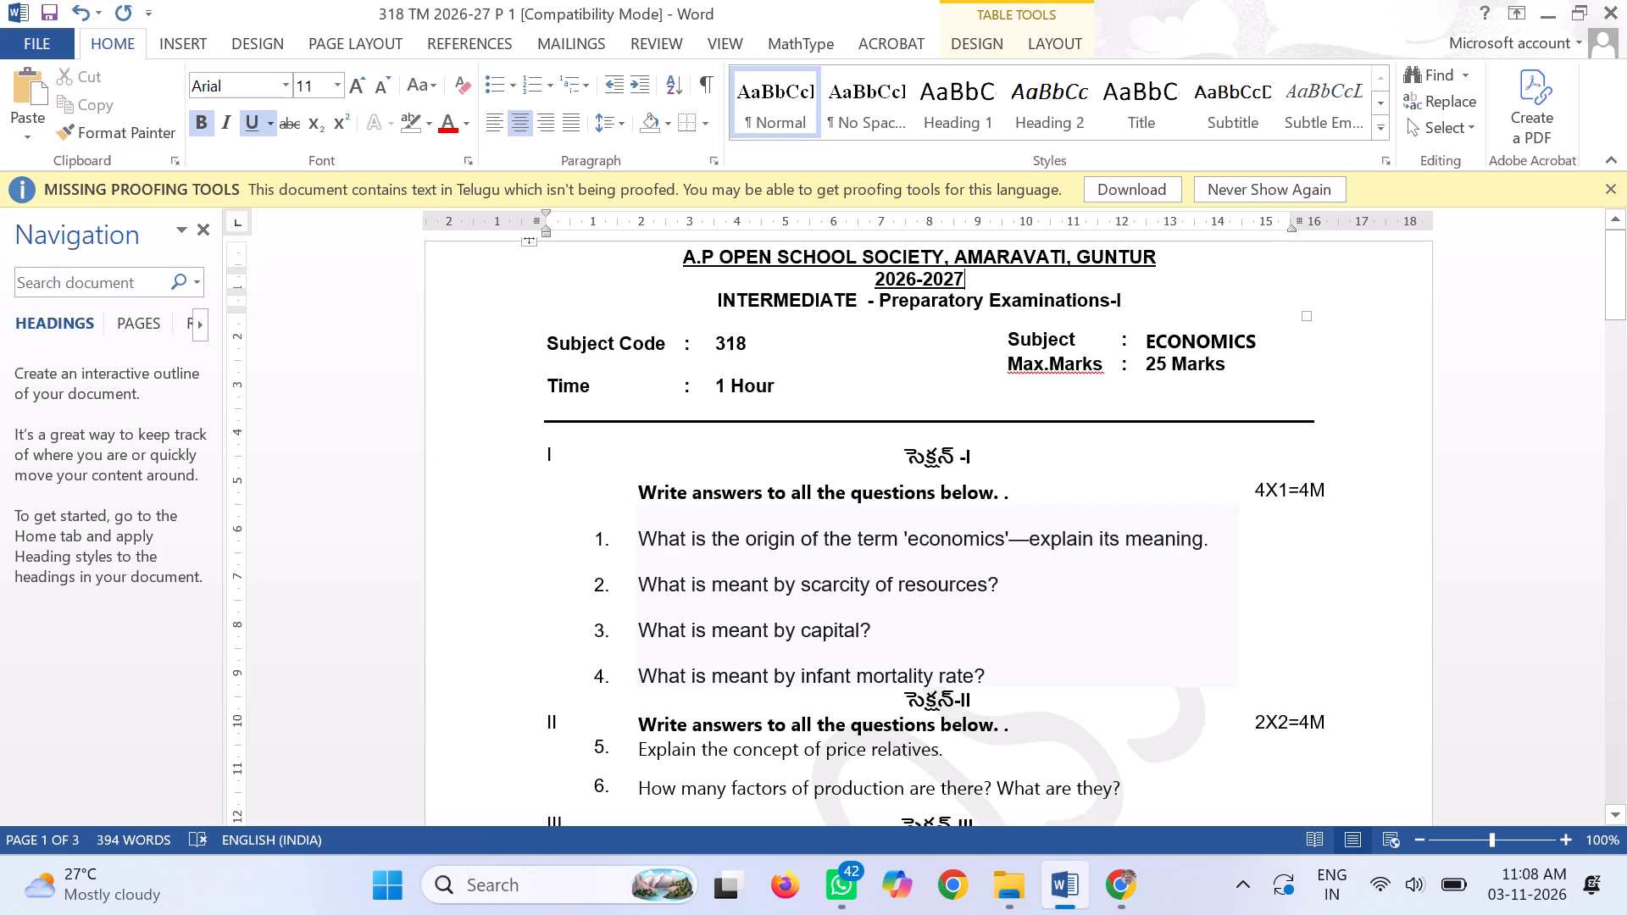
Copy the year 2026-2027 from the page 1 title over the old year in the Telugu paper's title on page 2.
{"action": "left_click_drag", "start_coordinate": [972, 271], "coordinate": [887, 282]}
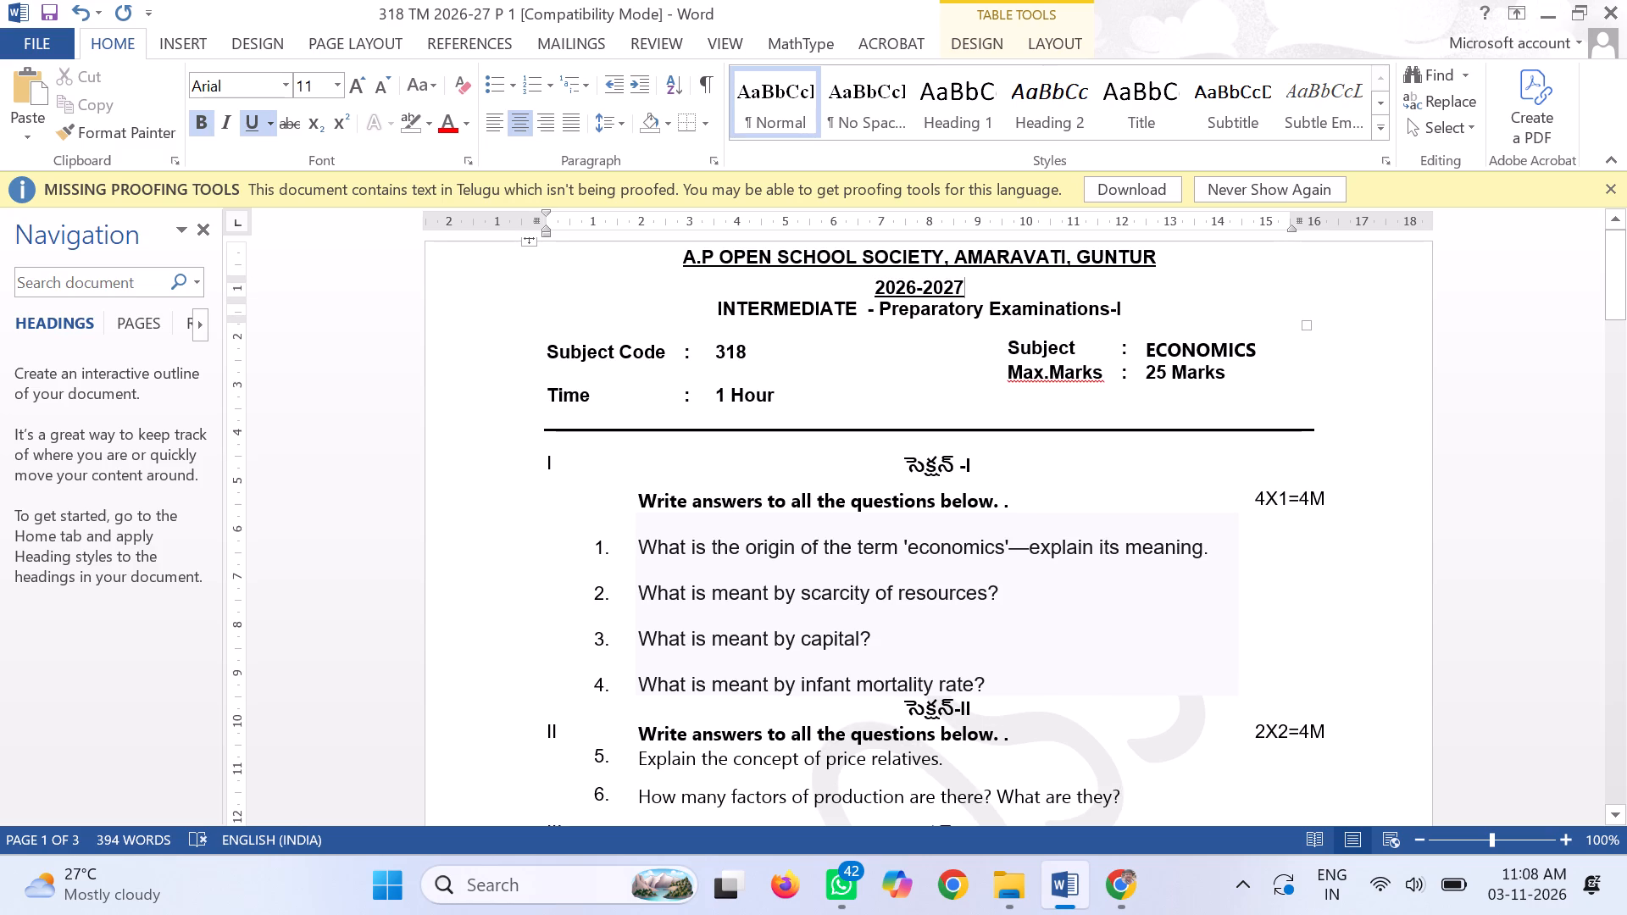
{"action": "left_click_drag", "start_coordinate": [967, 286], "coordinate": [871, 291]}
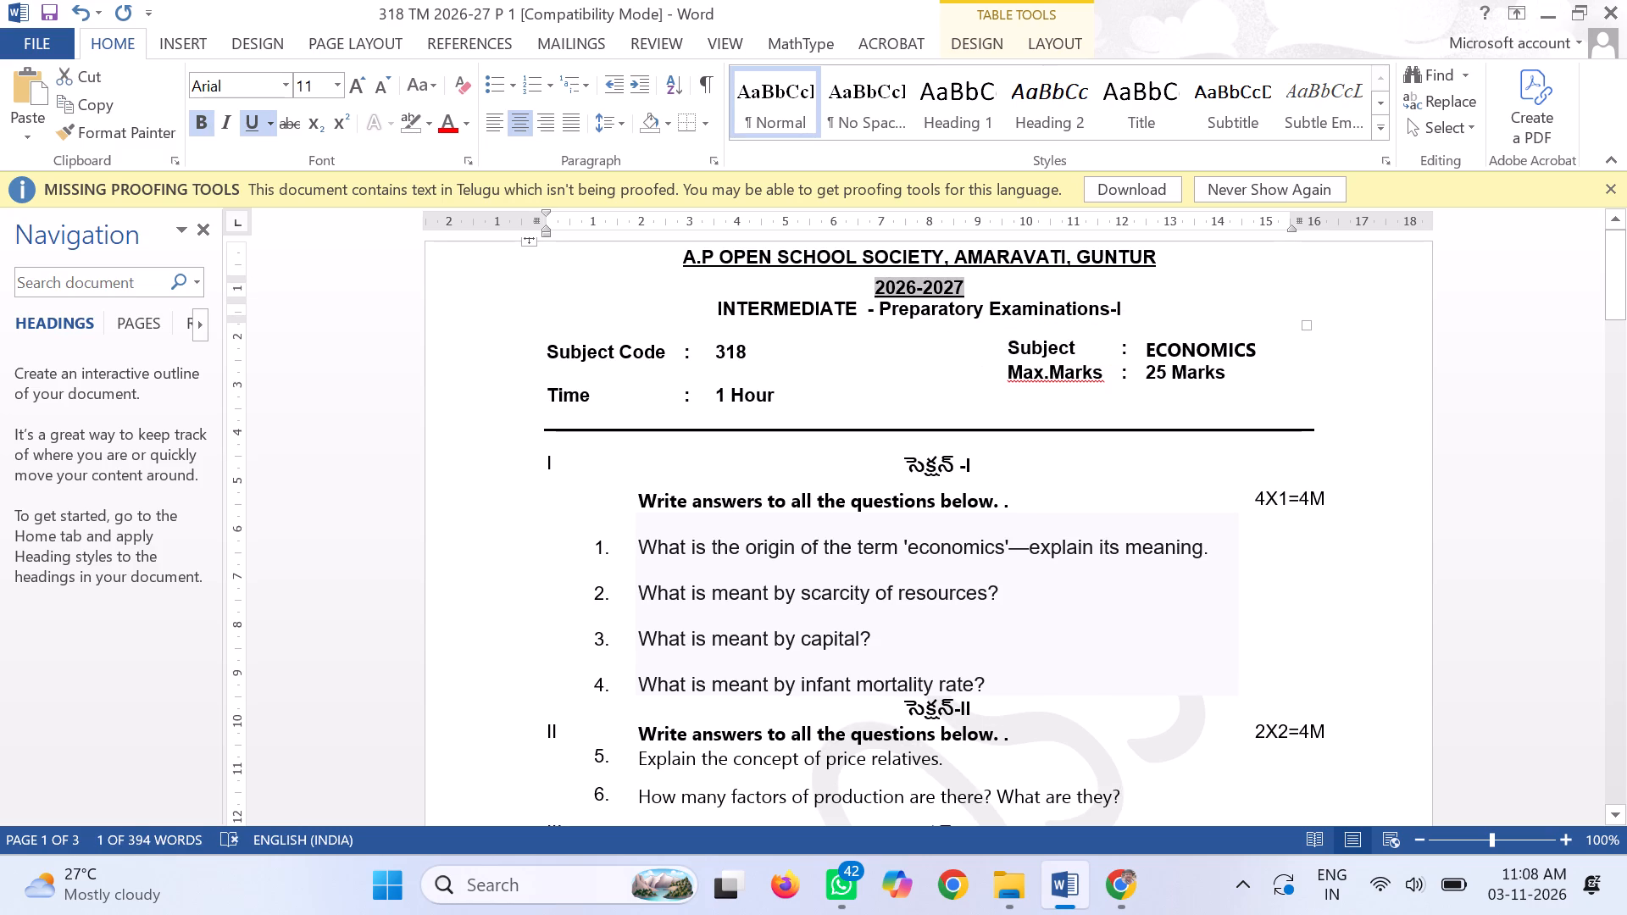
{"action": "key", "text": "ctrl+c"}
{"action": "scroll", "coordinate": [908, 357], "scroll_direction": "down", "scroll_amount": 9}
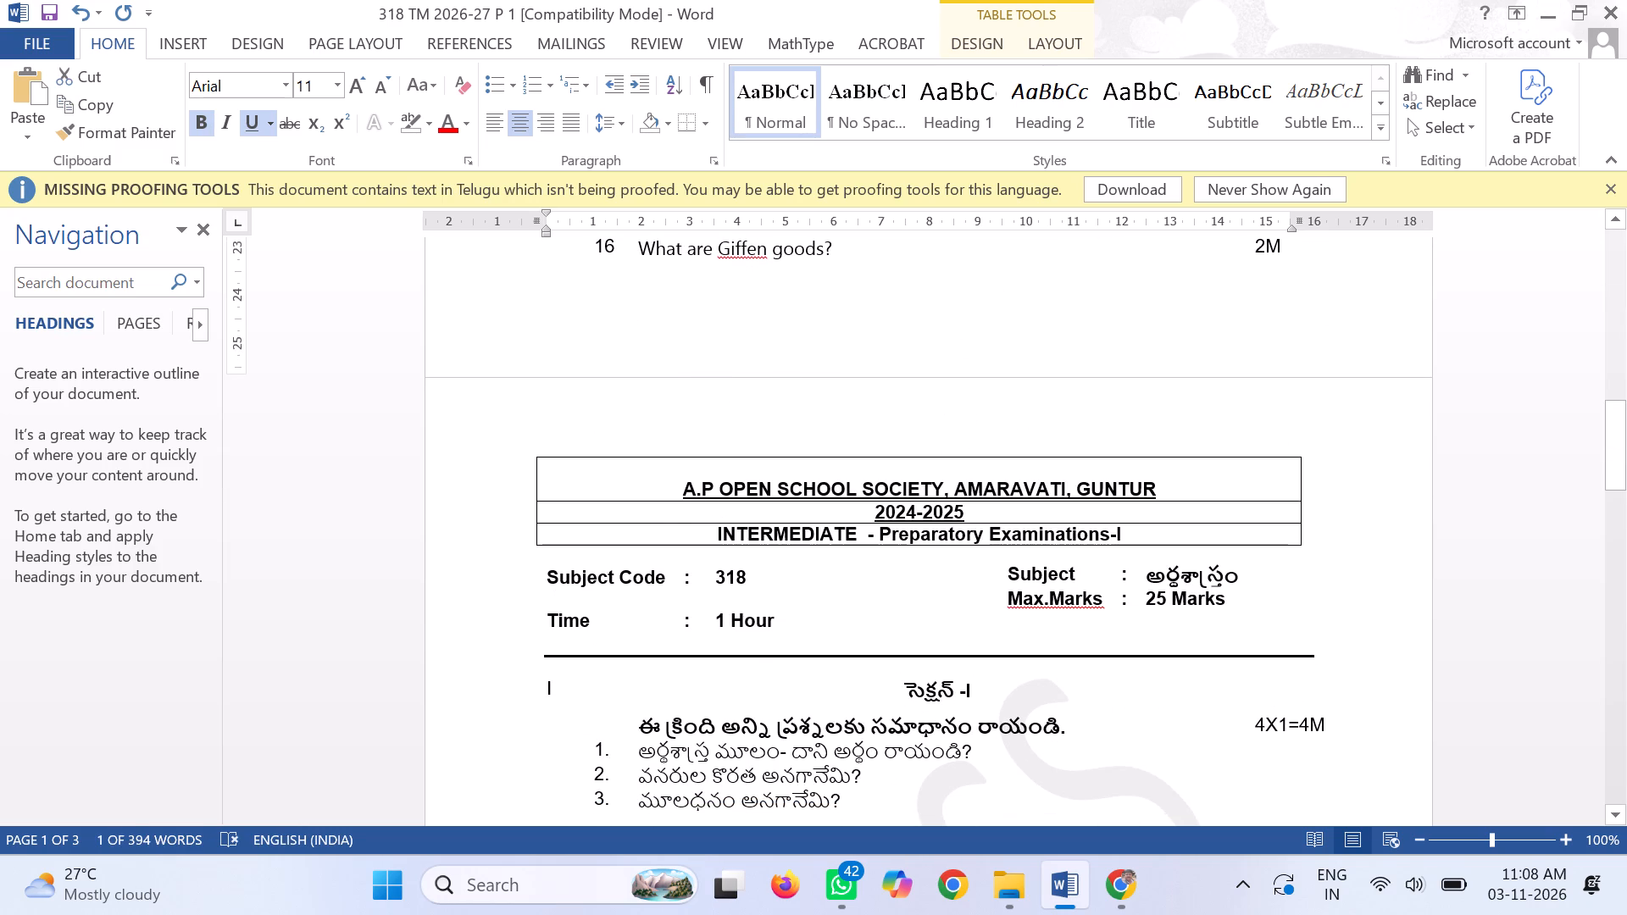
{"action": "left_click_drag", "start_coordinate": [976, 515], "coordinate": [923, 515]}
{"action": "left_click_drag", "start_coordinate": [923, 515], "coordinate": [887, 516]}
{"action": "key", "text": "ctrl+v"}
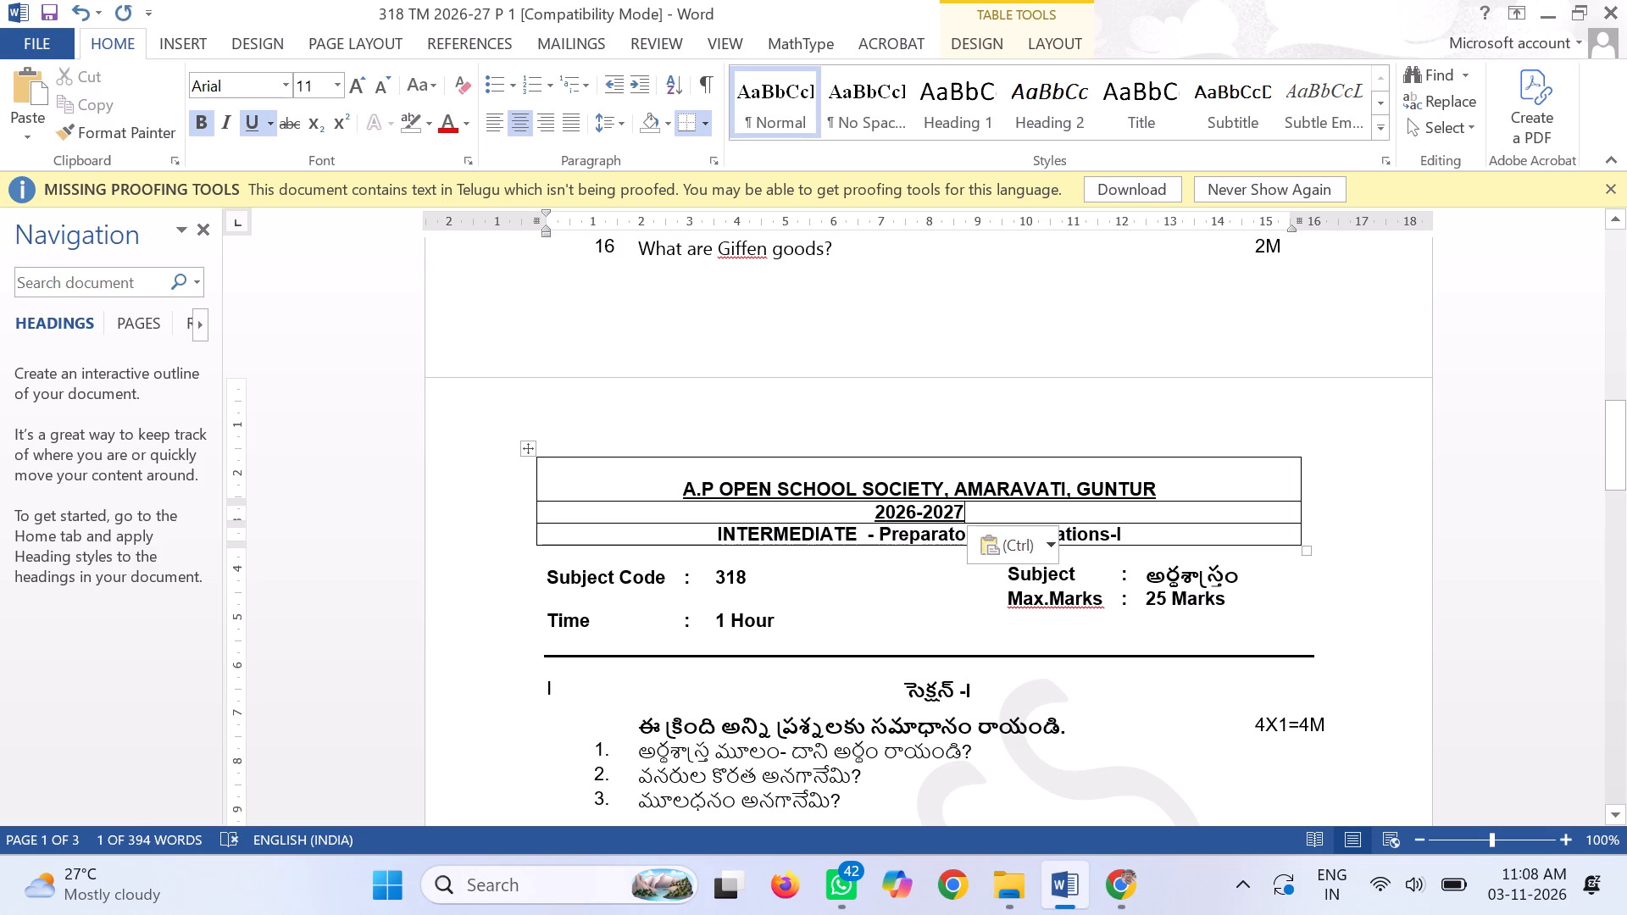
Remove all borders from the title table holding the school society name, year and examination heading on page 2.
{"action": "scroll", "coordinate": [1055, 525], "scroll_direction": "down", "scroll_amount": 4}
{"action": "scroll", "coordinate": [1055, 525], "scroll_direction": "up", "scroll_amount": 13}
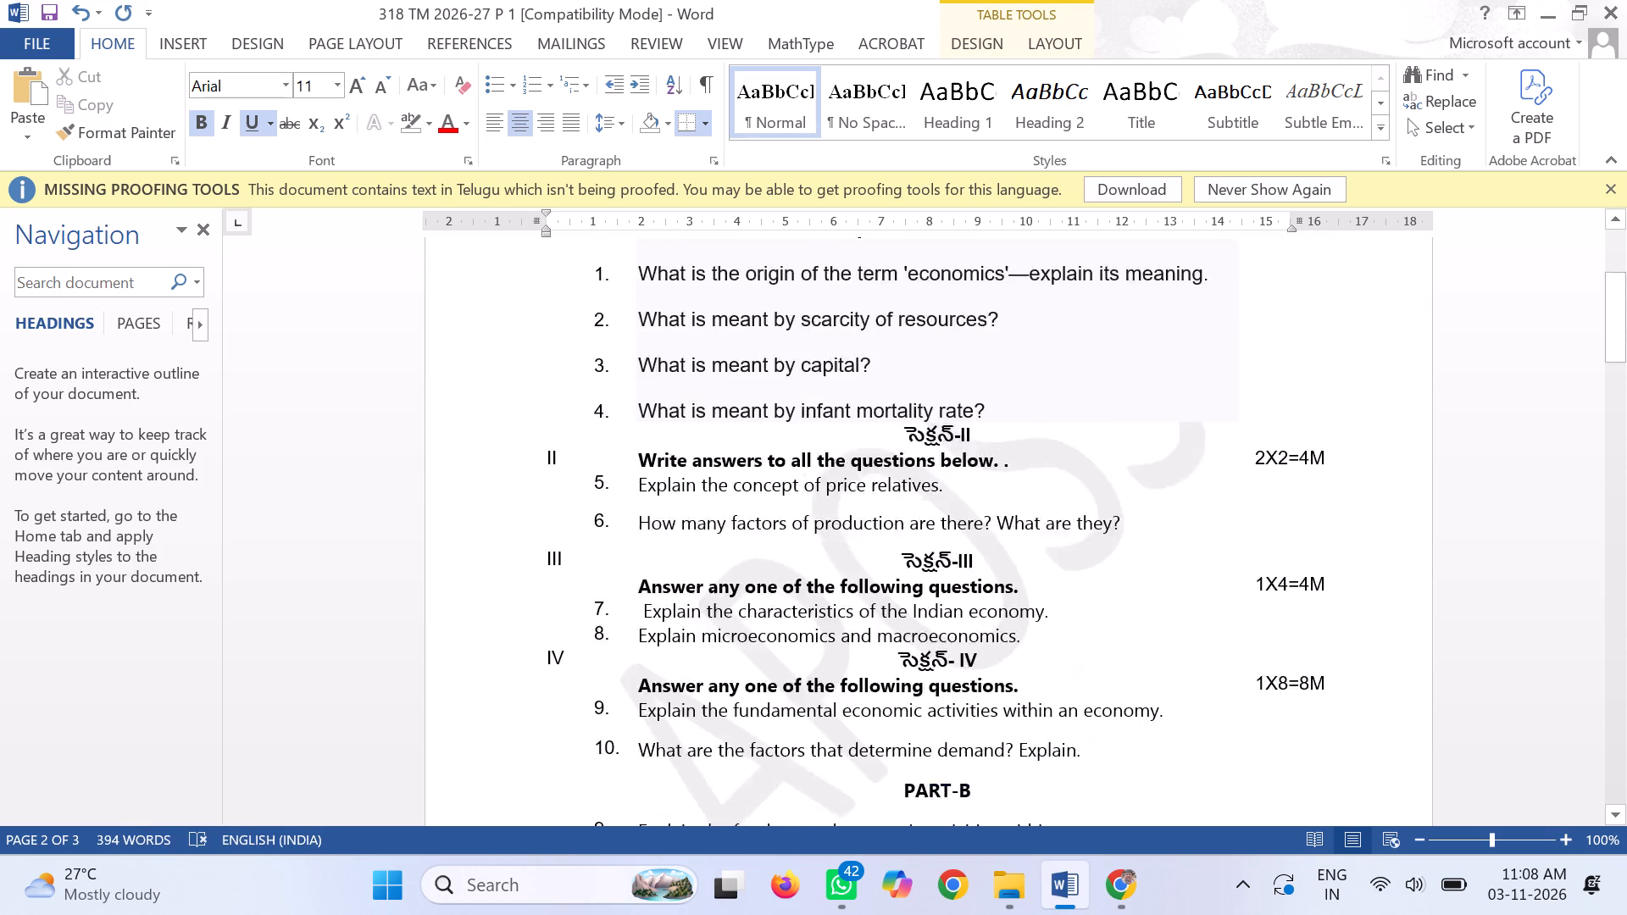
{"action": "scroll", "coordinate": [1125, 561], "scroll_direction": "up", "scroll_amount": 2}
{"action": "scroll", "coordinate": [1042, 526], "scroll_direction": "down", "scroll_amount": 5}
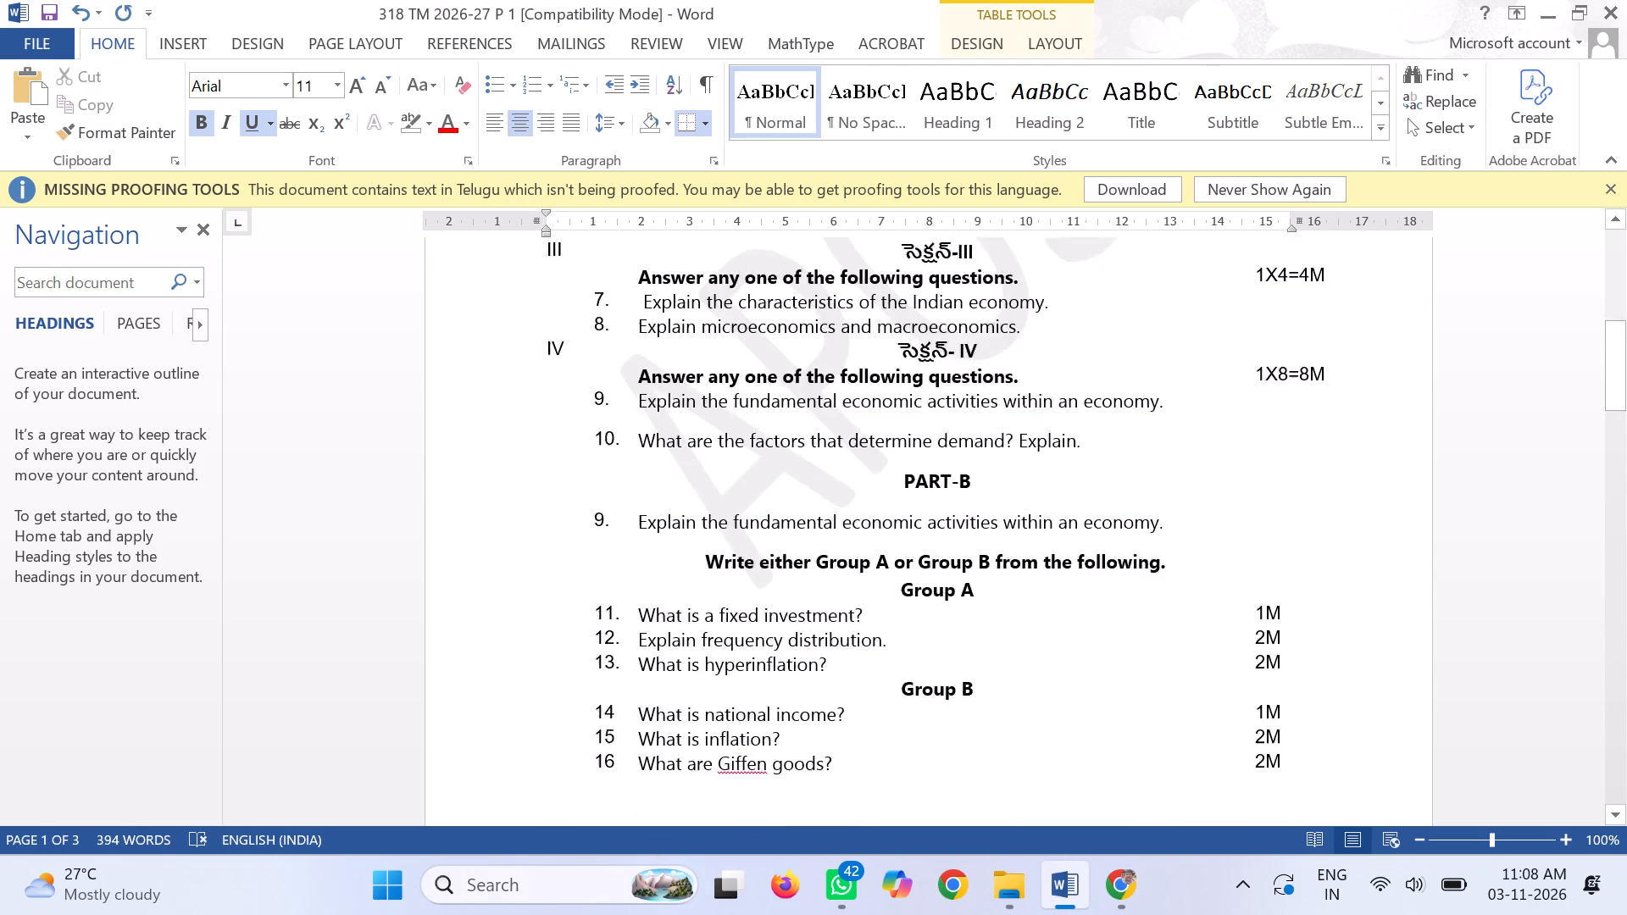
{"action": "scroll", "coordinate": [1045, 530], "scroll_direction": "down", "scroll_amount": 10}
{"action": "scroll", "coordinate": [1057, 546], "scroll_direction": "up", "scroll_amount": 6}
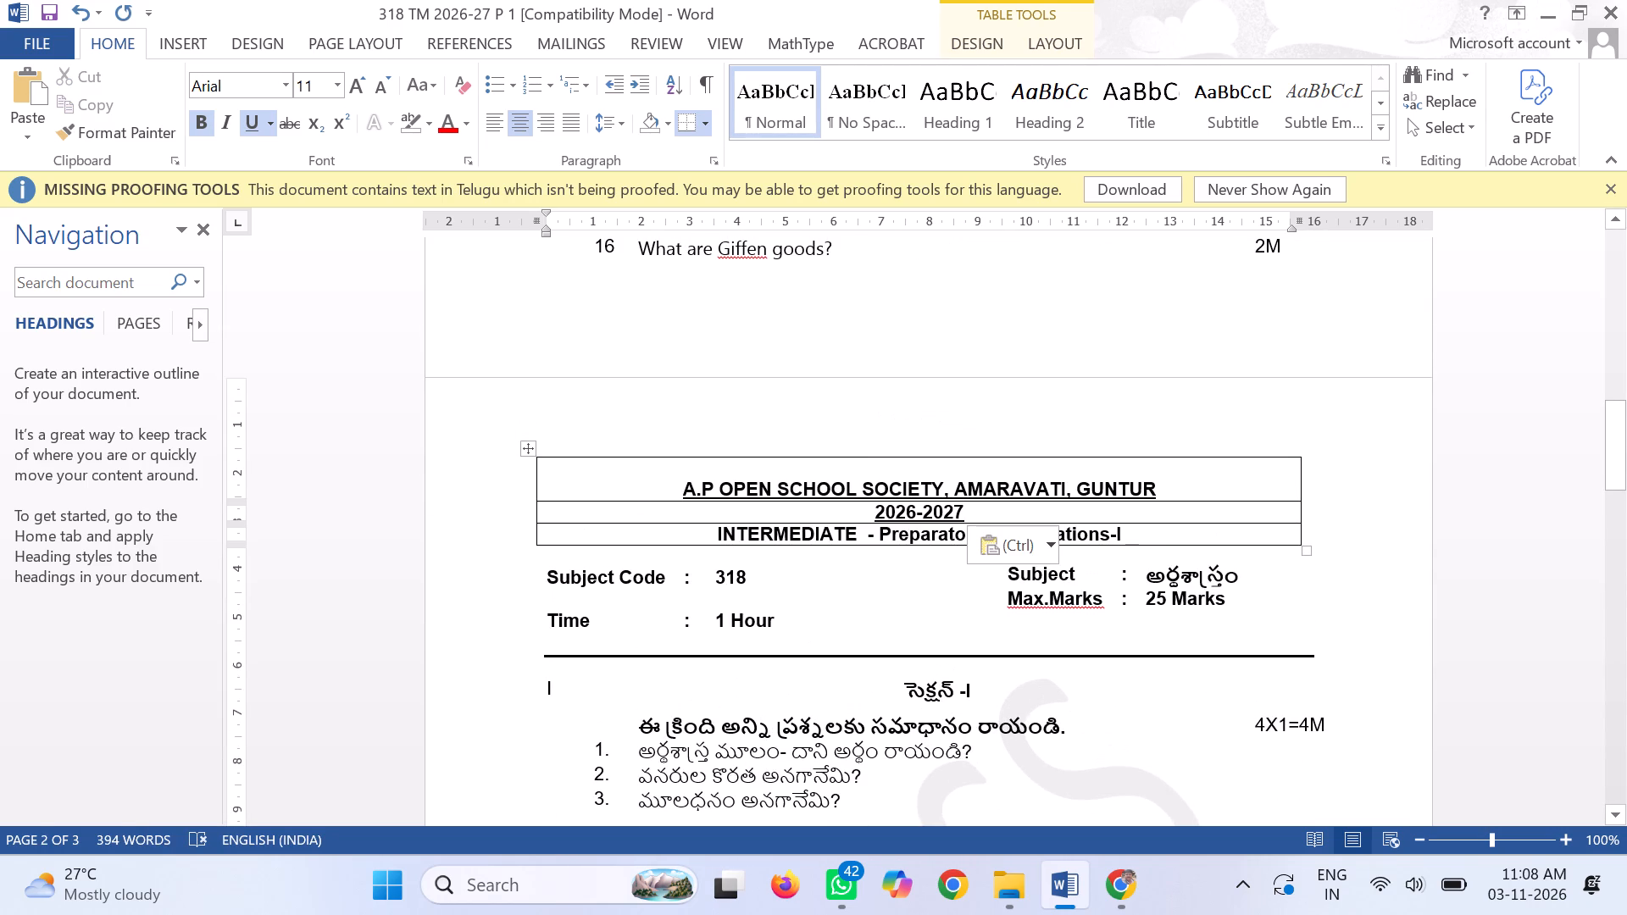
{"action": "left_click", "coordinate": [527, 448]}
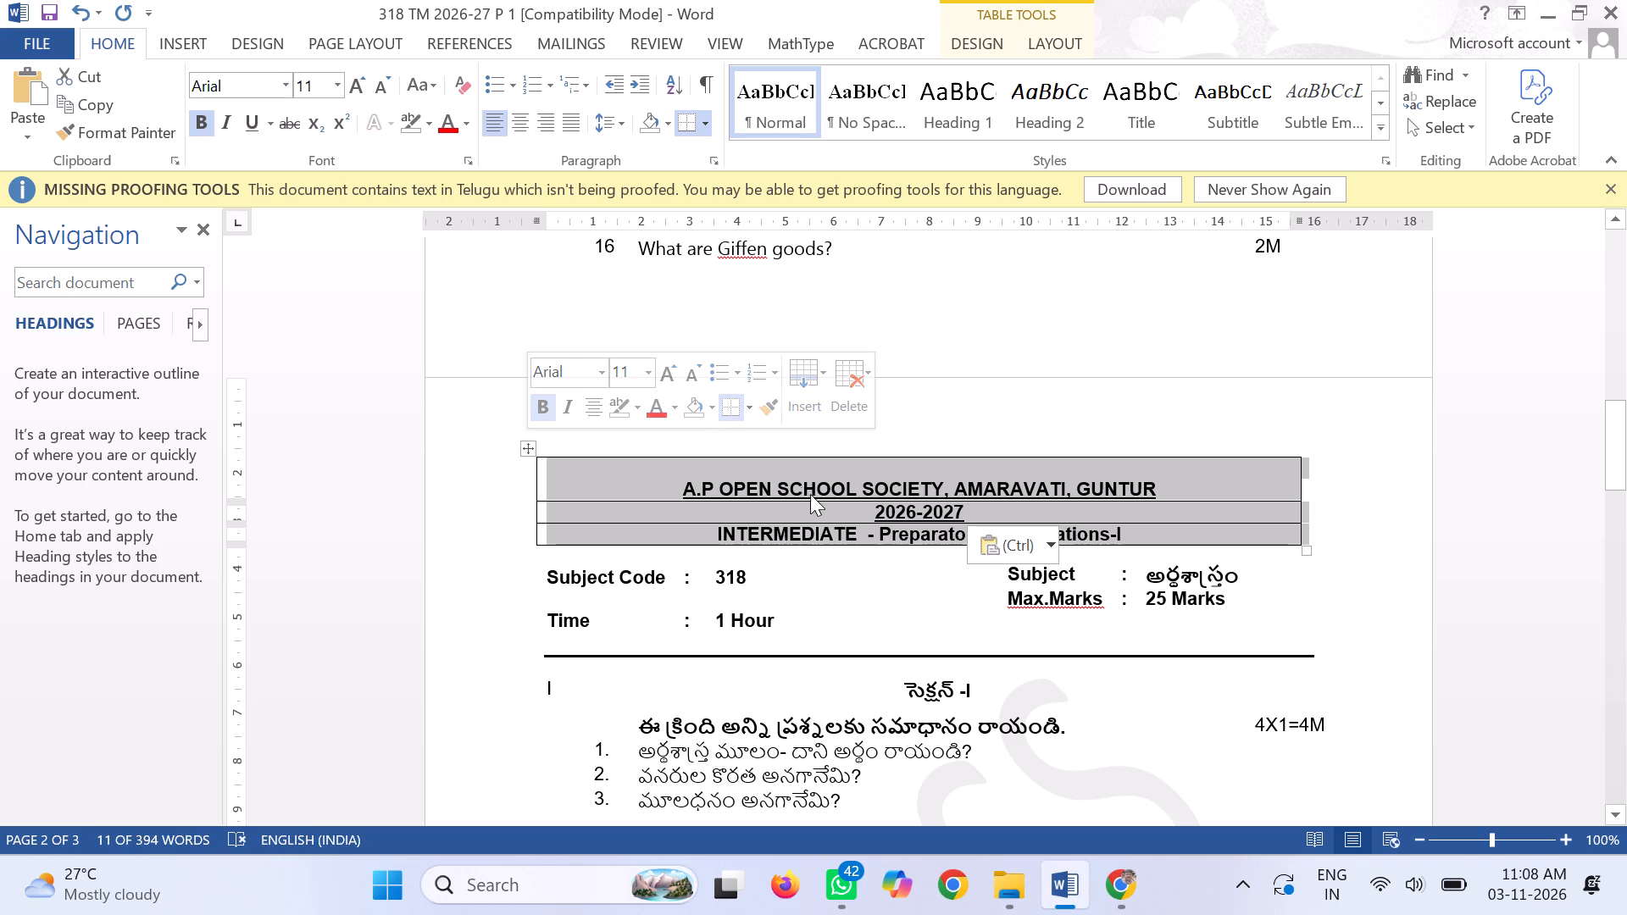
{"action": "left_click", "coordinate": [744, 409]}
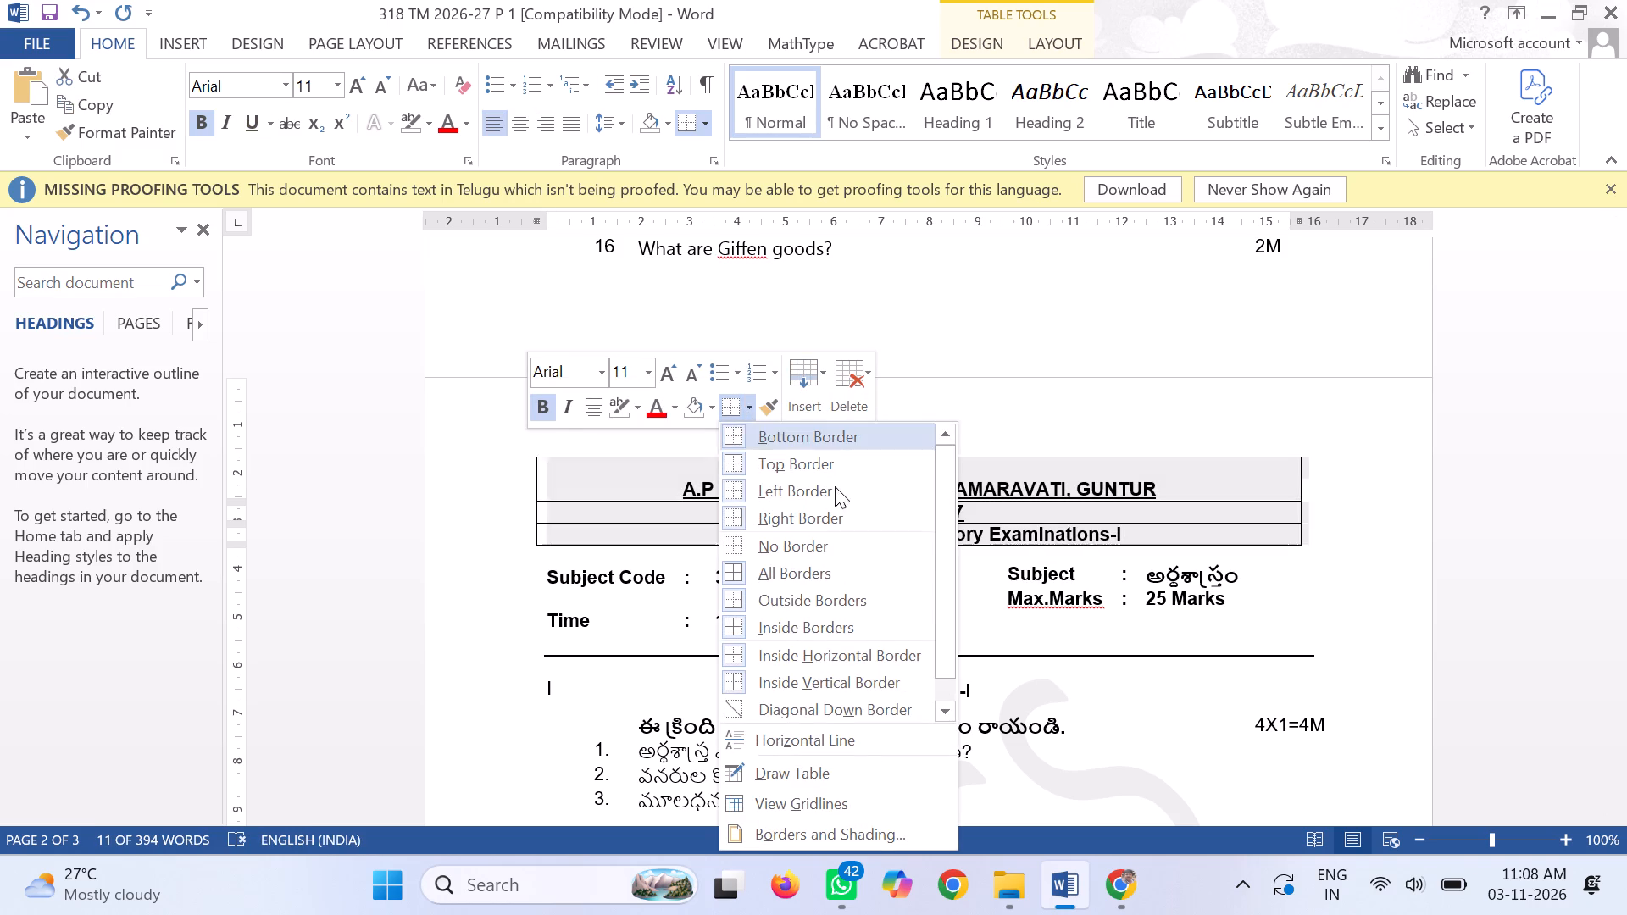
{"action": "left_click", "coordinate": [821, 549]}
{"action": "left_click", "coordinate": [1129, 707]}
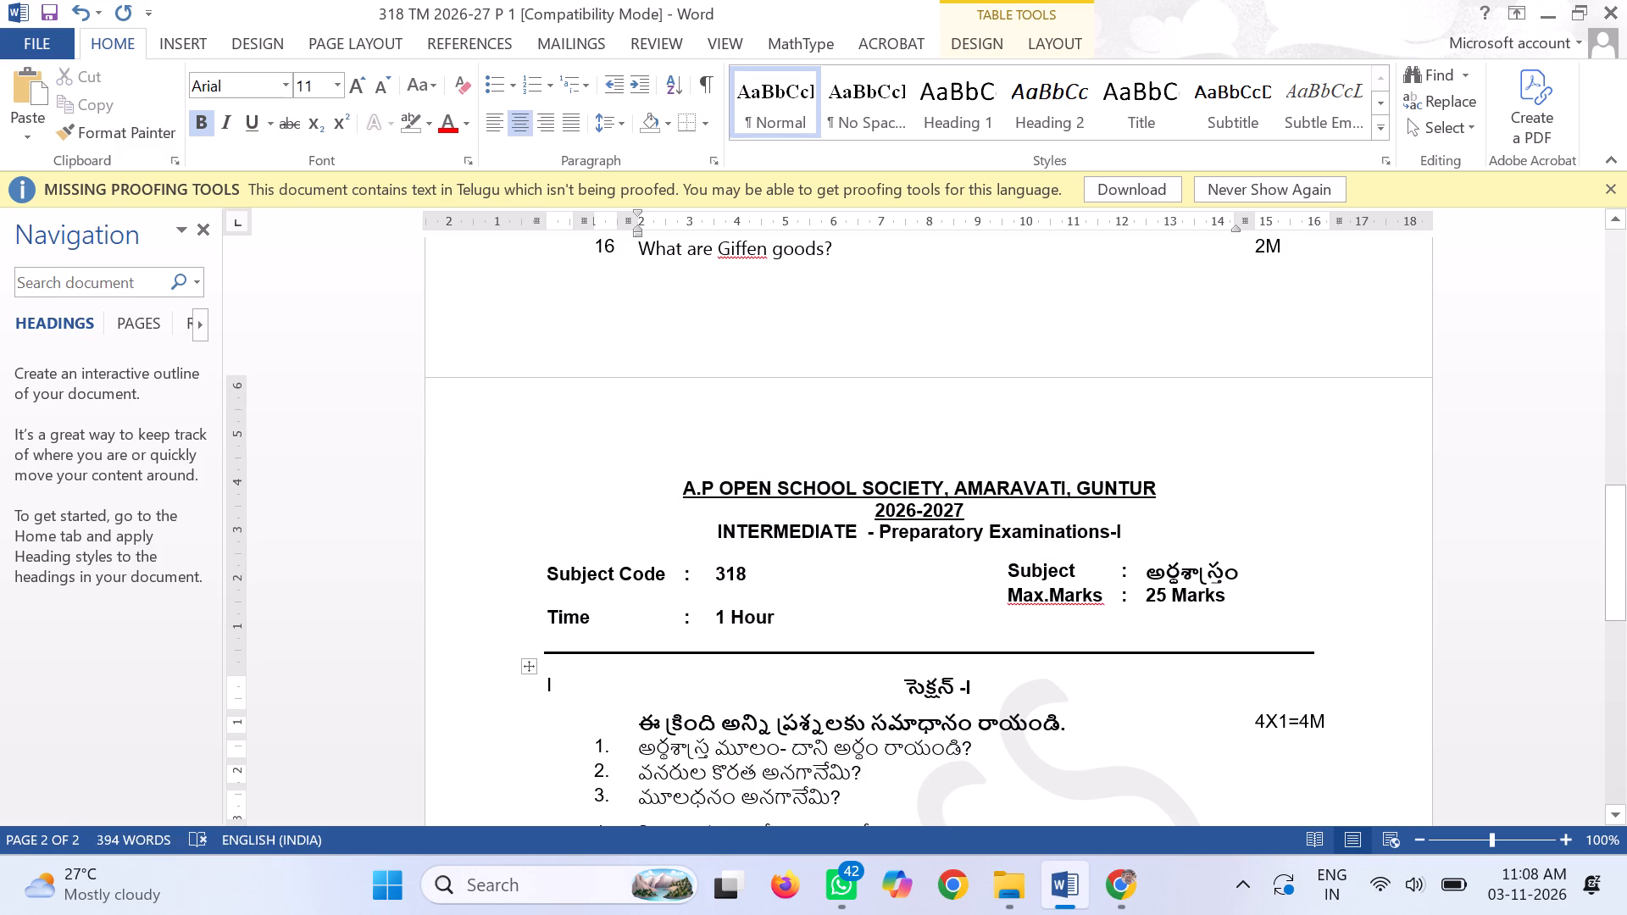
Replace the Telugu word in the English paper's first section heading with "Section", keeping the "-I" numbering.
{"action": "scroll", "coordinate": [1129, 709], "scroll_direction": "up", "scroll_amount": 4}
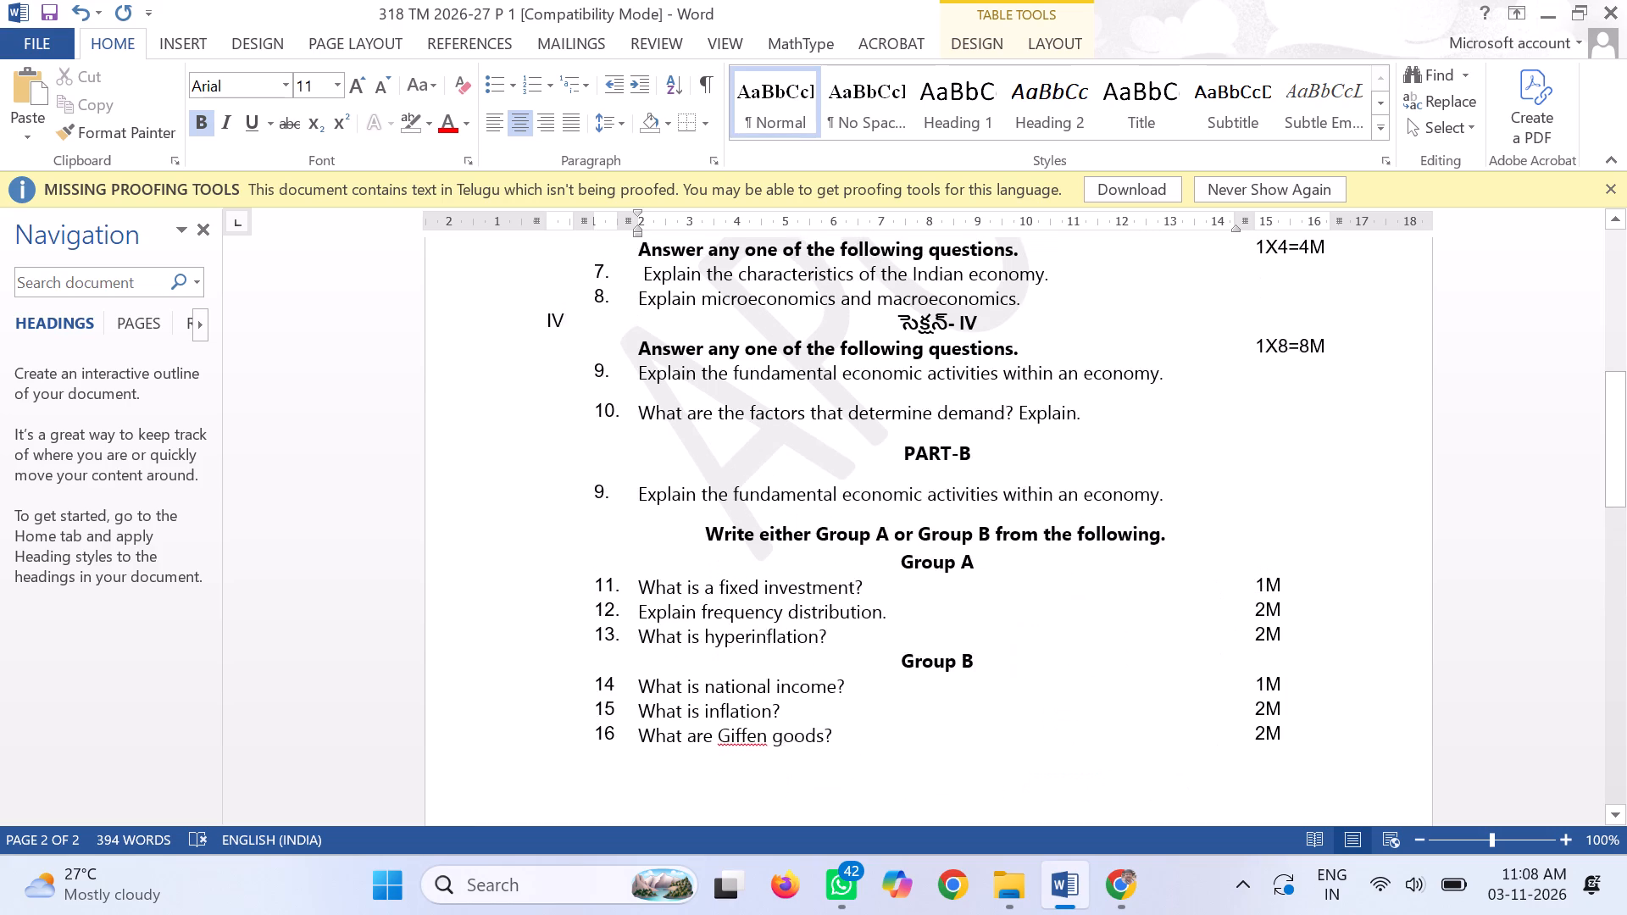
{"action": "scroll", "coordinate": [1171, 744], "scroll_direction": "up", "scroll_amount": 7}
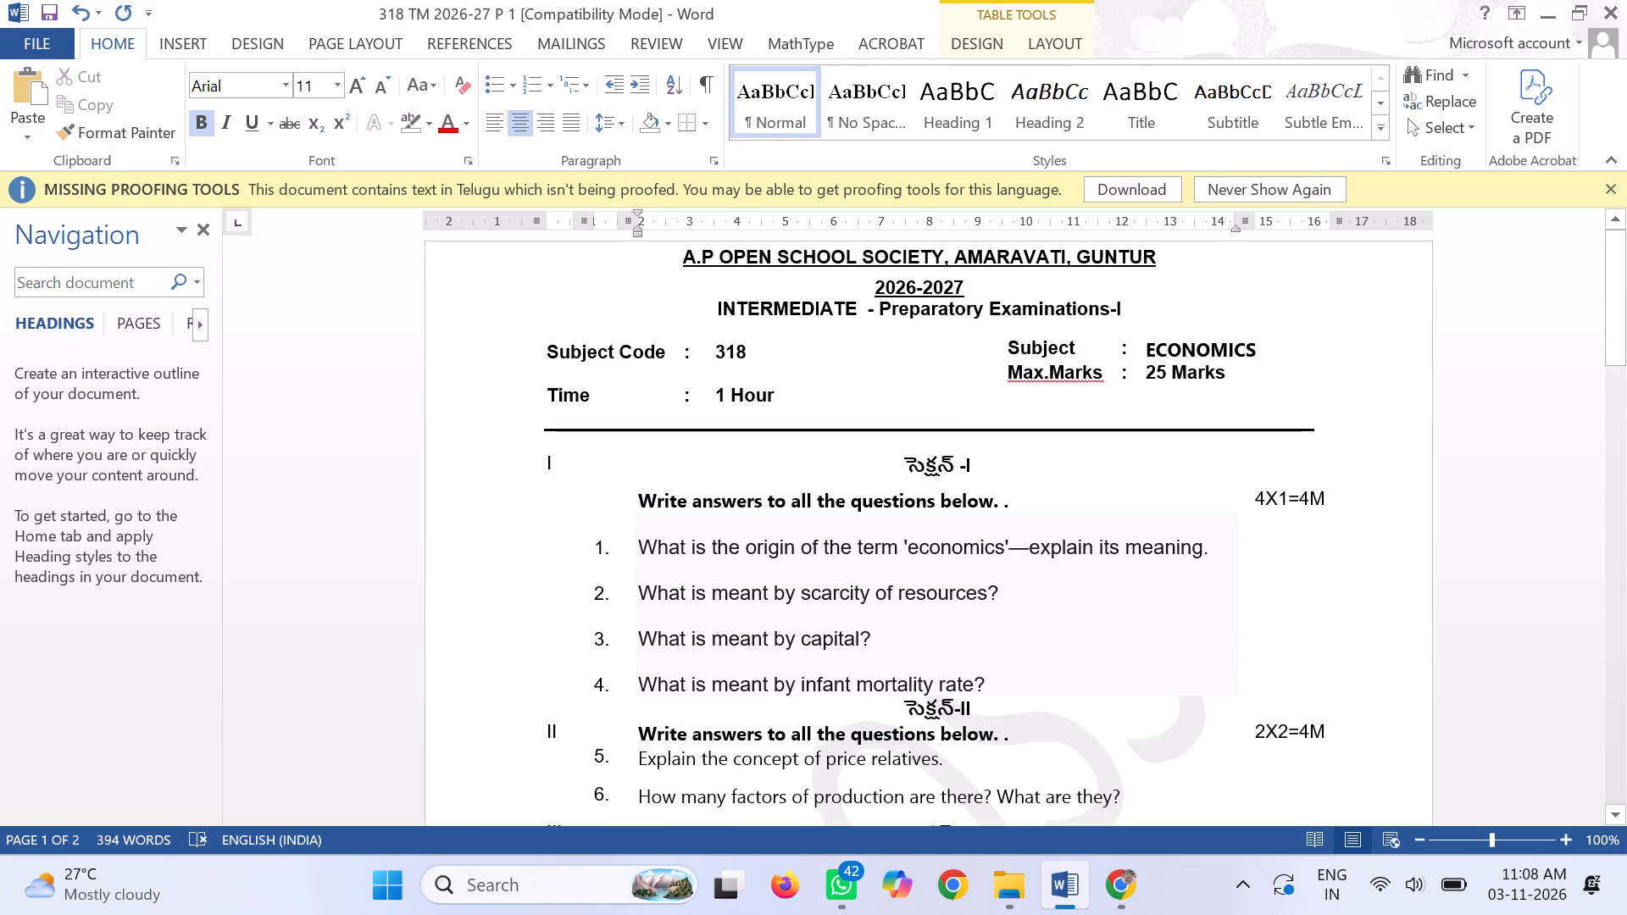
{"action": "left_click", "coordinate": [951, 463]}
{"action": "key", "text": "BackSpace"}
{"action": "key", "text": "BackSpace"}
{"action": "key", "text": "BackSpace"}
{"action": "key", "text": "BackSpace"}
{"action": "key", "text": "BackSpace"}
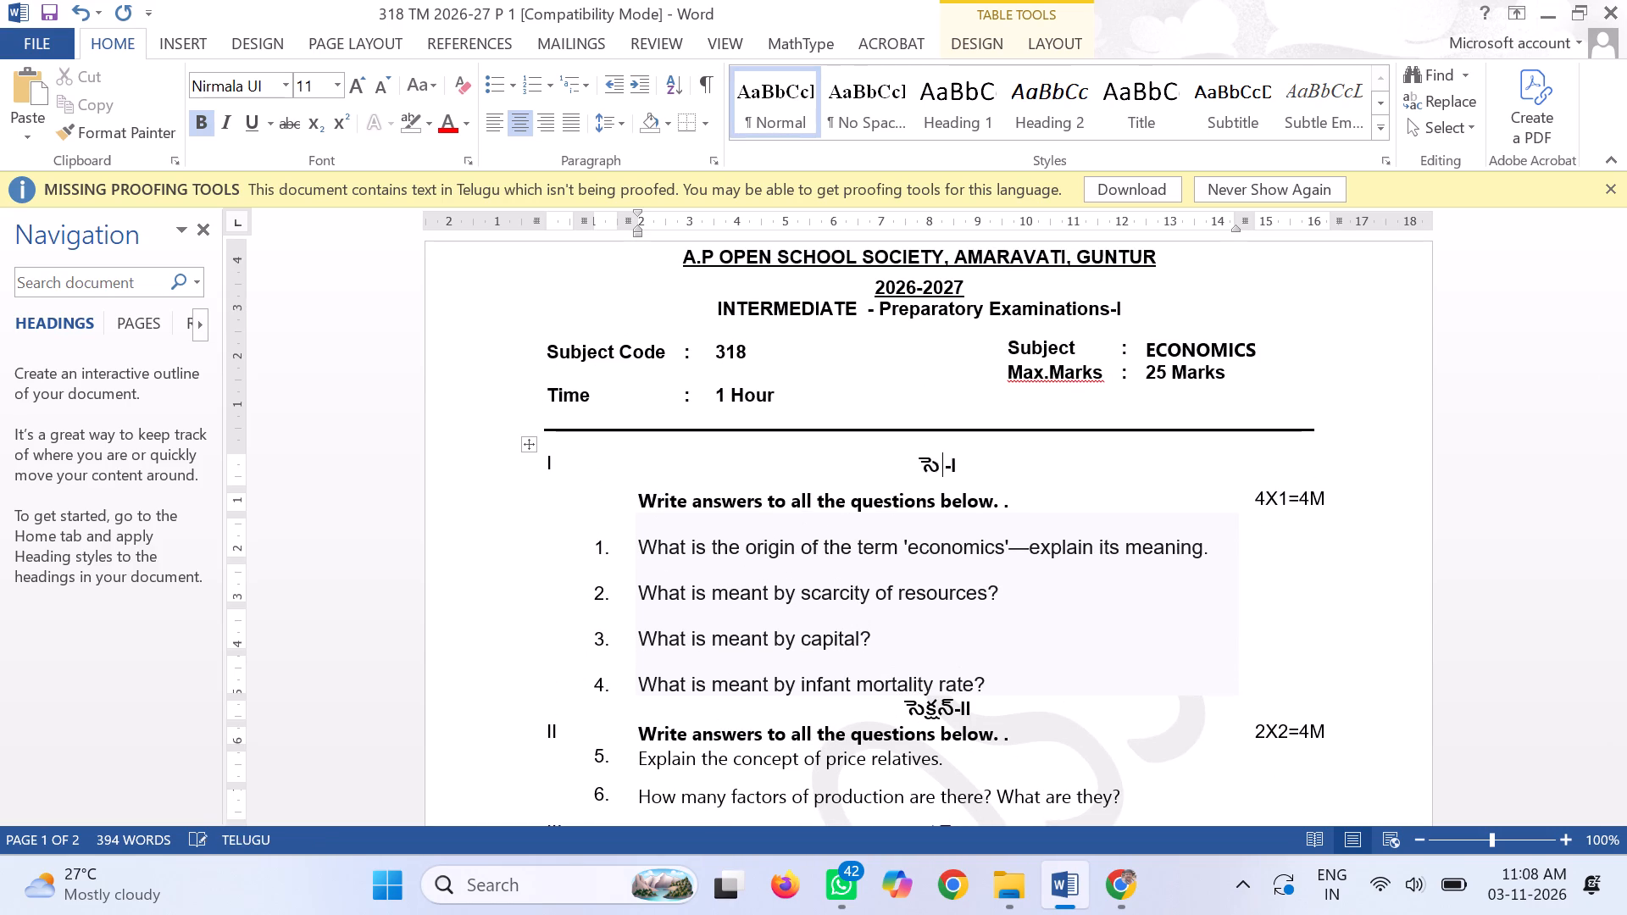
{"action": "key", "text": "BackSpace"}
{"action": "key", "text": "BackSpace"}
{"action": "key", "text": "BackSpace"}
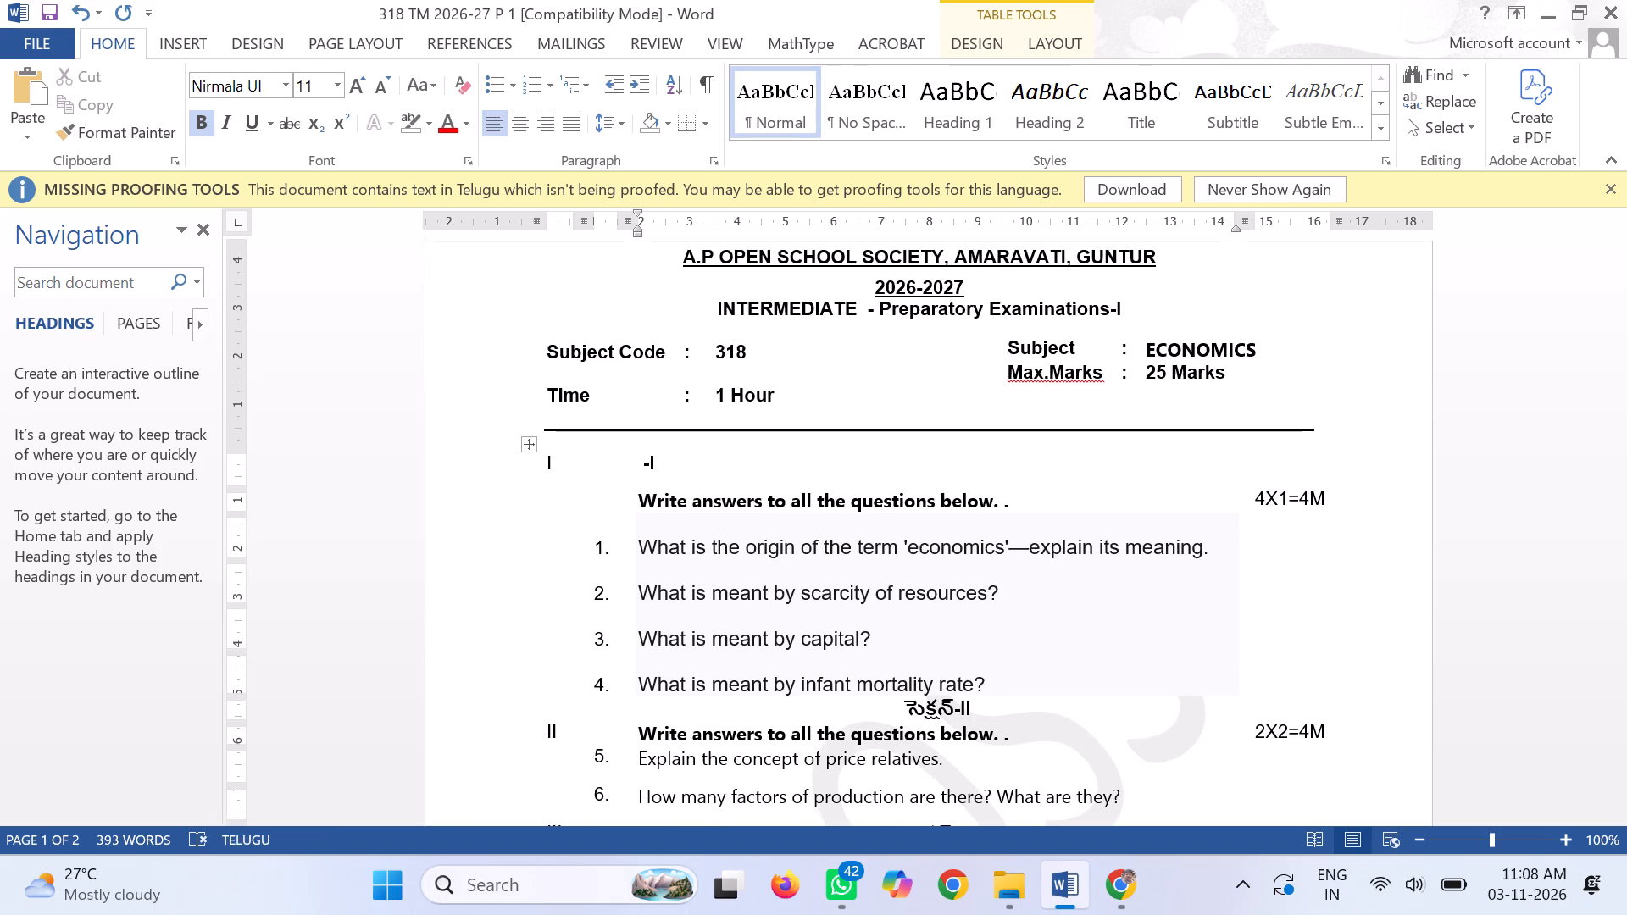
{"action": "type", "text": "SE"}
{"action": "key", "text": "BackSpace"}
{"action": "key", "text": "shift+e"}
{"action": "type", "text": "ction"}
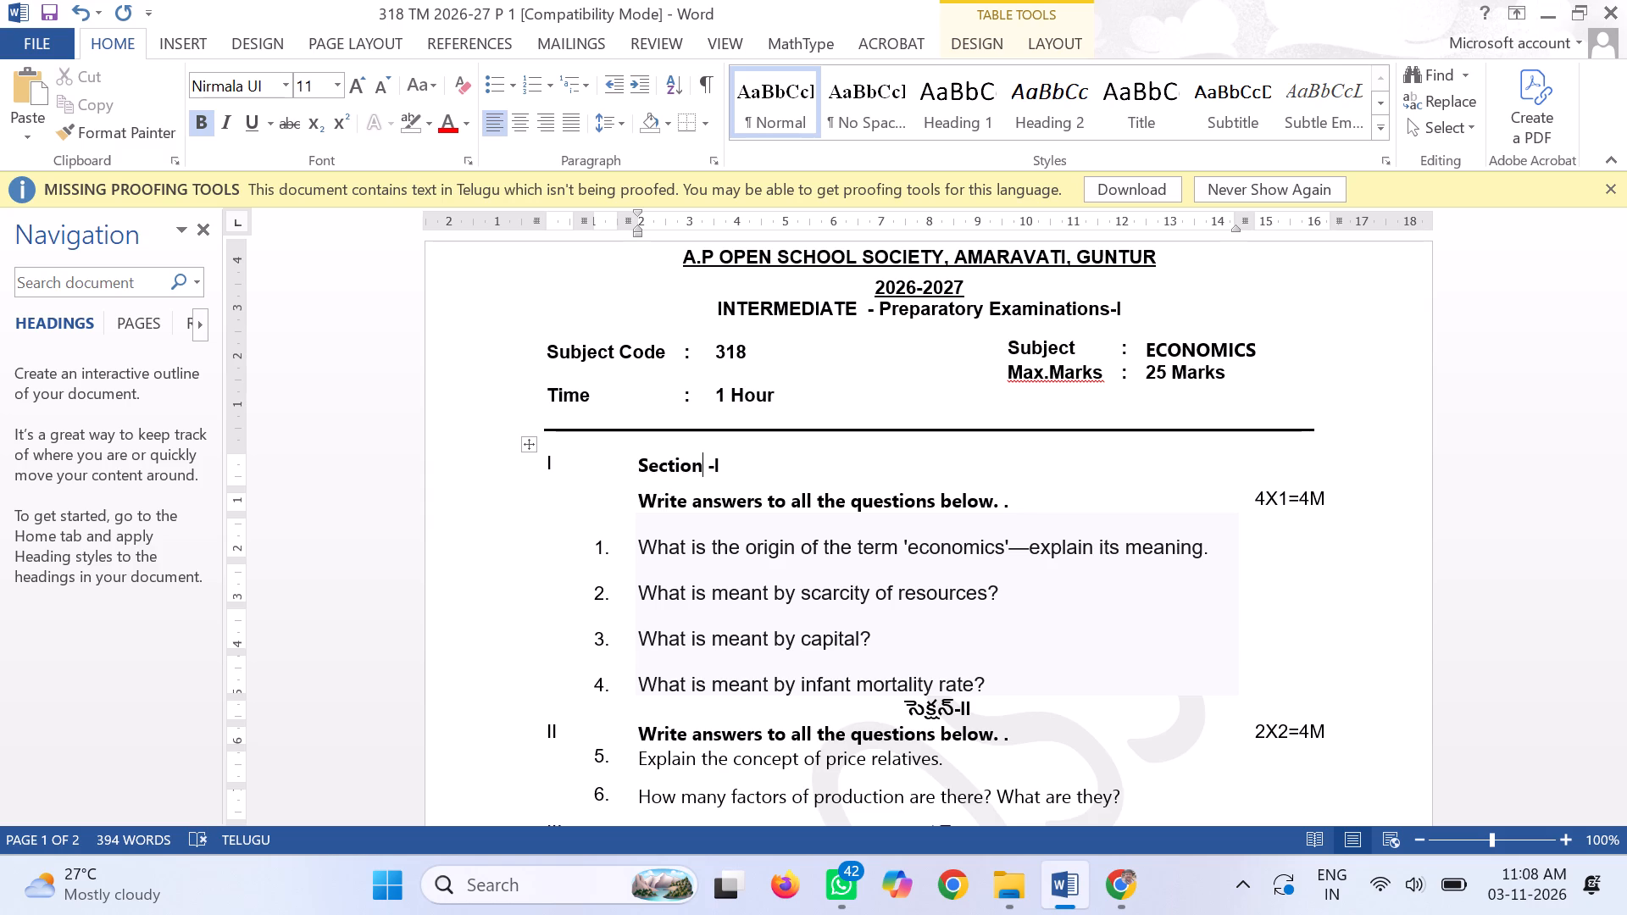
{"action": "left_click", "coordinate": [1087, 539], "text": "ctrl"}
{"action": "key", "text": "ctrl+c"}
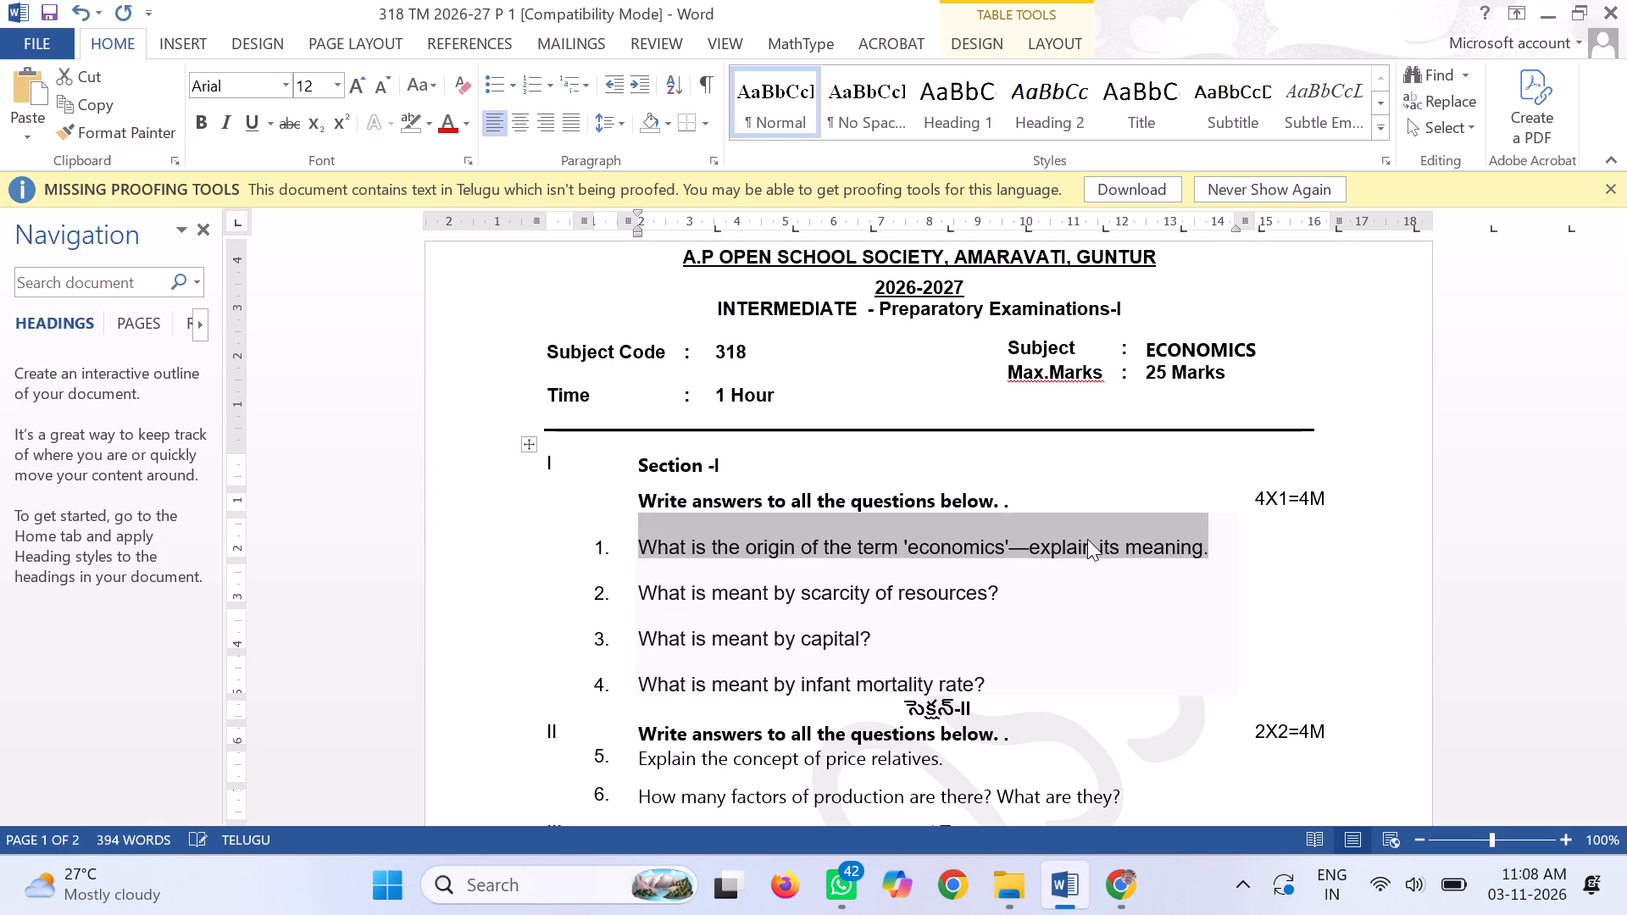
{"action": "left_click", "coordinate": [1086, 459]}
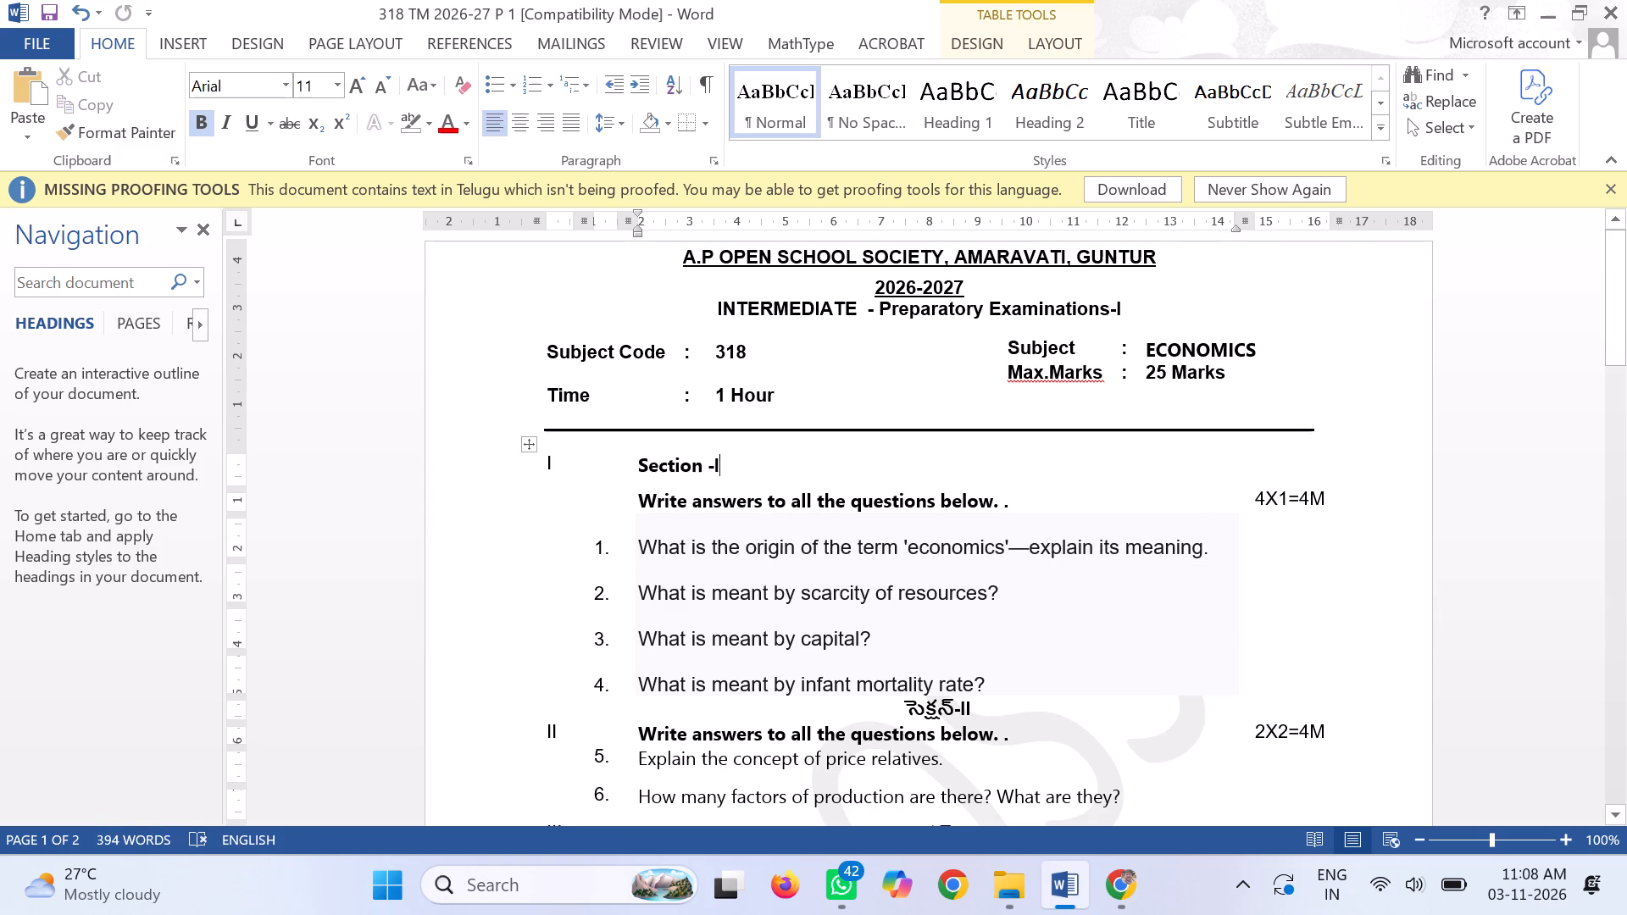
Copy the word "Section" from the first heading over the Telugu word in the English paper's section II and III headings.
{"action": "left_click_drag", "start_coordinate": [702, 465], "coordinate": [632, 468]}
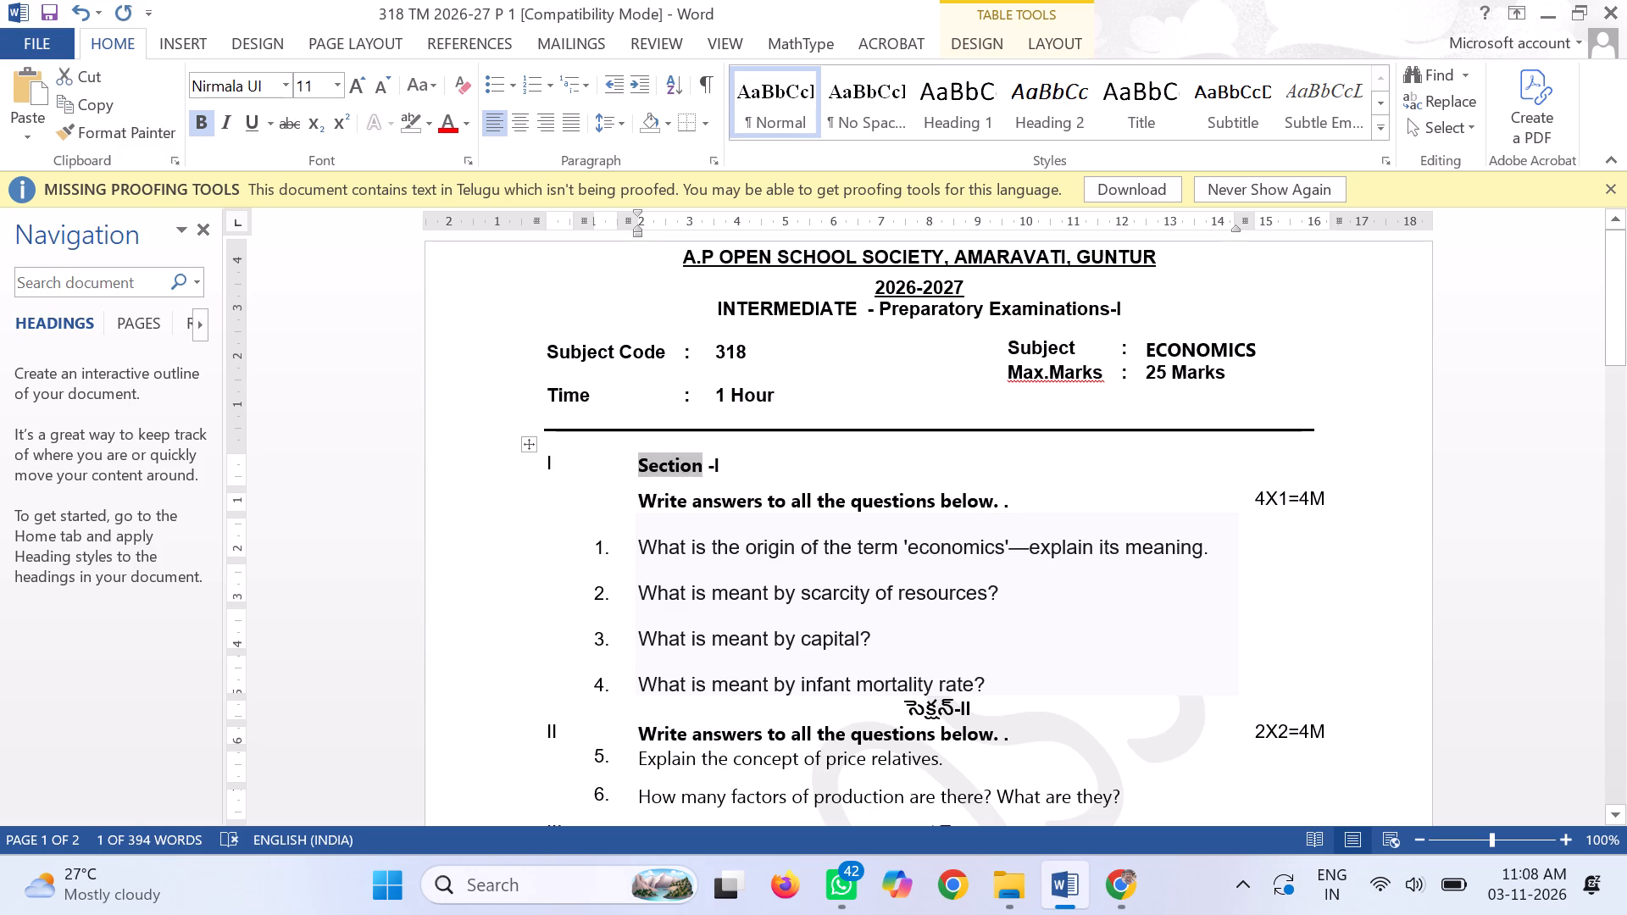
{"action": "key", "text": "ctrl+c"}
{"action": "scroll", "coordinate": [887, 610], "scroll_direction": "down", "scroll_amount": 2}
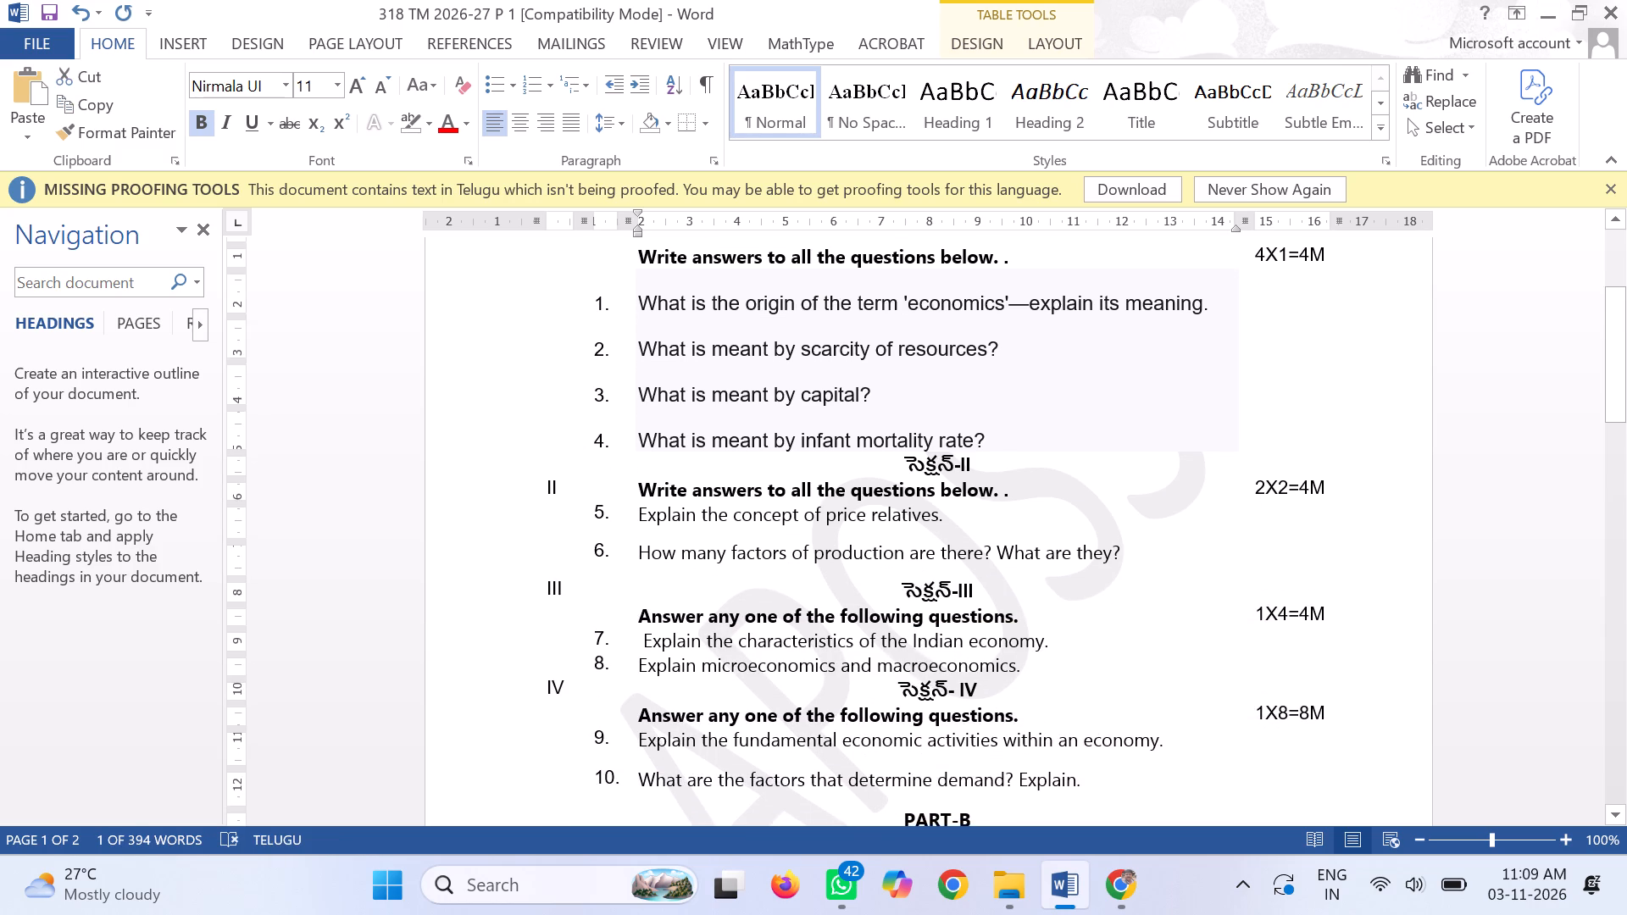
{"action": "left_click_drag", "start_coordinate": [951, 468], "coordinate": [897, 468]}
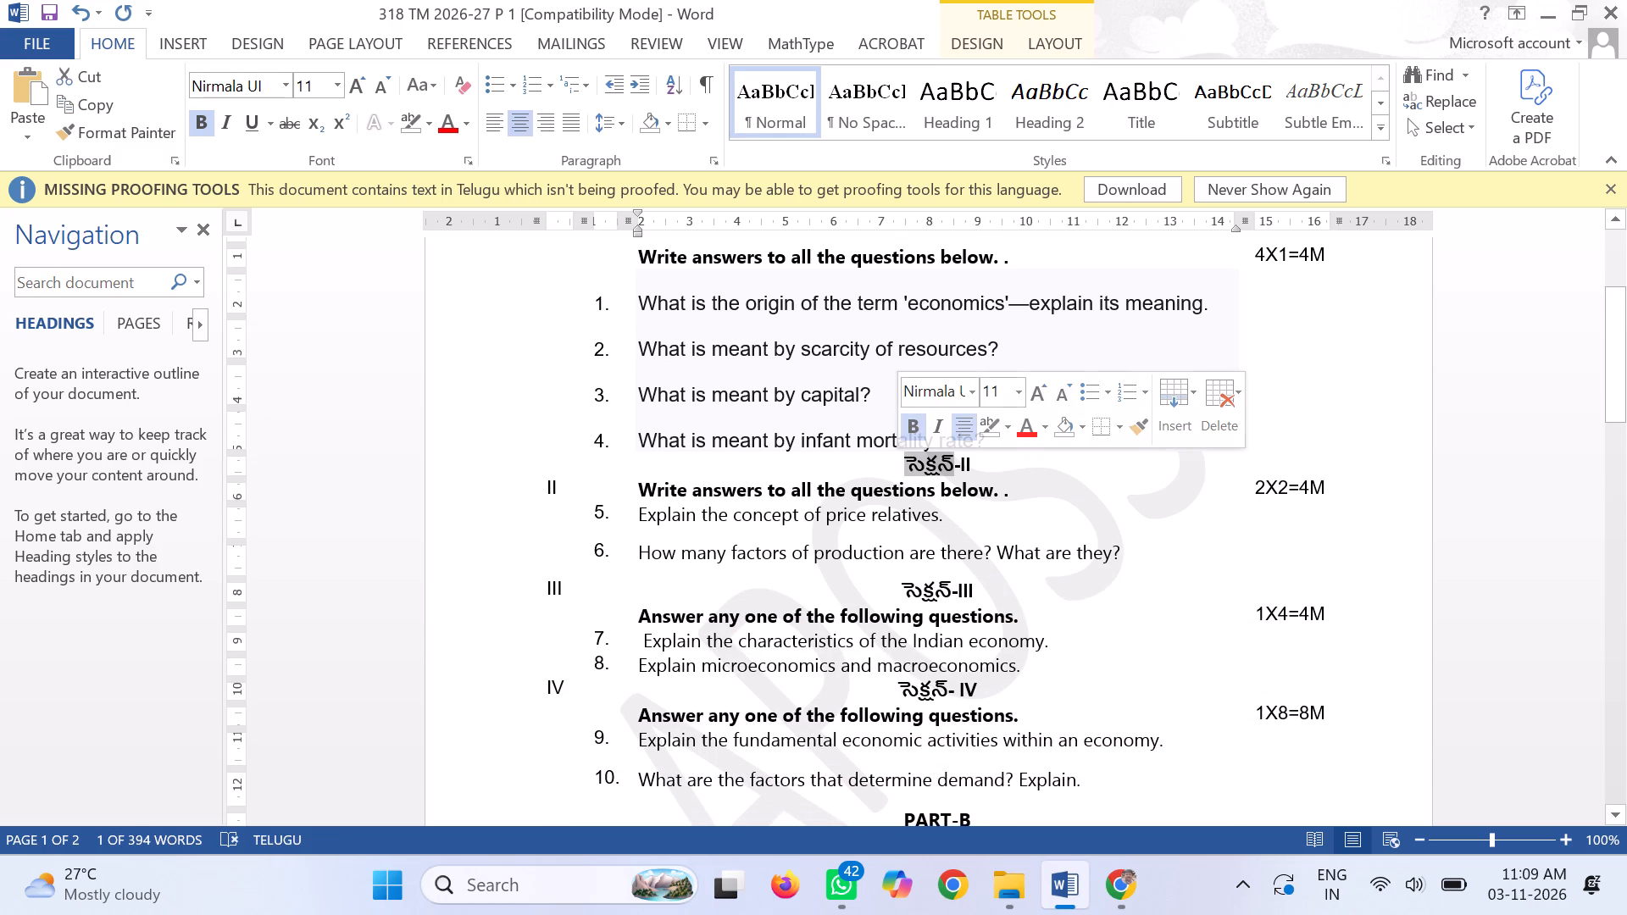
{"action": "key", "text": "ctrl+v"}
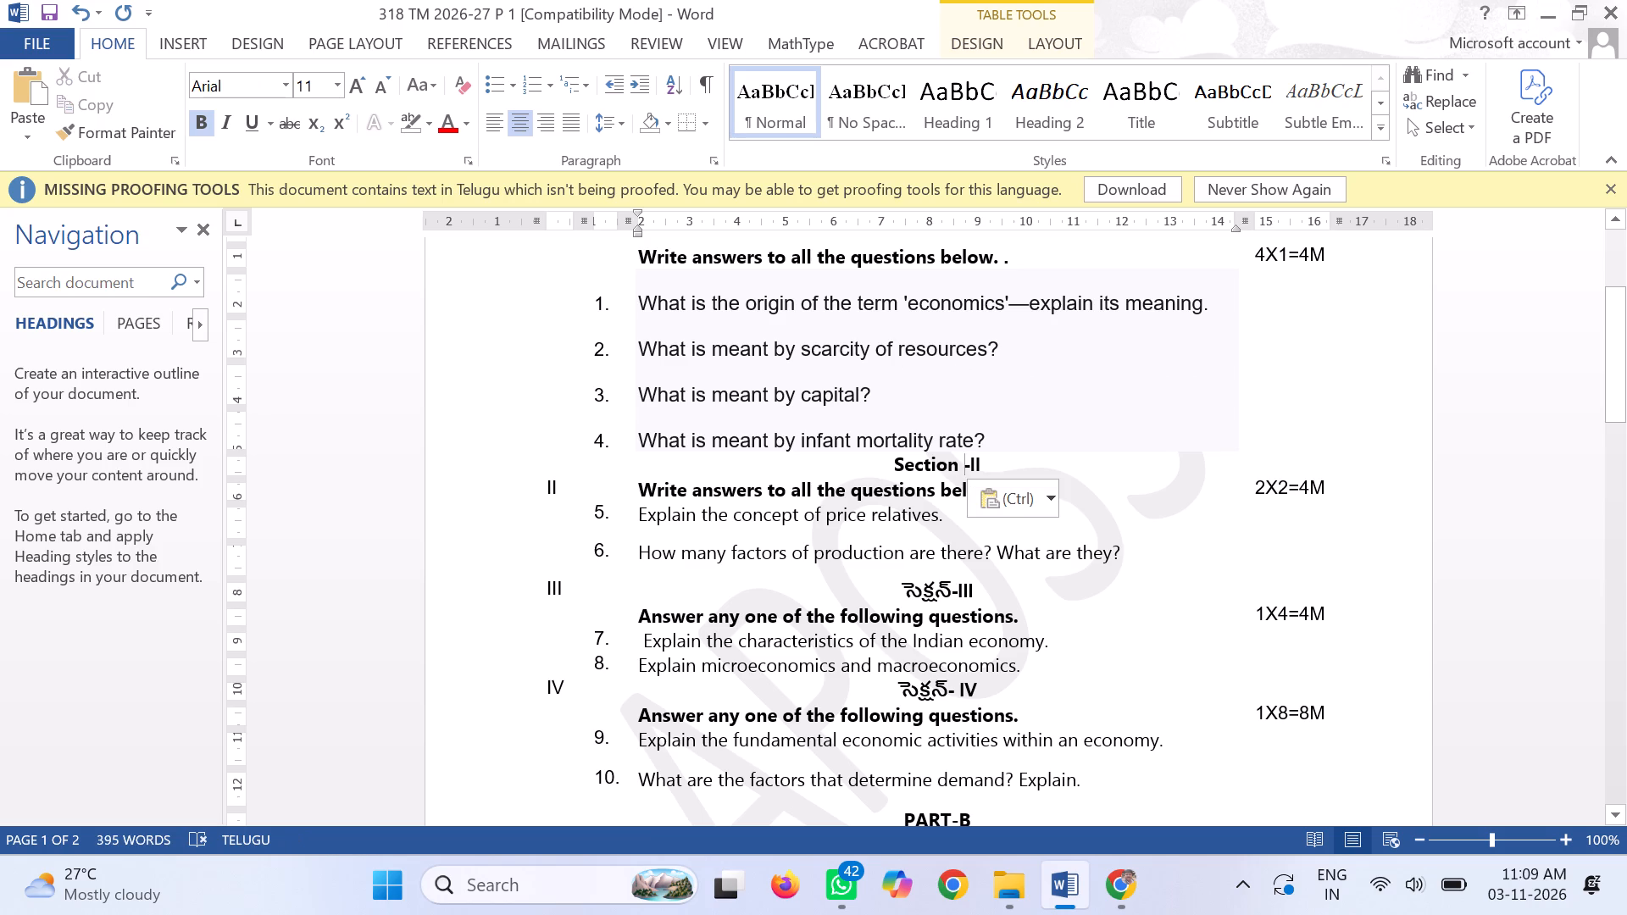
{"action": "left_click_drag", "start_coordinate": [952, 594], "coordinate": [900, 591]}
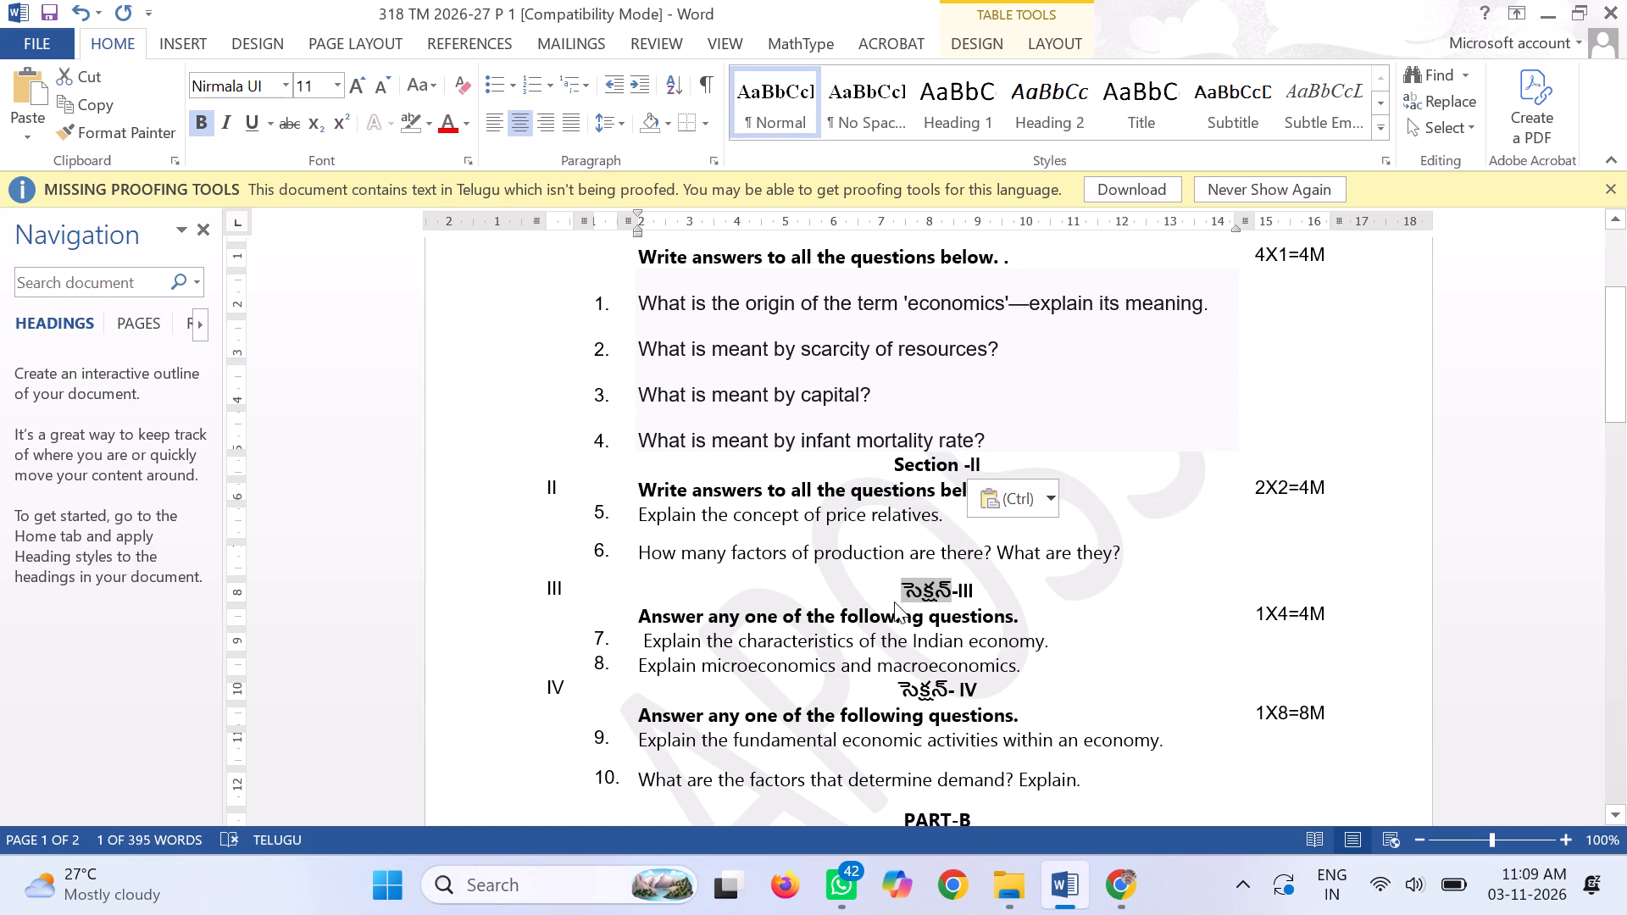
{"action": "key", "text": "ctrl+v"}
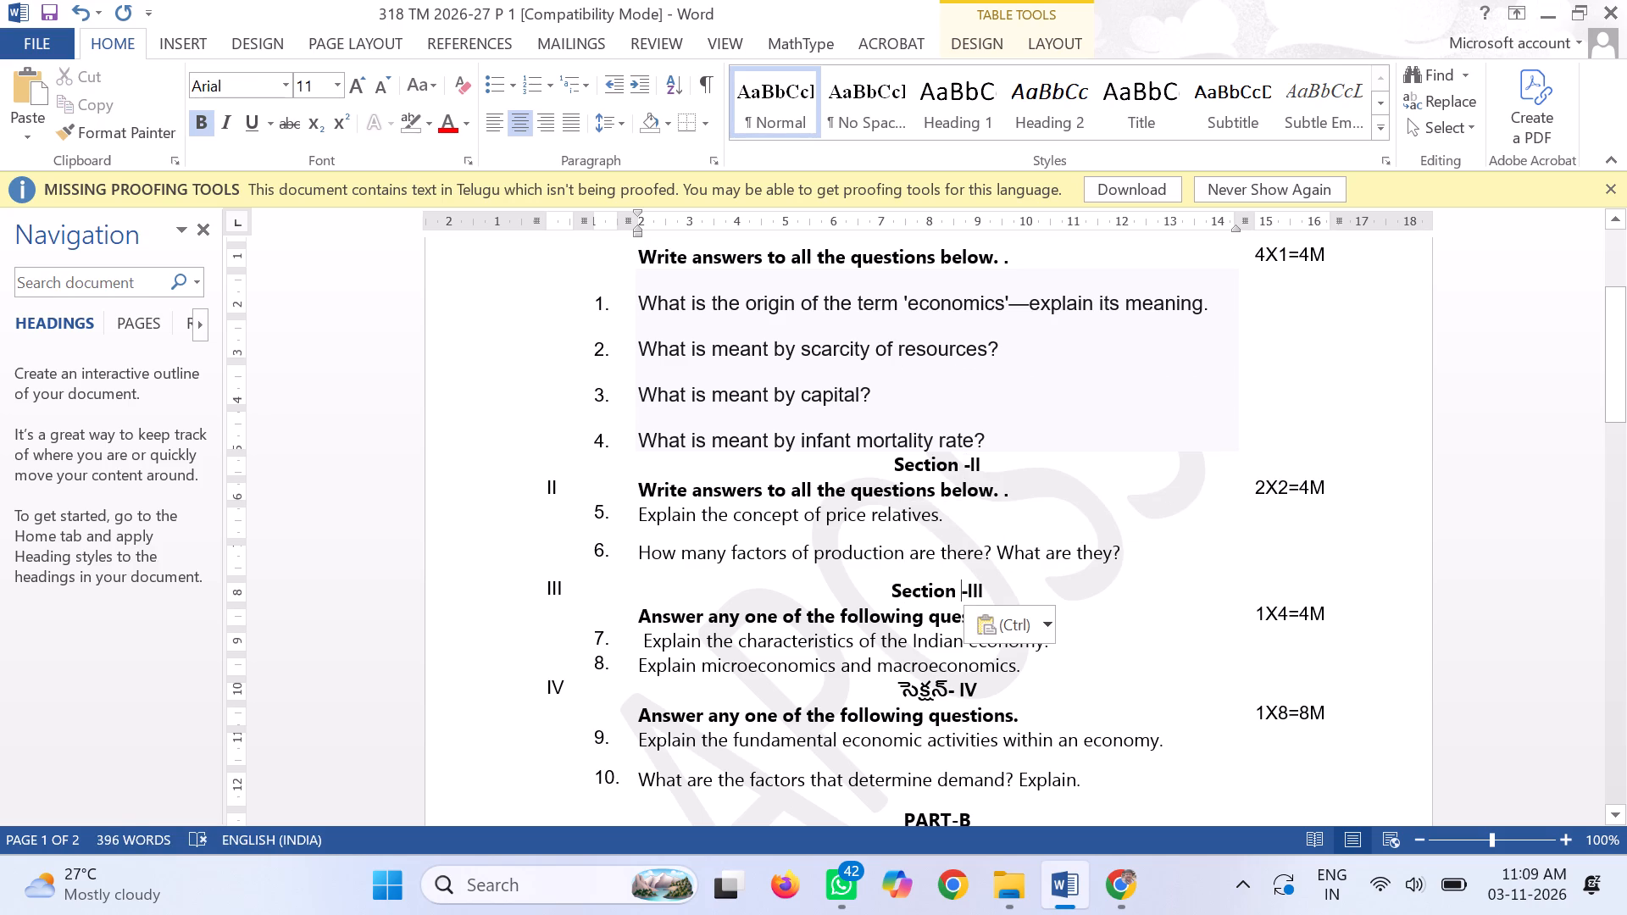
Paste the word "Section" over the Telugu word in the English paper's section IV heading.
{"action": "left_click_drag", "start_coordinate": [941, 690], "coordinate": [897, 688]}
{"action": "key", "text": "ctrl+v"}
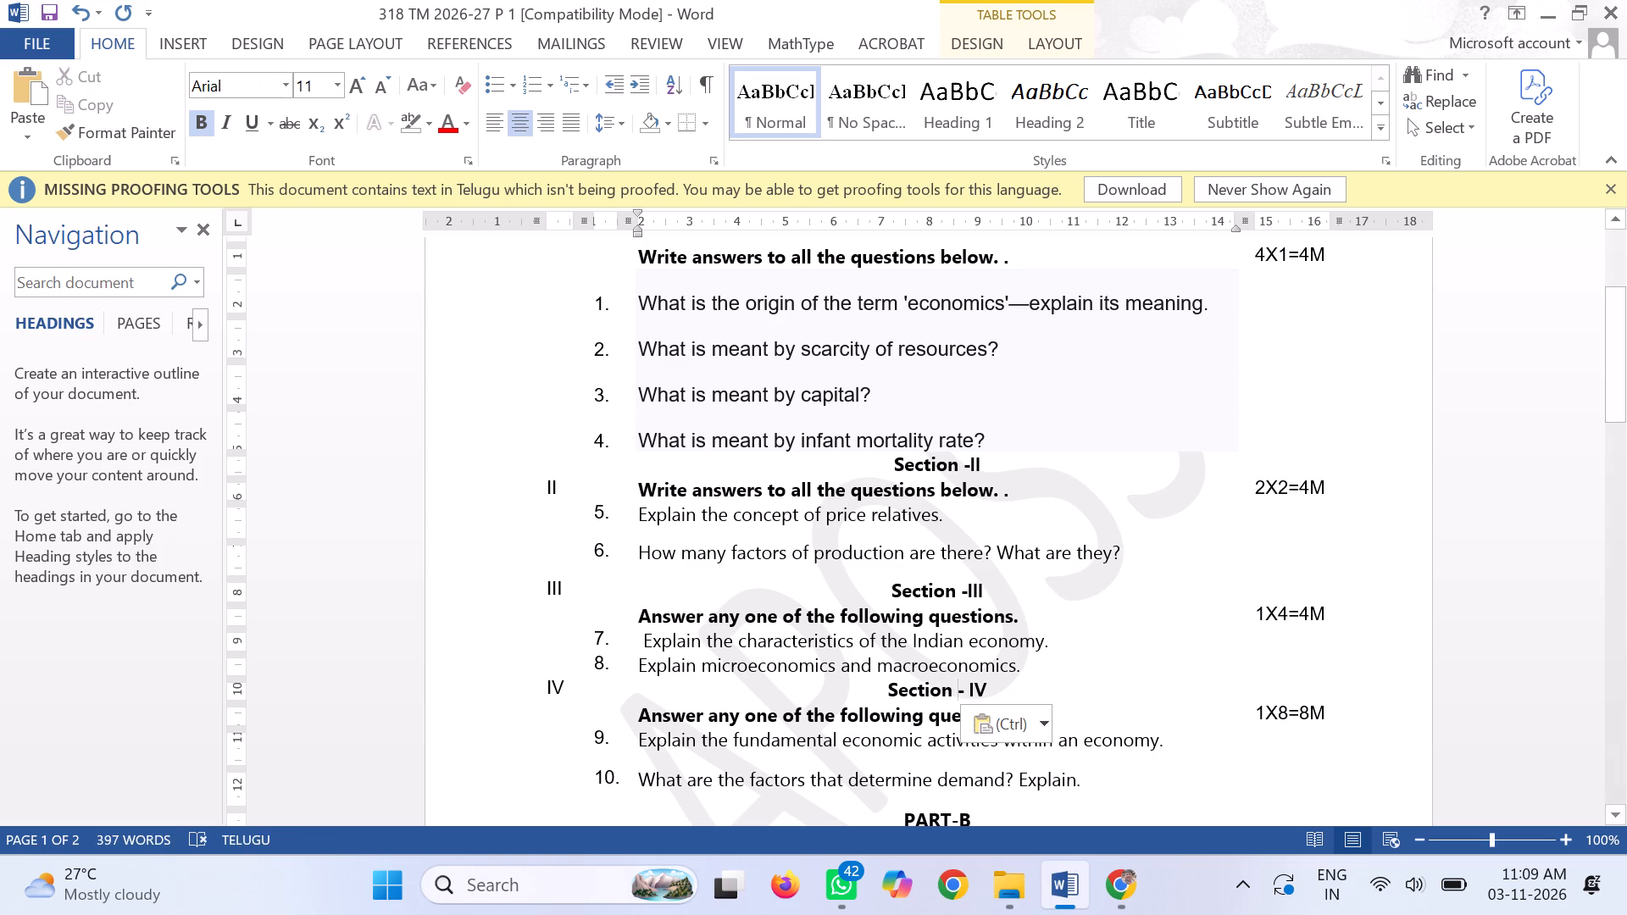
Review the English paper's headings and questions, and continue through the Telugu paper on page 2 to its end.
{"action": "scroll", "coordinate": [1102, 680], "scroll_direction": "up", "scroll_amount": 2}
{"action": "scroll", "coordinate": [1102, 680], "scroll_direction": "down", "scroll_amount": 3}
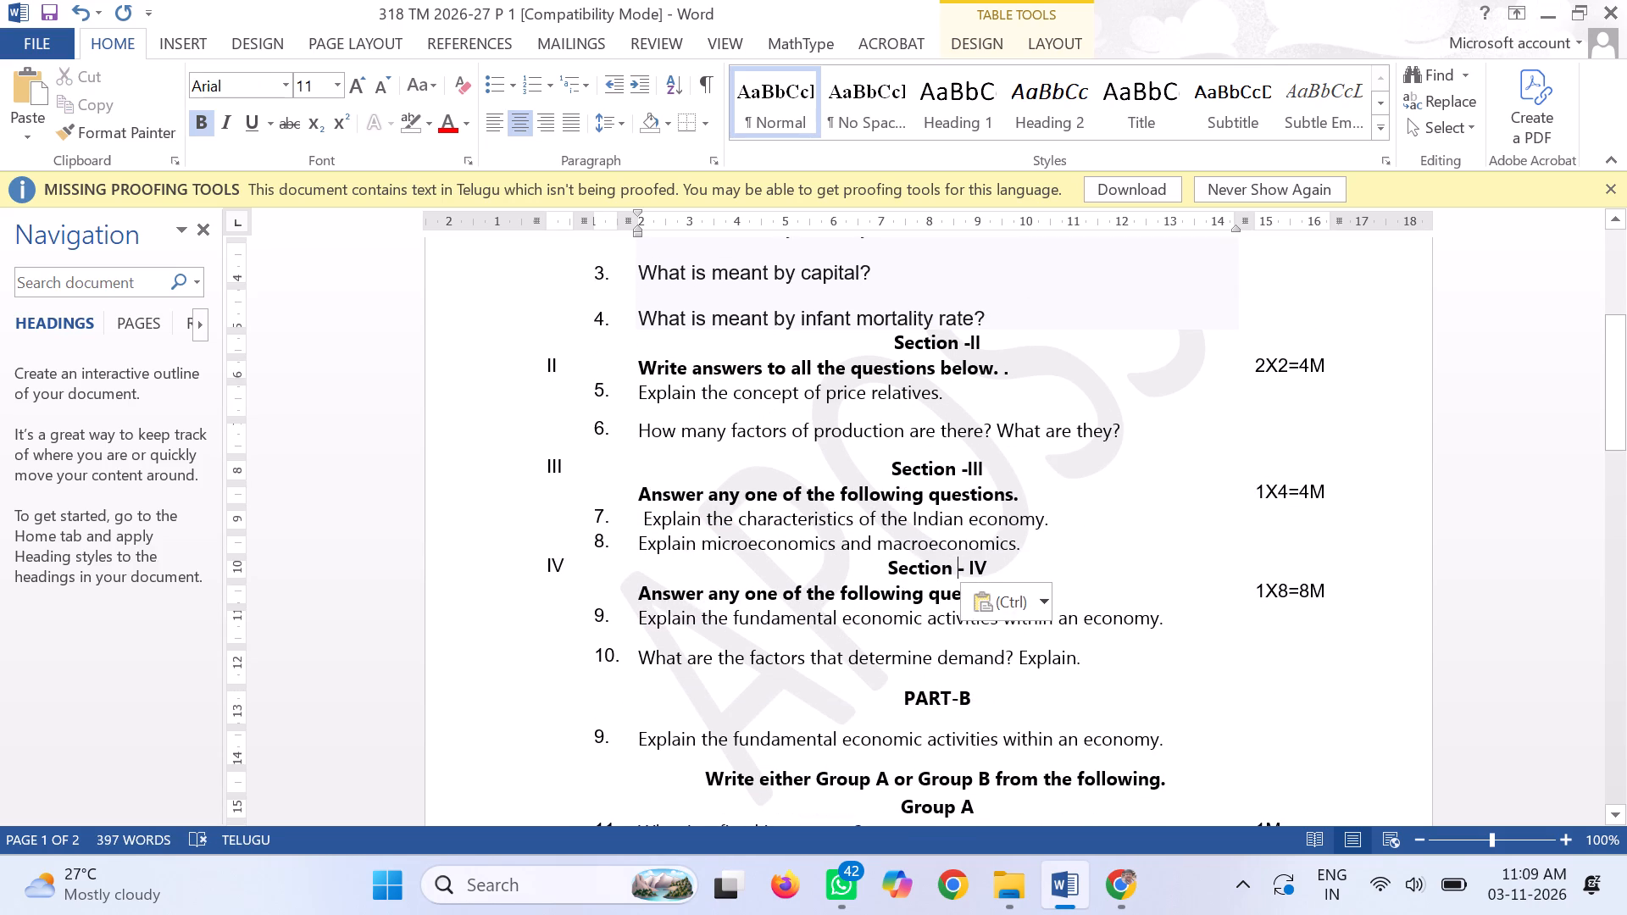
{"action": "scroll", "coordinate": [1134, 770], "scroll_direction": "down", "scroll_amount": 3}
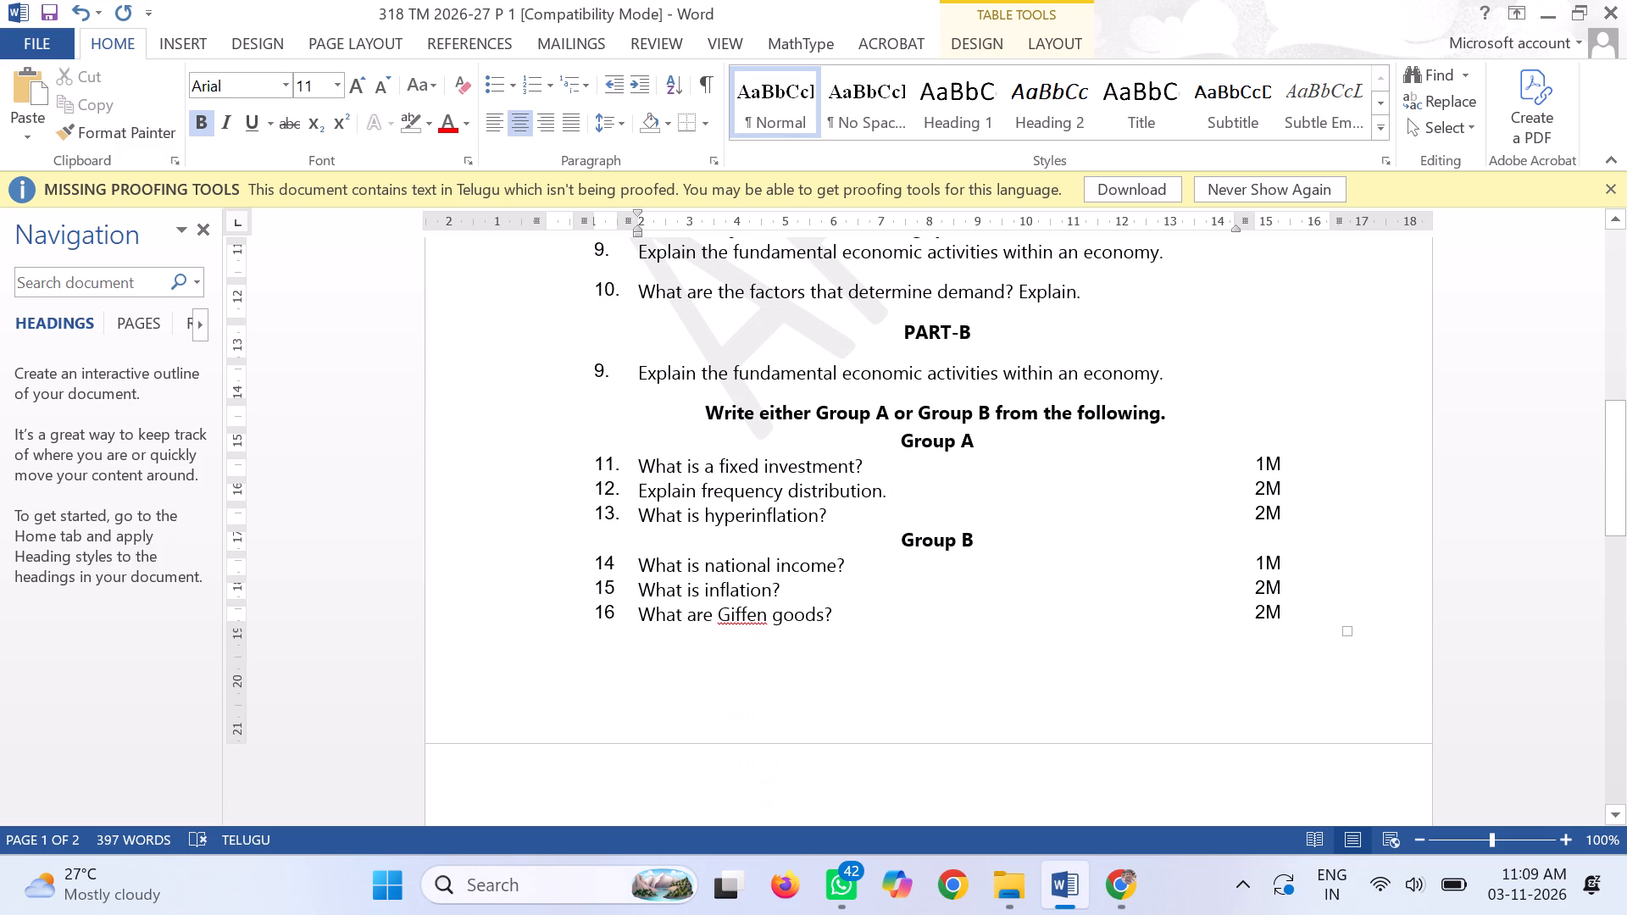
{"action": "scroll", "coordinate": [1137, 773], "scroll_direction": "up", "scroll_amount": 3}
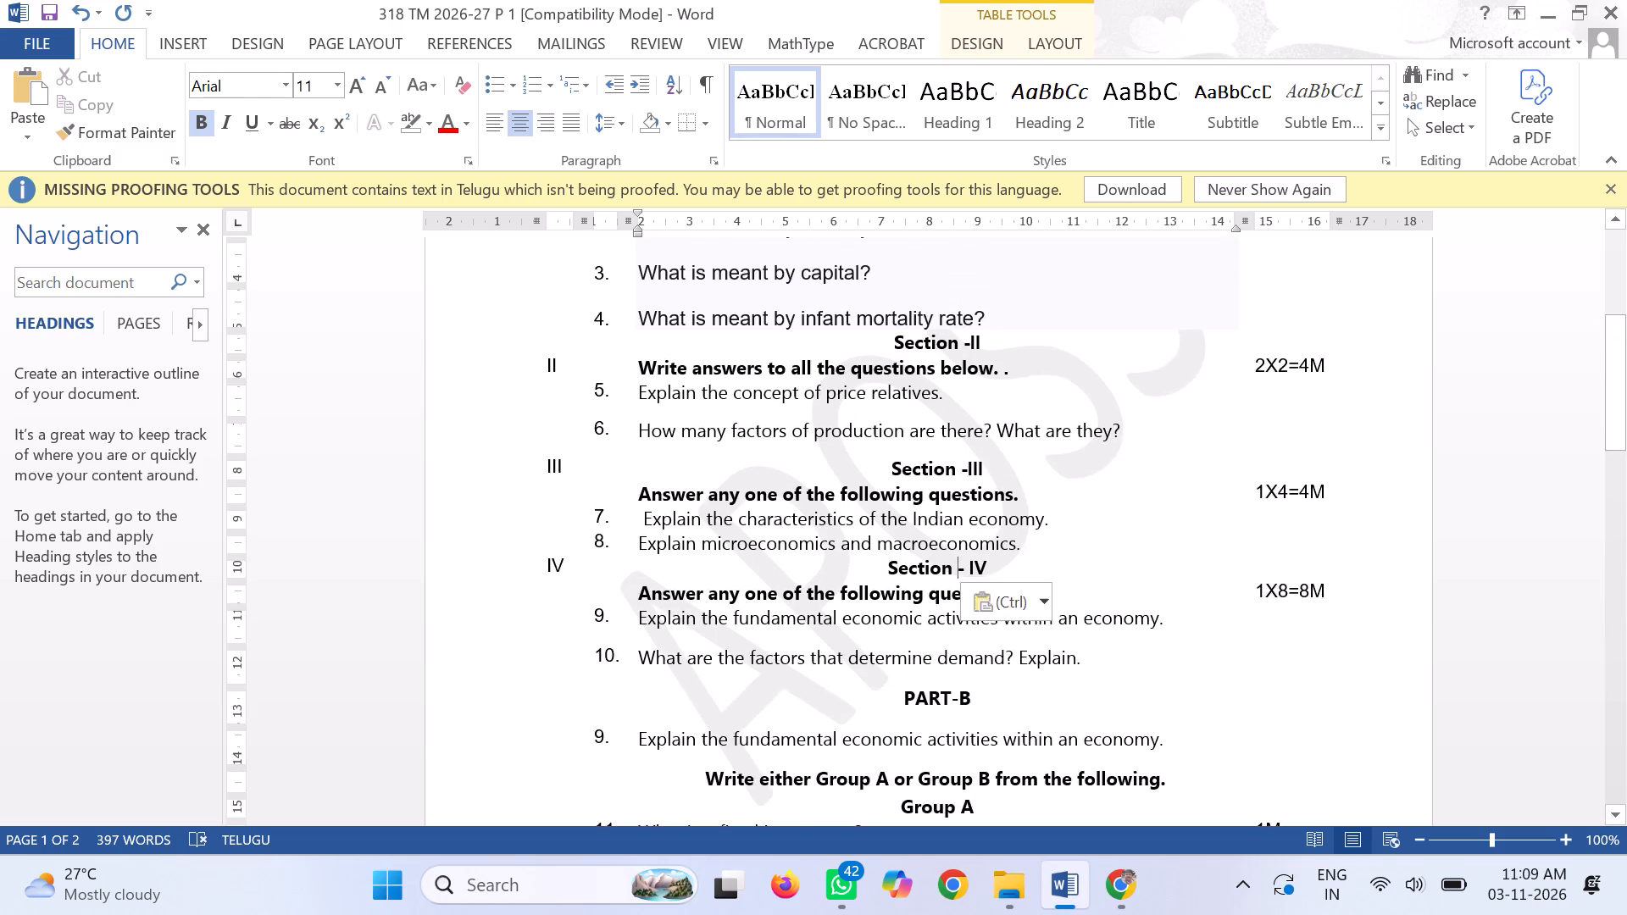
{"action": "scroll", "coordinate": [1136, 781], "scroll_direction": "down", "scroll_amount": 6}
{"action": "scroll", "coordinate": [1143, 790], "scroll_direction": "up", "scroll_amount": 2}
{"action": "scroll", "coordinate": [1148, 785], "scroll_direction": "down", "scroll_amount": 5}
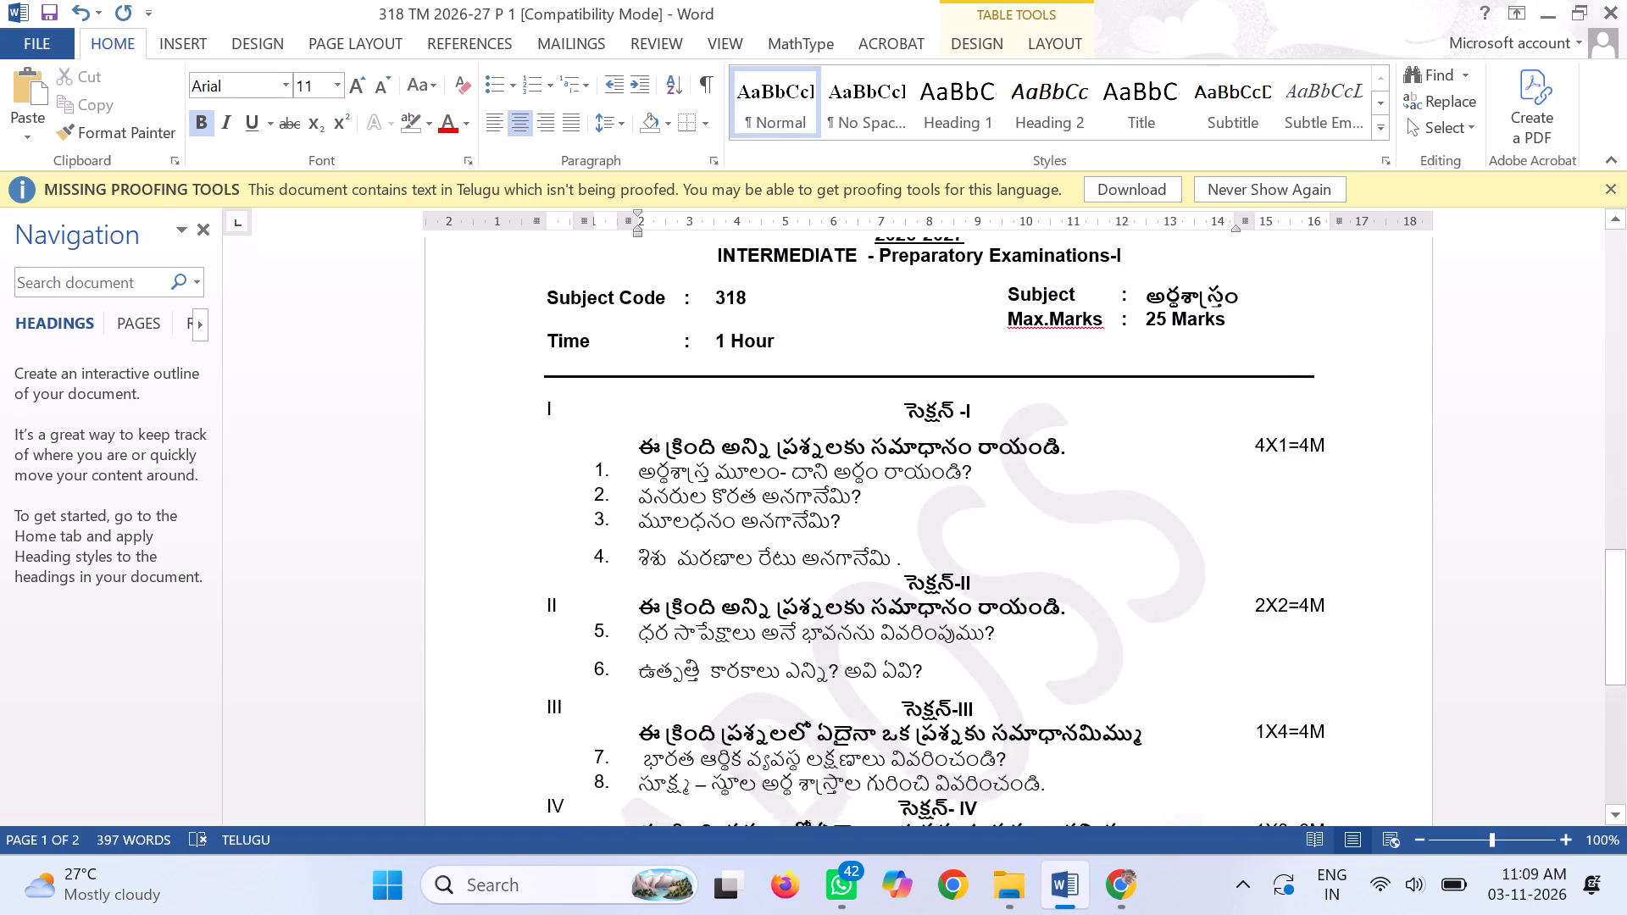
{"action": "scroll", "coordinate": [1148, 785], "scroll_direction": "down", "scroll_amount": 10}
{"action": "left_click", "coordinate": [1231, 782]}
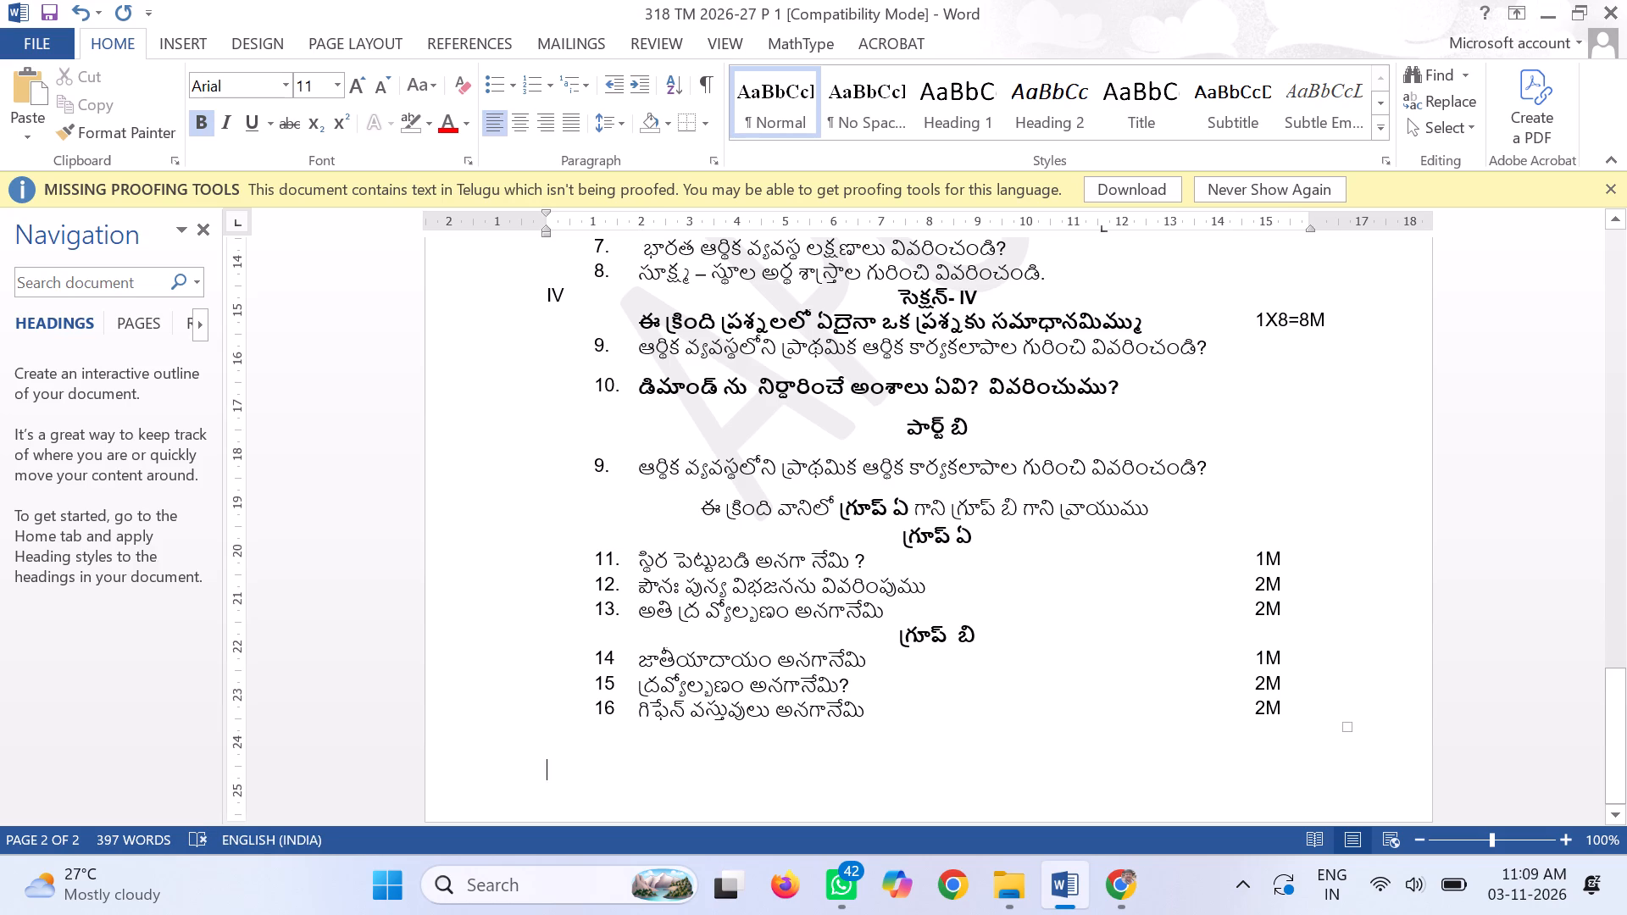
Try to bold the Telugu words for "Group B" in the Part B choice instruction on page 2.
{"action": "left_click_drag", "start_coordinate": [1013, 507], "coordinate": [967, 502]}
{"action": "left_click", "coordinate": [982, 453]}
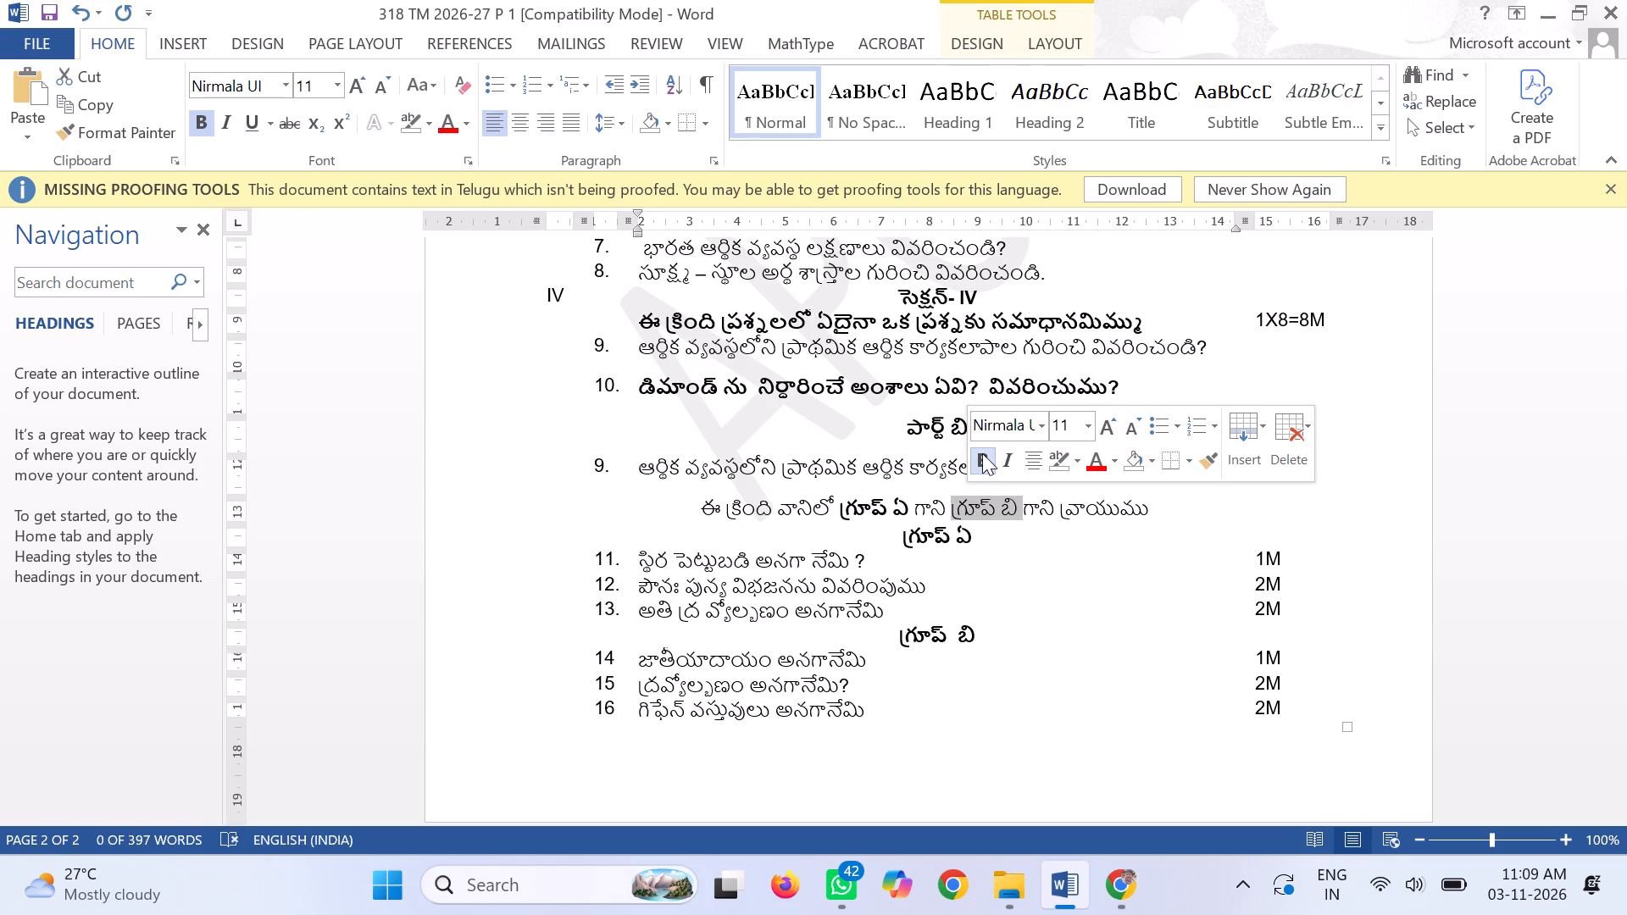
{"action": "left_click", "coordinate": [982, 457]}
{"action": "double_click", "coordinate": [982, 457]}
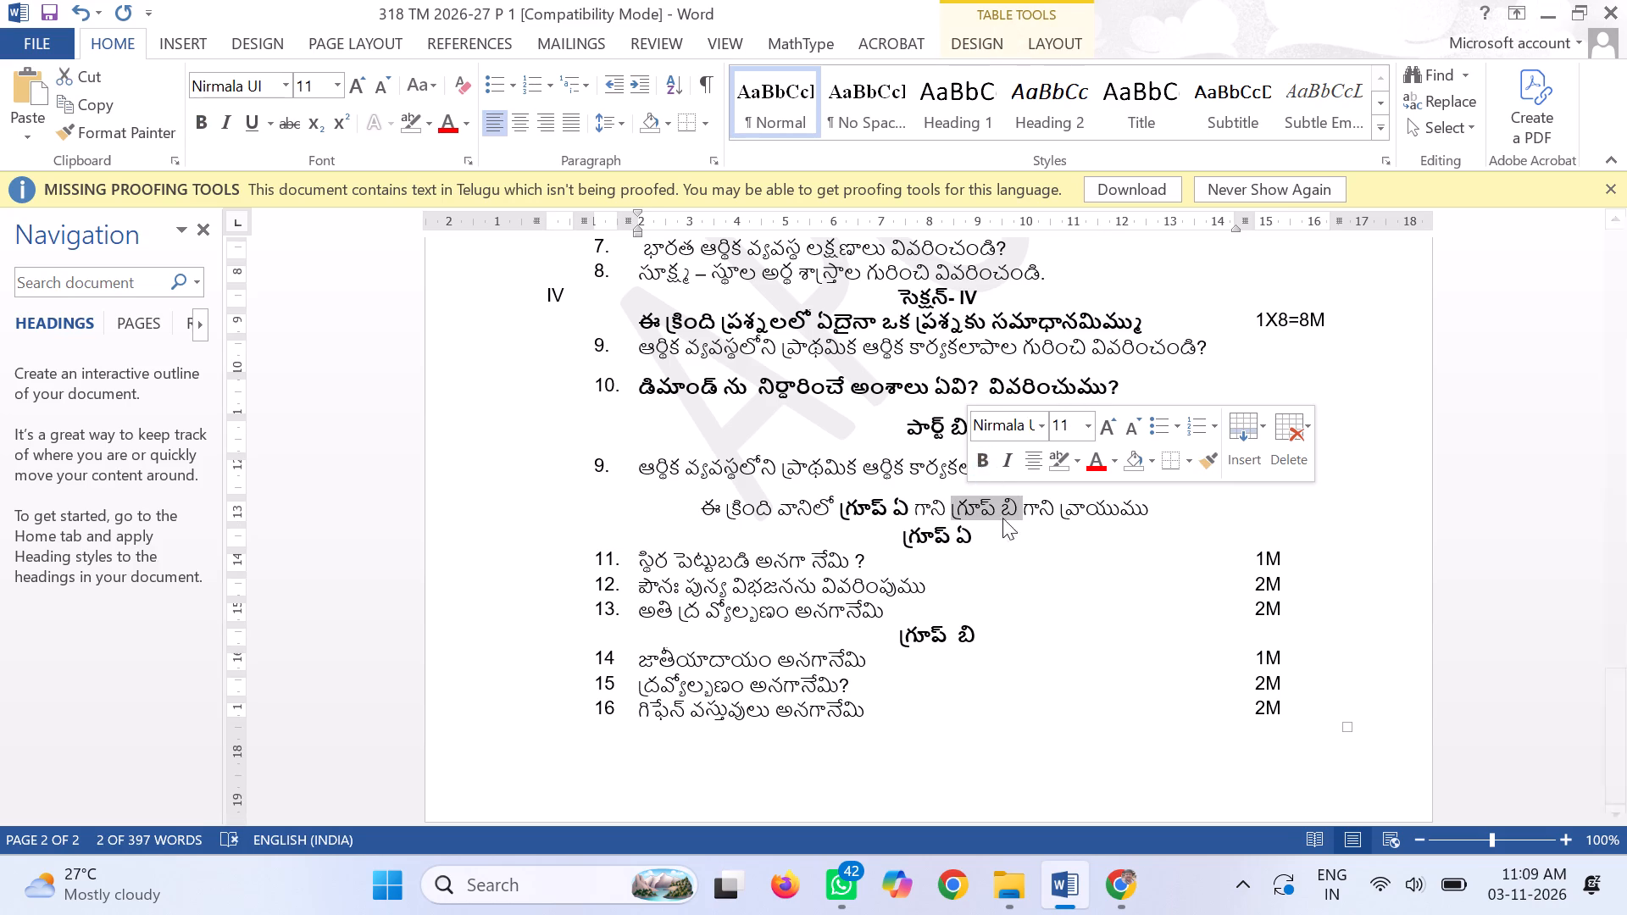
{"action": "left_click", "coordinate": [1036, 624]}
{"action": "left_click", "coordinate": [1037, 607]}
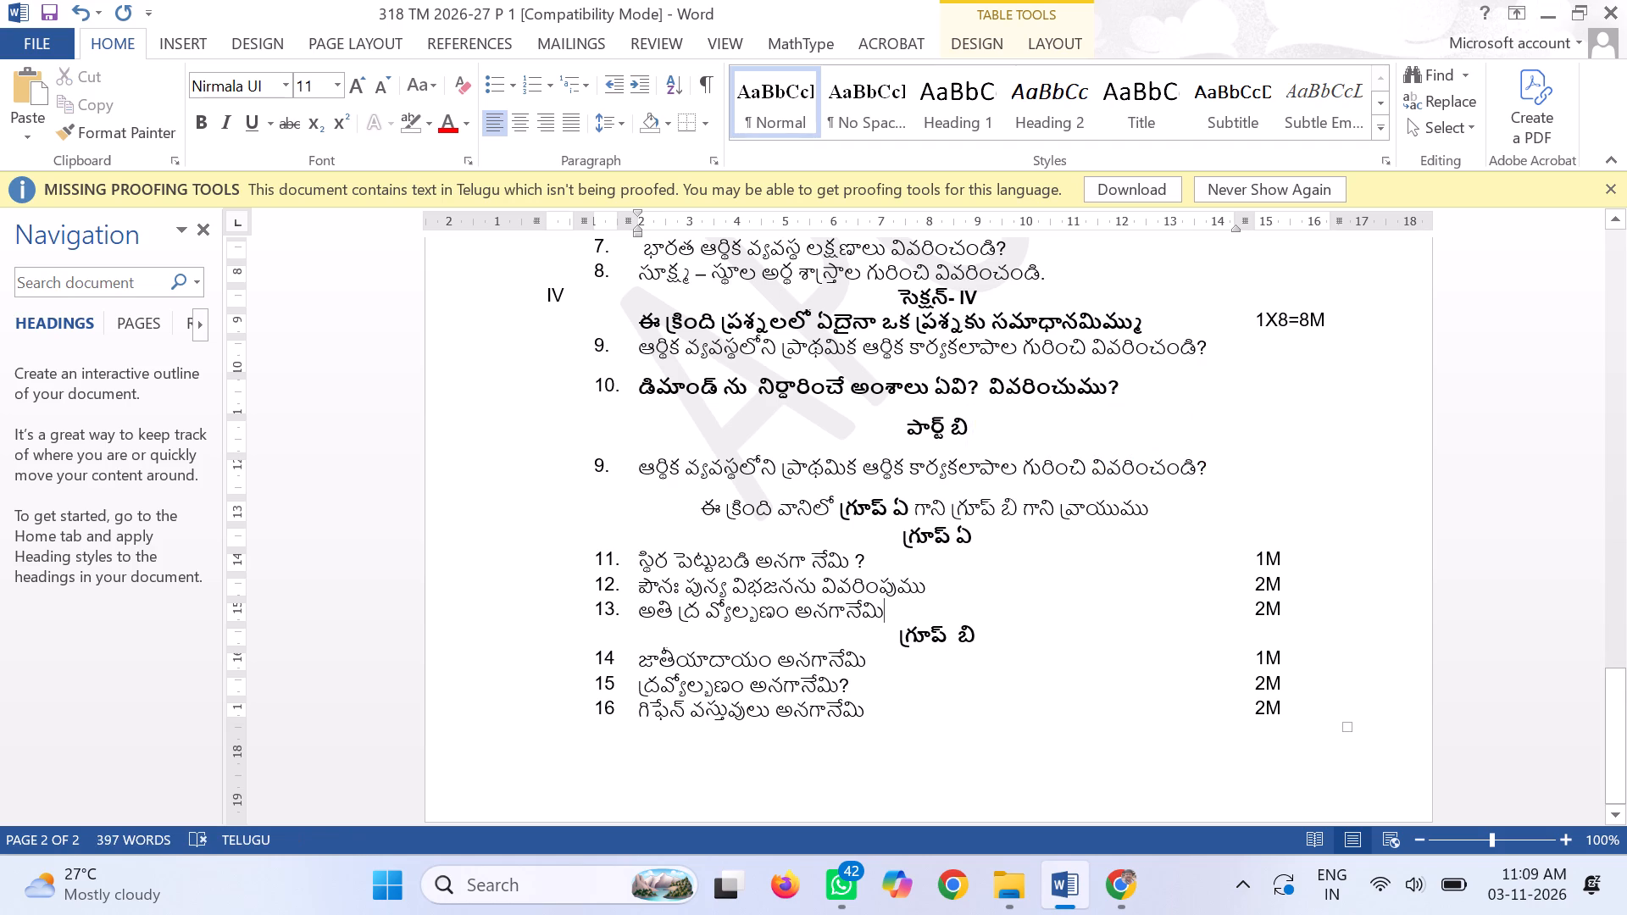
Copy the bold Telugu Group B heading over the unbolded Group B words in the Part B choice instruction on page 2.
{"action": "left_click_drag", "start_coordinate": [986, 635], "coordinate": [912, 631]}
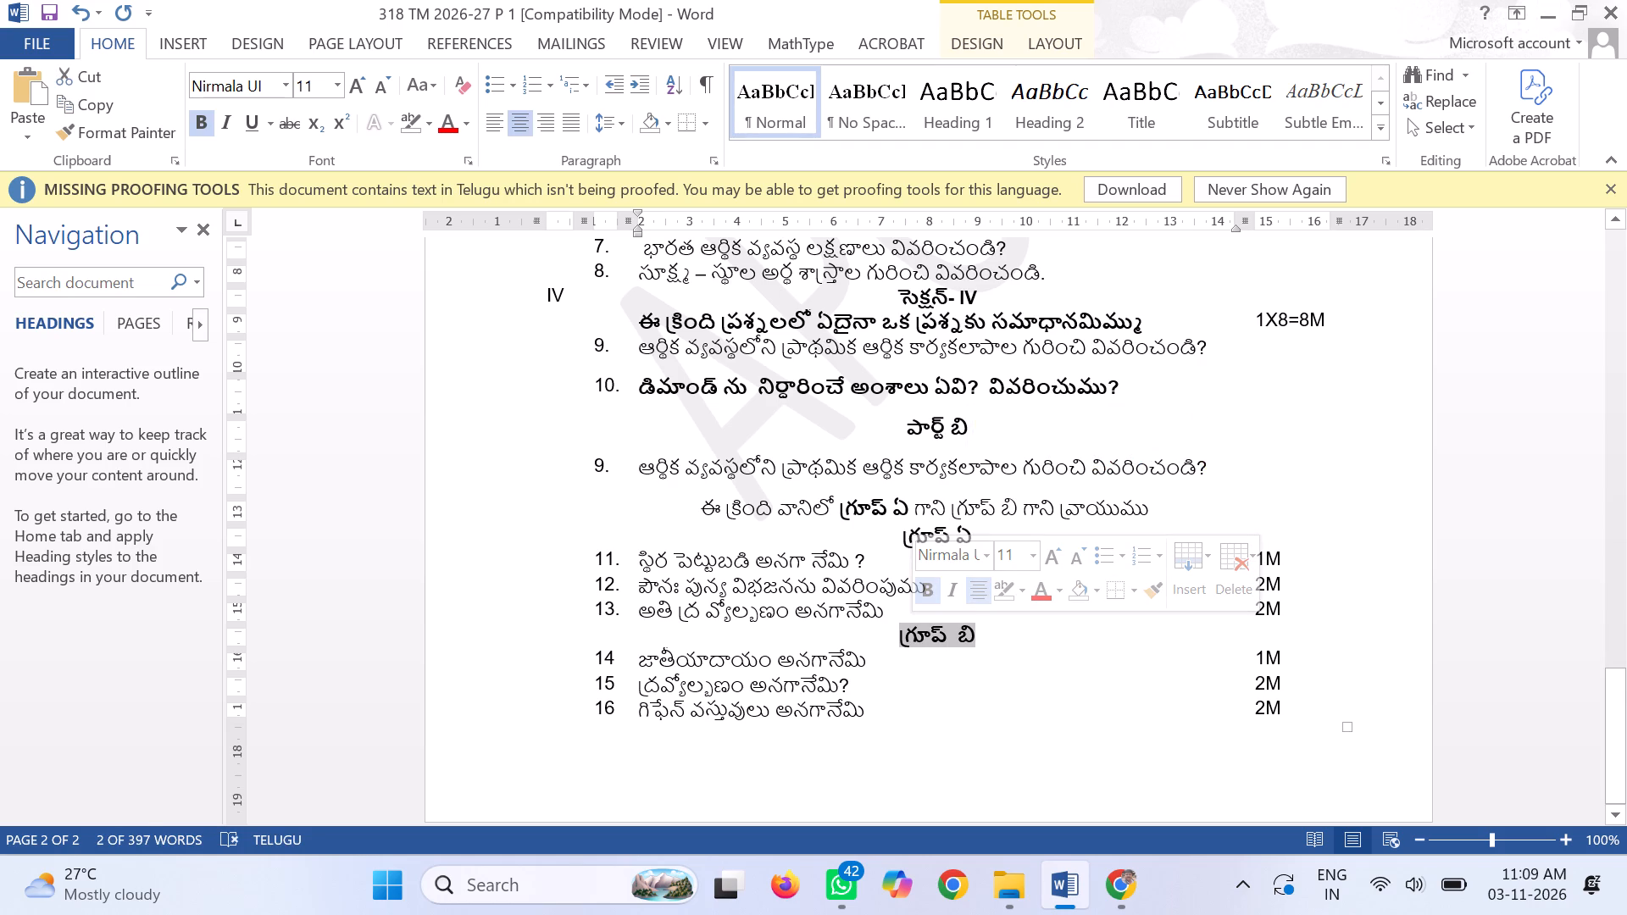
{"action": "key", "text": "ctrl+c"}
{"action": "left_click_drag", "start_coordinate": [1014, 502], "coordinate": [967, 510]}
{"action": "key", "text": "ctrl+v"}
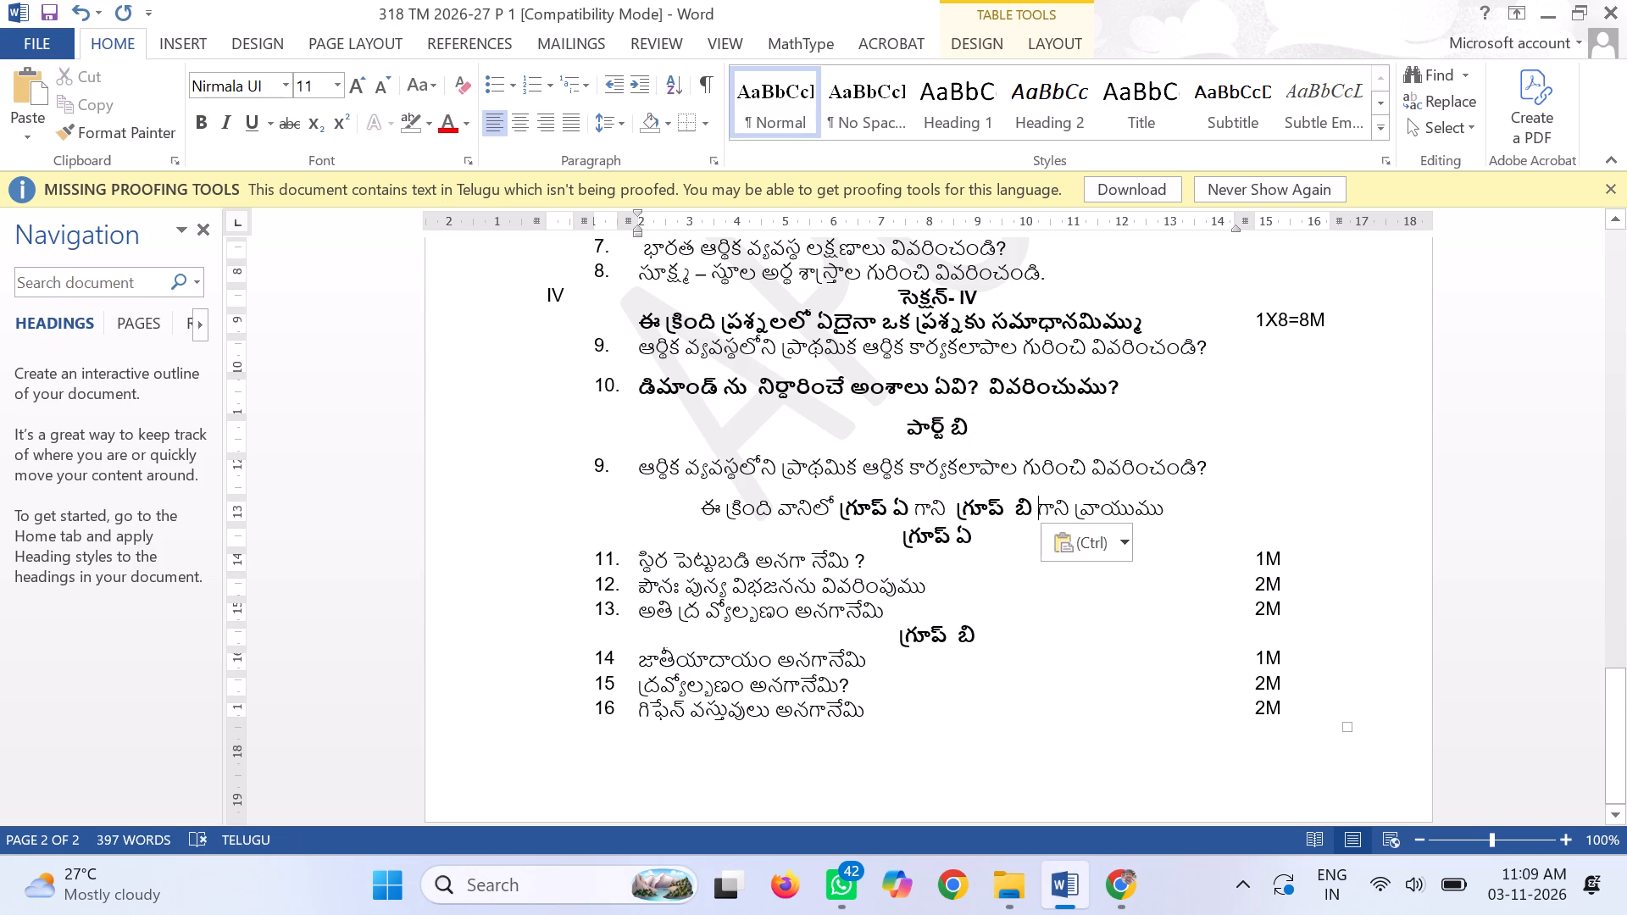
Delete the empty line just below the Telugu paper's question table on page 2.
{"action": "left_click", "coordinate": [1364, 736]}
{"action": "key", "text": "Delete"}
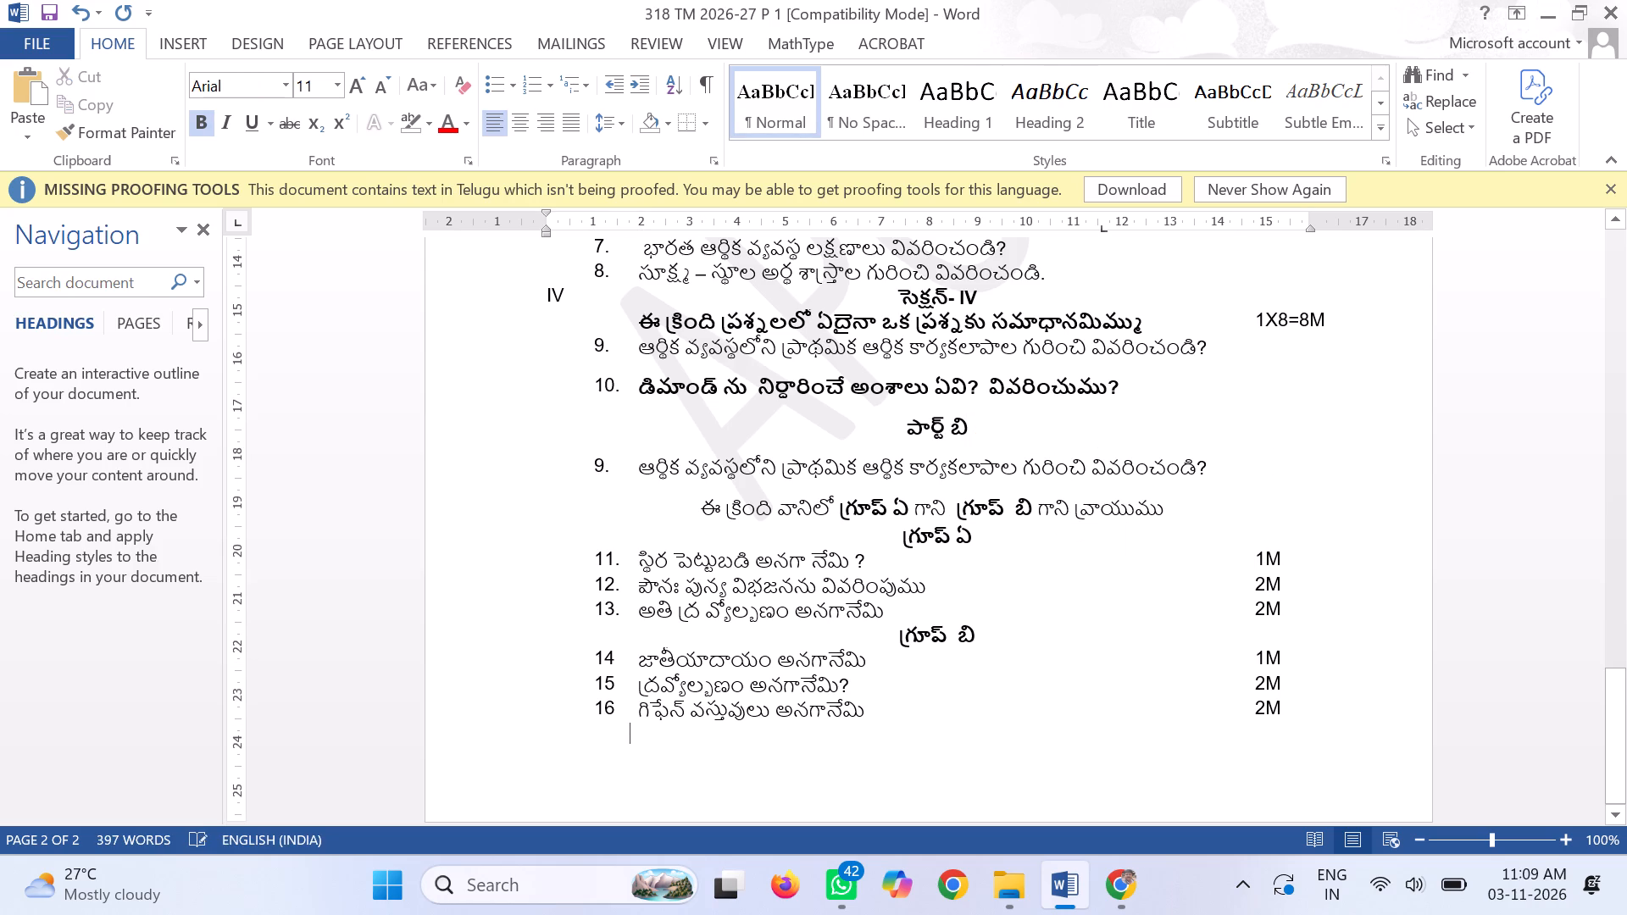
Check the English paper's sections and Part B groups against the Telugu paper on page 2.
{"action": "scroll", "coordinate": [1365, 736], "scroll_direction": "up", "scroll_amount": 14}
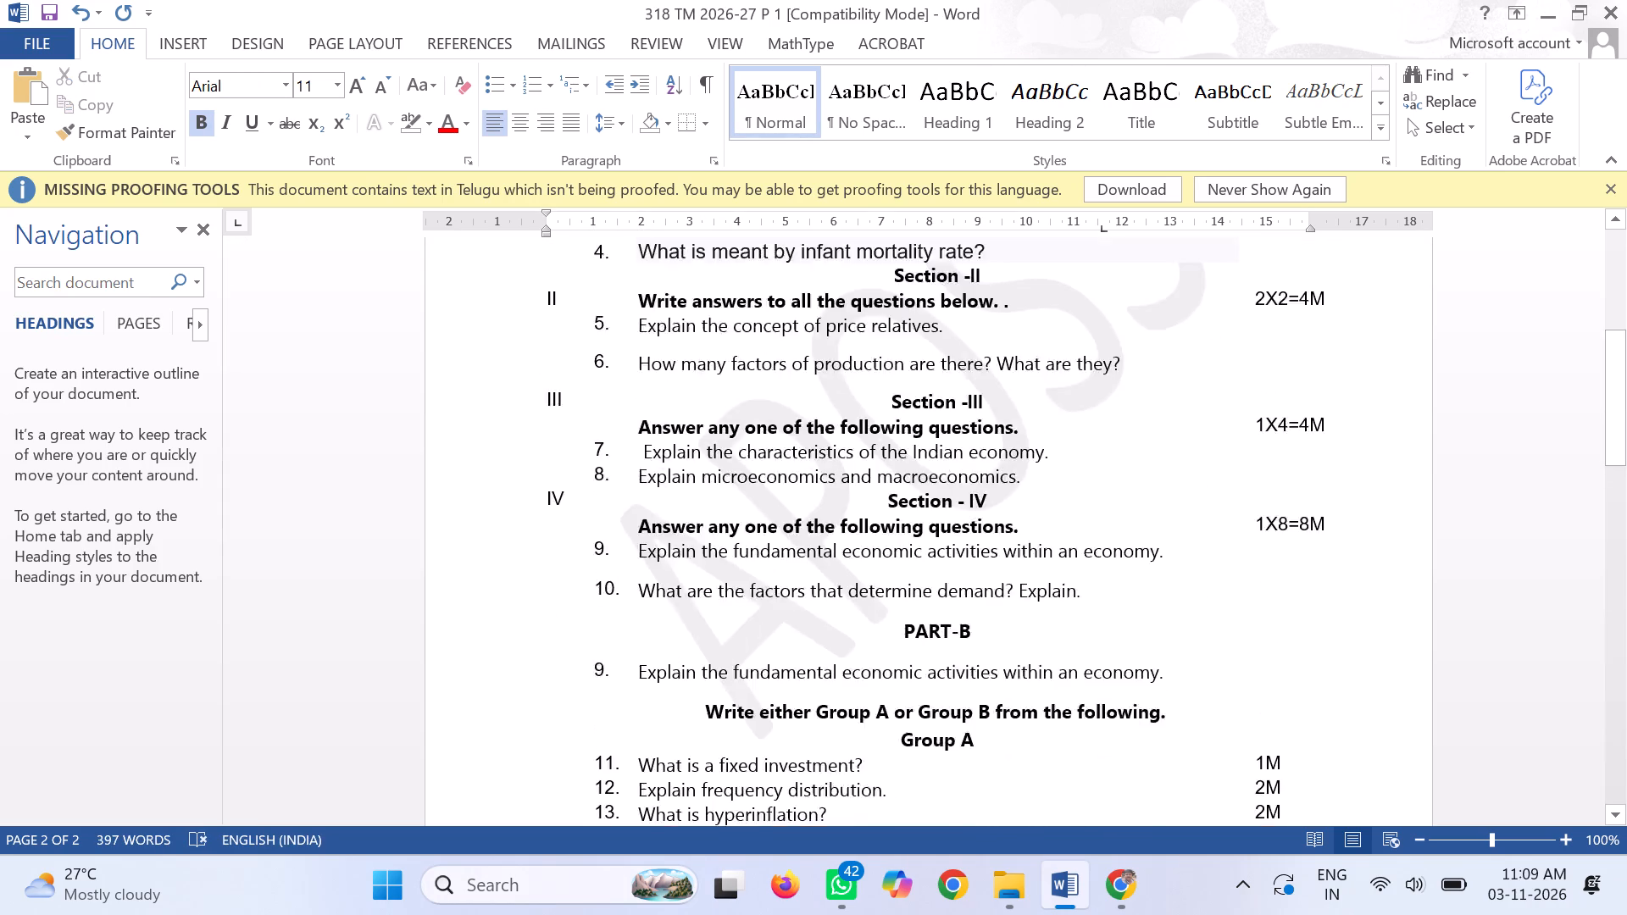
{"action": "scroll", "coordinate": [1370, 804], "scroll_direction": "up", "scroll_amount": 6}
{"action": "scroll", "coordinate": [1370, 804], "scroll_direction": "down", "scroll_amount": 5}
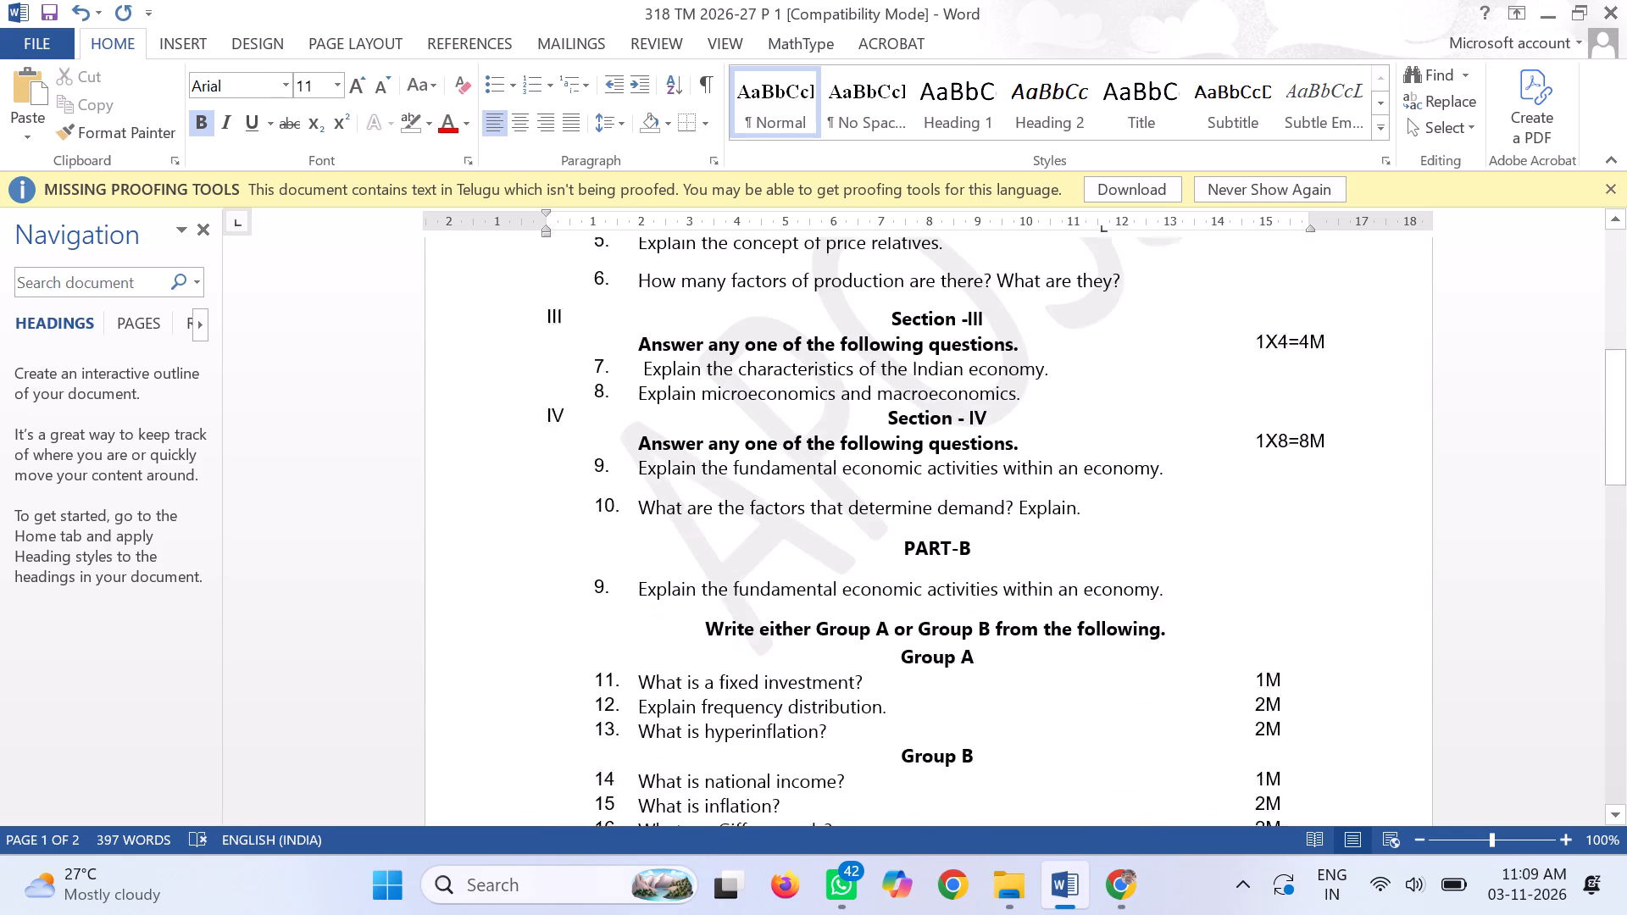
{"action": "scroll", "coordinate": [1370, 804], "scroll_direction": "down", "scroll_amount": 2}
{"action": "scroll", "coordinate": [1369, 804], "scroll_direction": "up", "scroll_amount": 2}
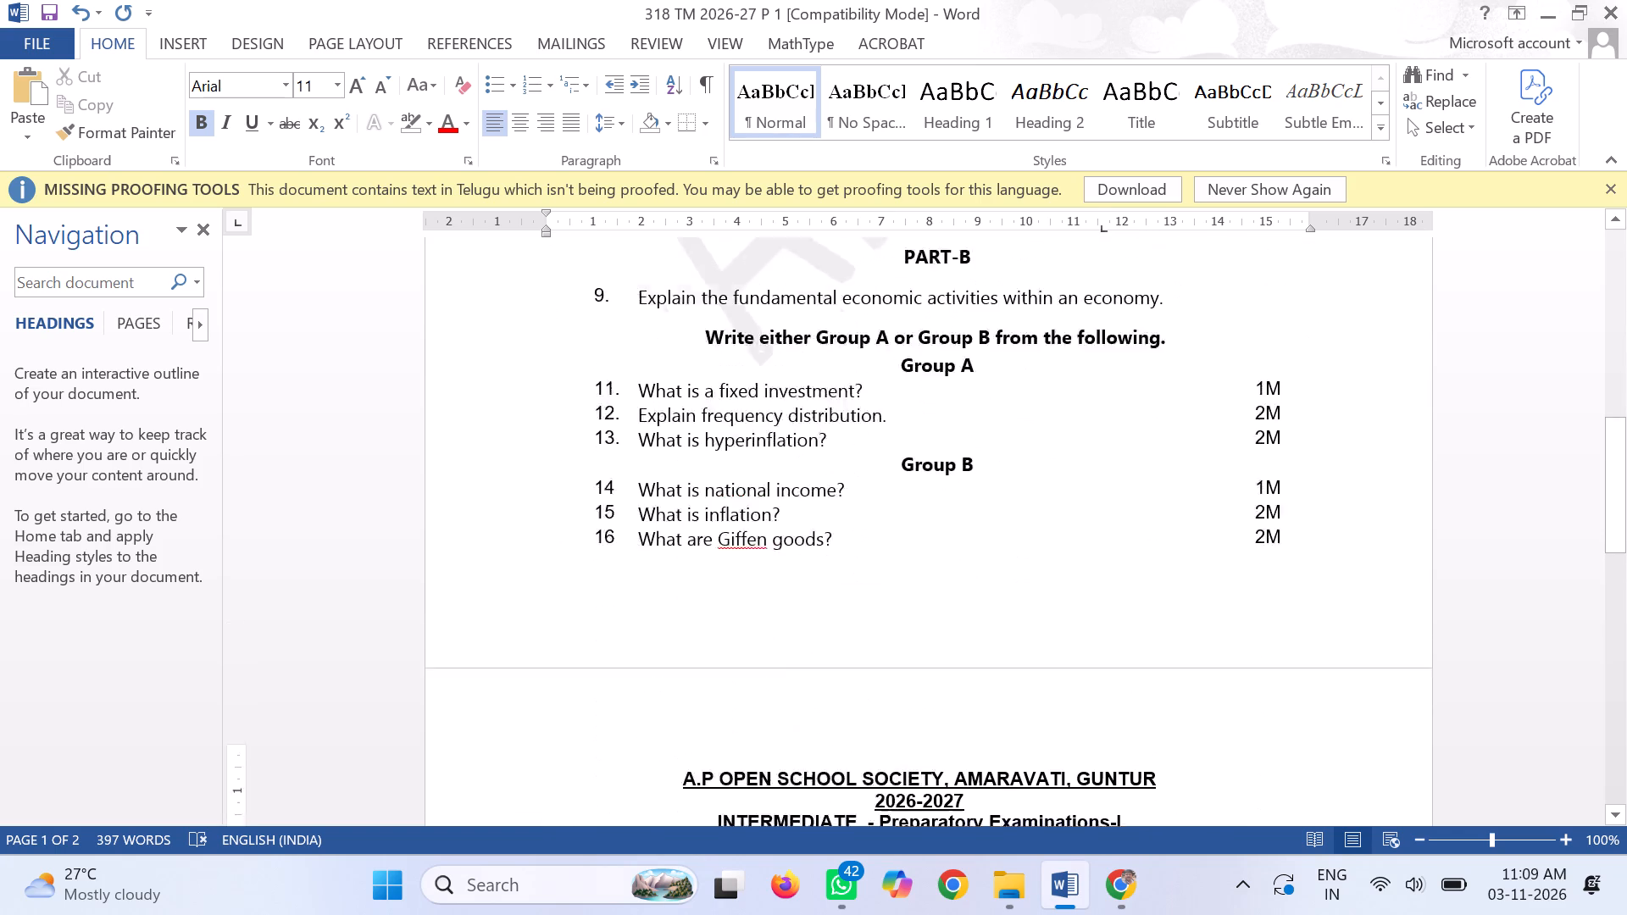
{"action": "scroll", "coordinate": [1369, 804], "scroll_direction": "up", "scroll_amount": 1}
{"action": "scroll", "coordinate": [1369, 804], "scroll_direction": "down", "scroll_amount": 16}
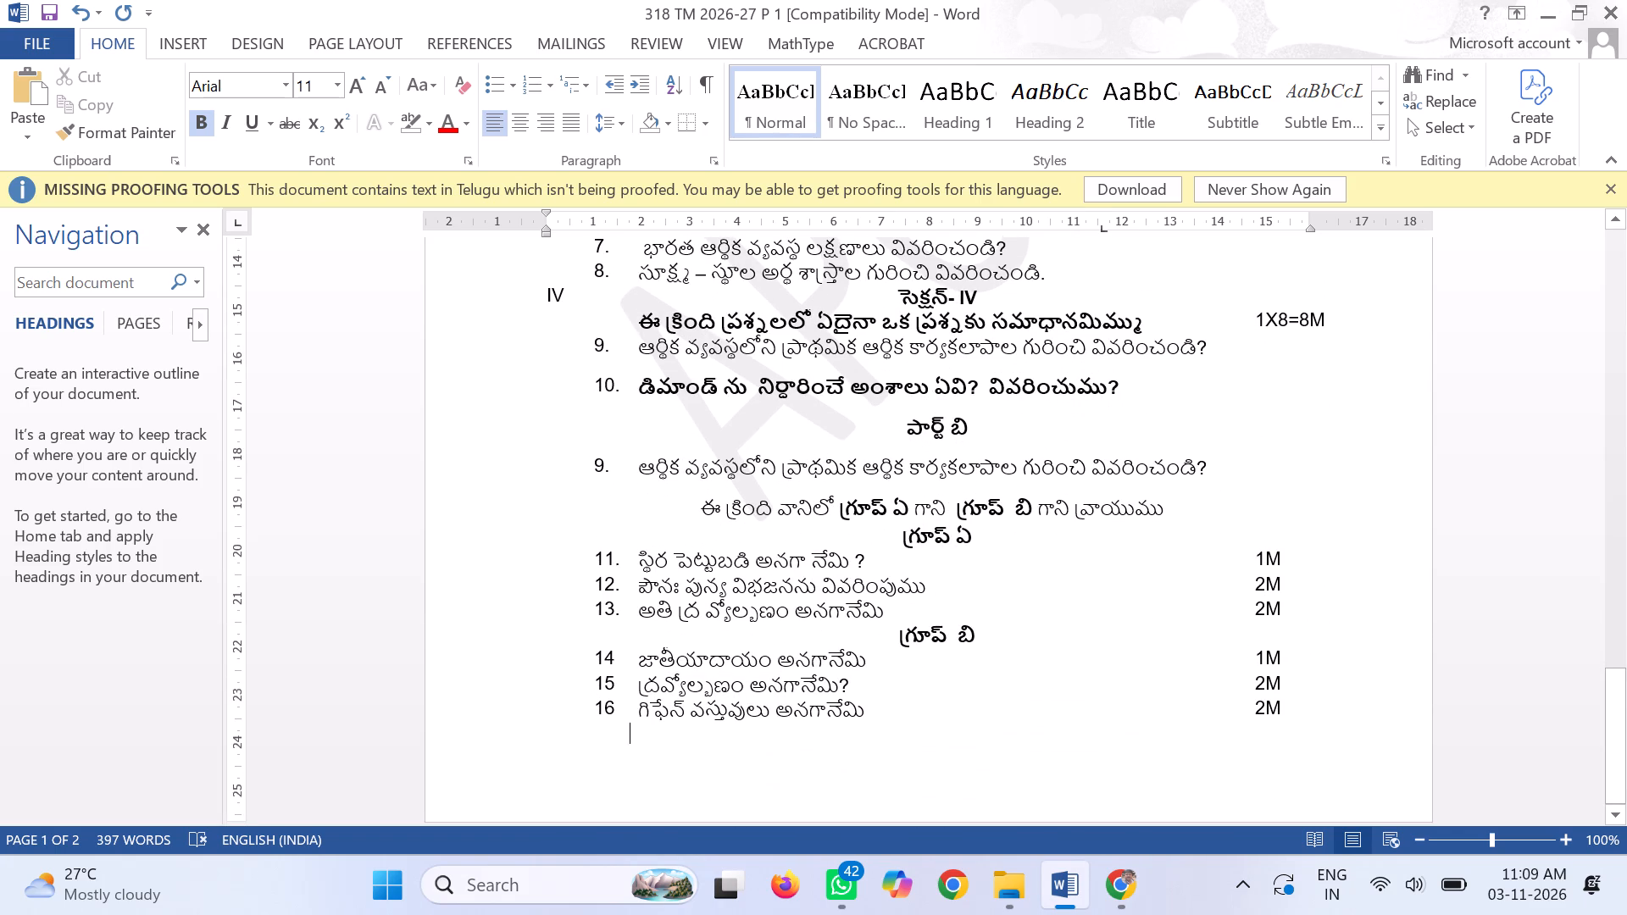
Open the Save As options for the question paper.
{"action": "left_click", "coordinate": [45, 39]}
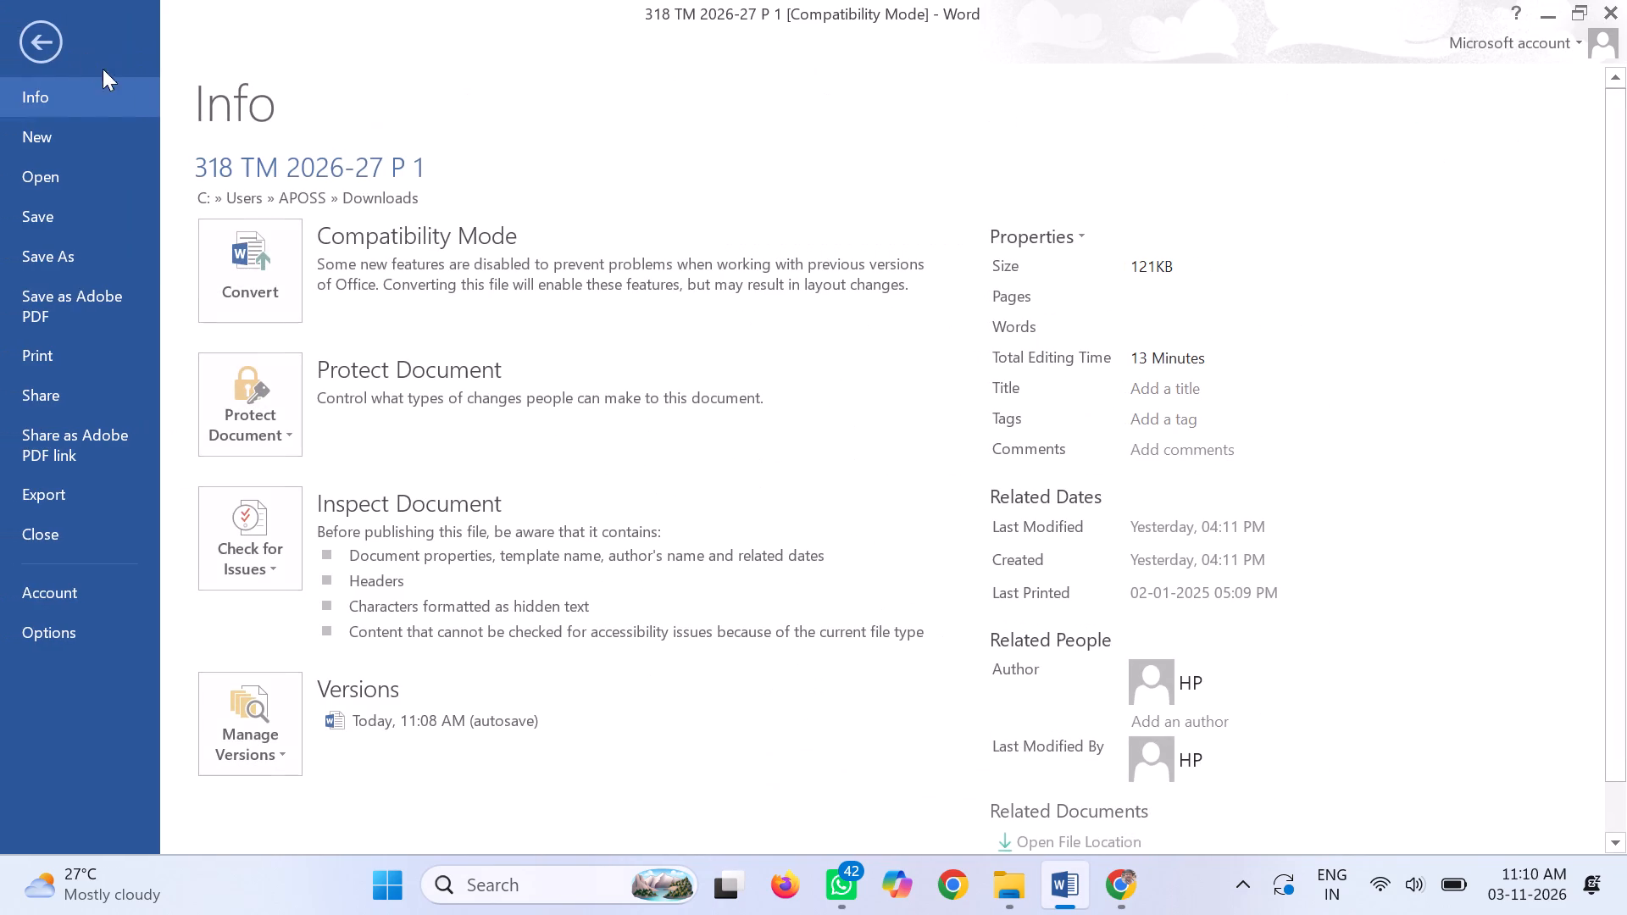
{"action": "left_click", "coordinate": [110, 253]}
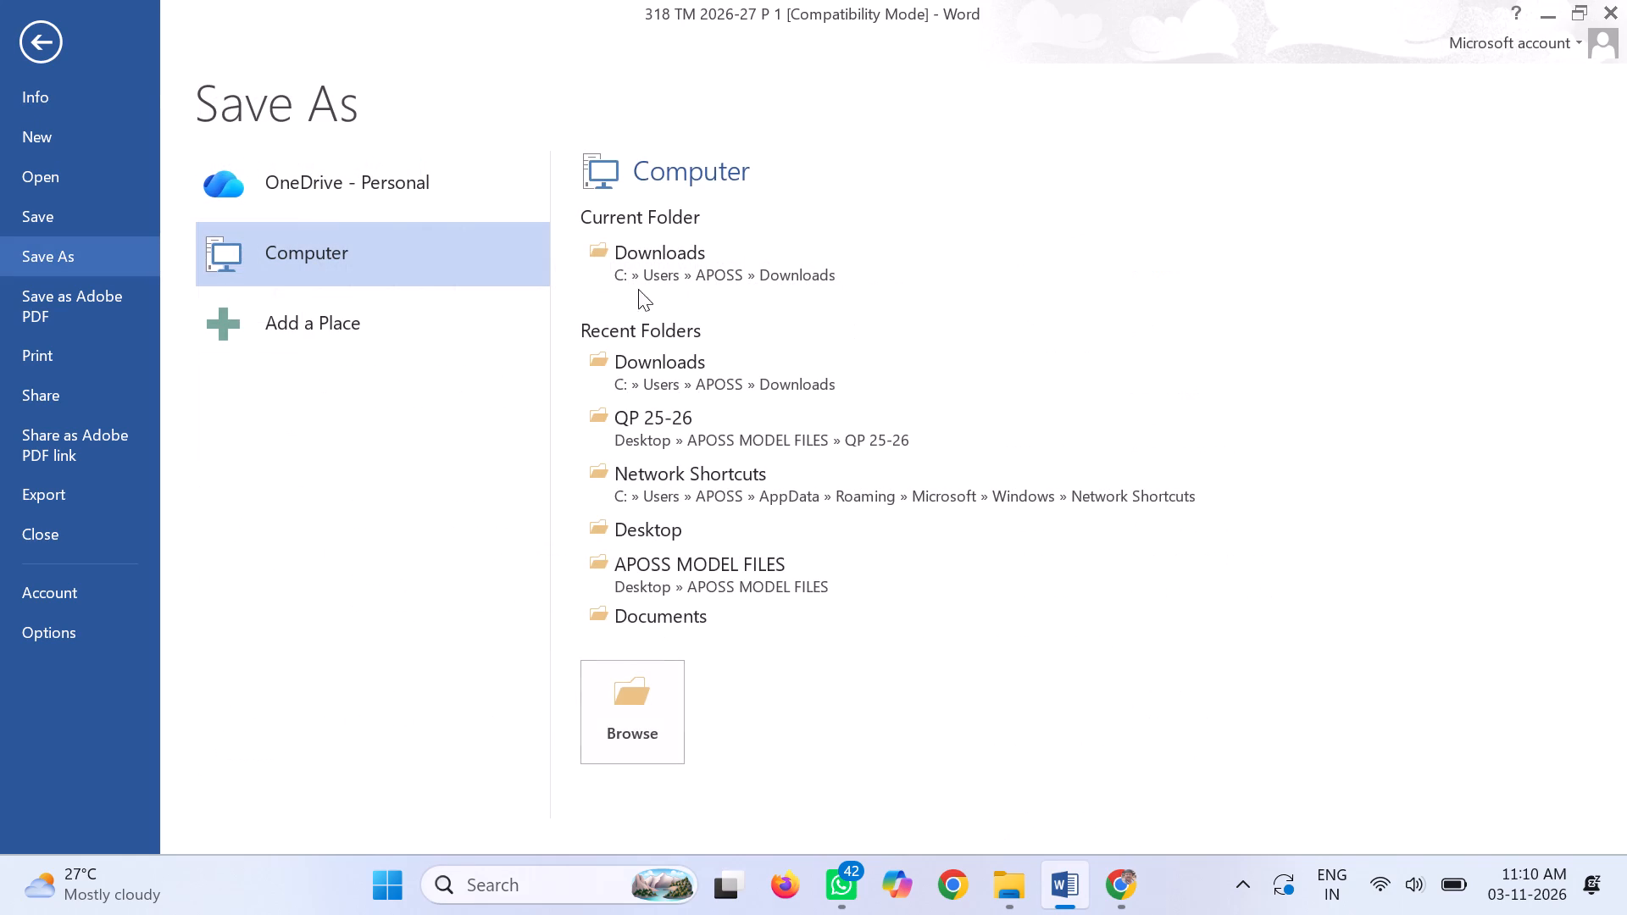
Save a copy of the question paper in the Downloads folder under the name 318 TM 2026-27 EM&TM.
{"action": "left_click", "coordinate": [680, 279]}
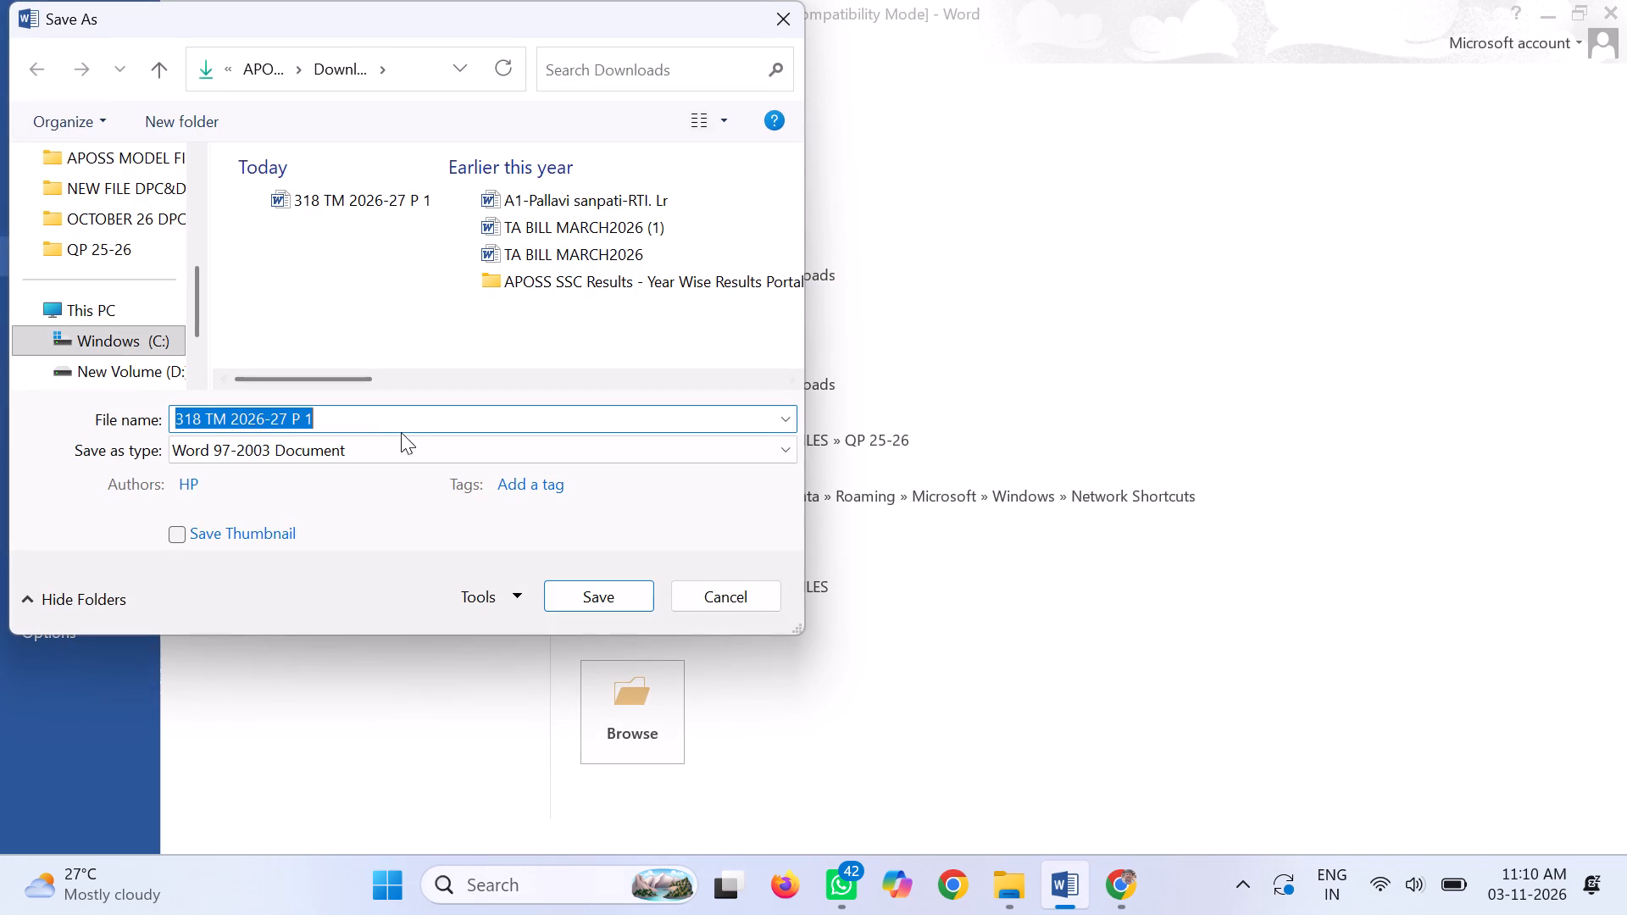
{"action": "left_click", "coordinate": [369, 419]}
{"action": "key", "text": "BackSpace"}
{"action": "key", "text": "BackSpace"}
{"action": "key", "text": "BackSpace"}
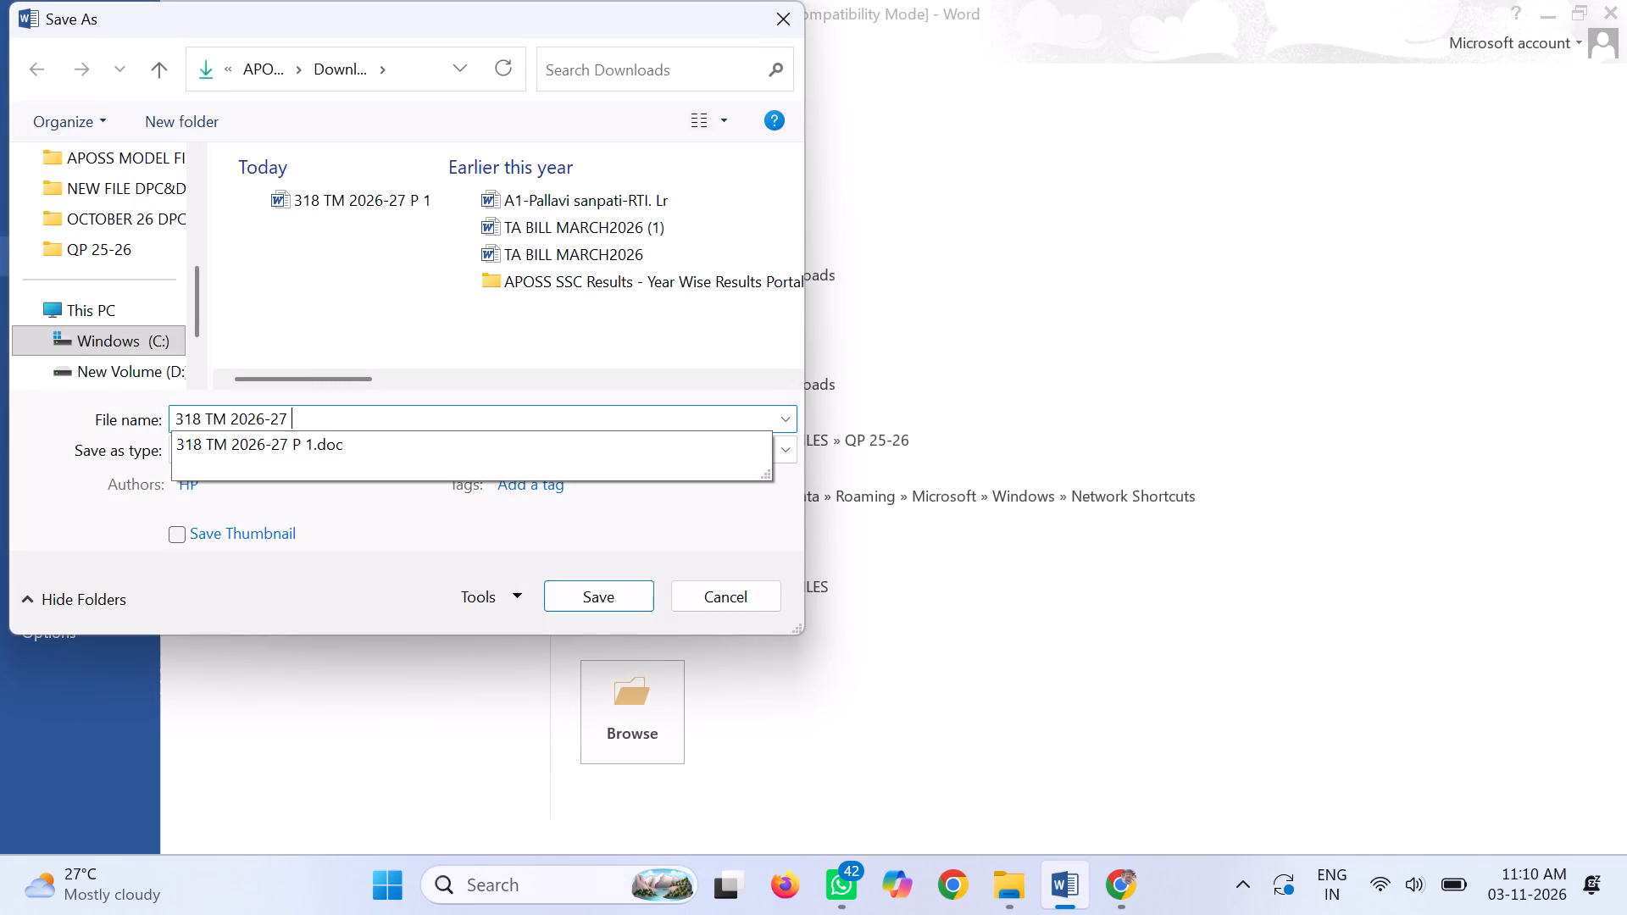
{"action": "key", "text": "BackSpace"}
{"action": "key", "text": "BackSpace"}
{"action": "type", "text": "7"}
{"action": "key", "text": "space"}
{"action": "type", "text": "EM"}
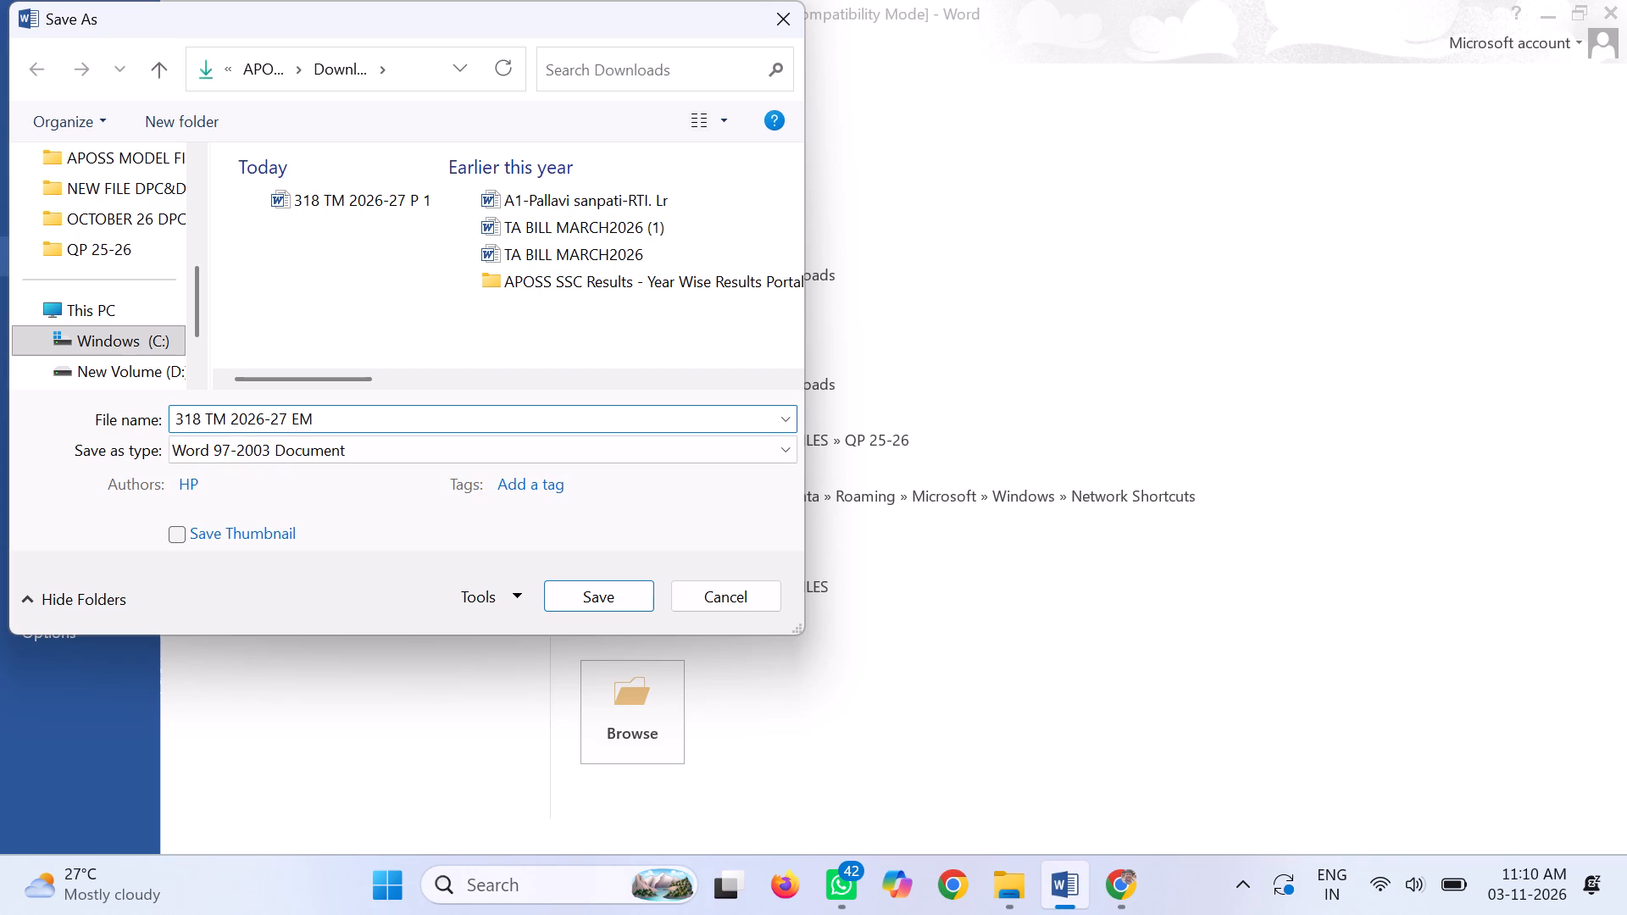